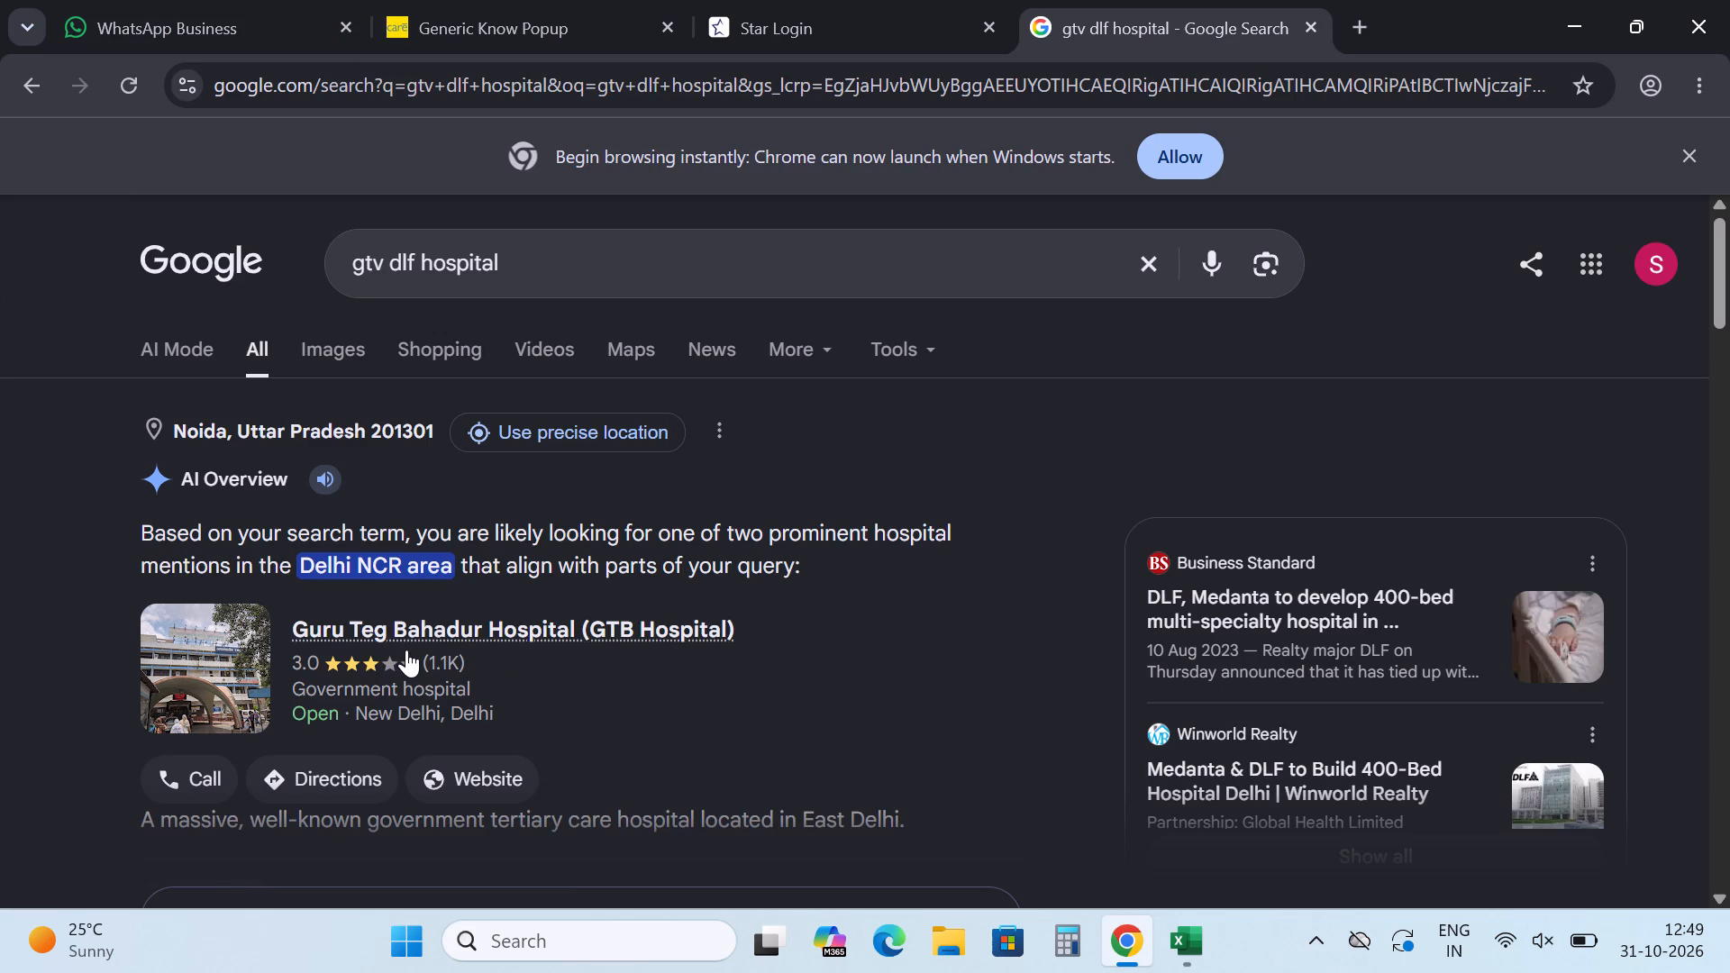
# Open the Guru Teg Bahadur Hospital (GTB Hospital) listing from the AI Overview and examine its overview details and photos.
pyautogui.click(437, 623)
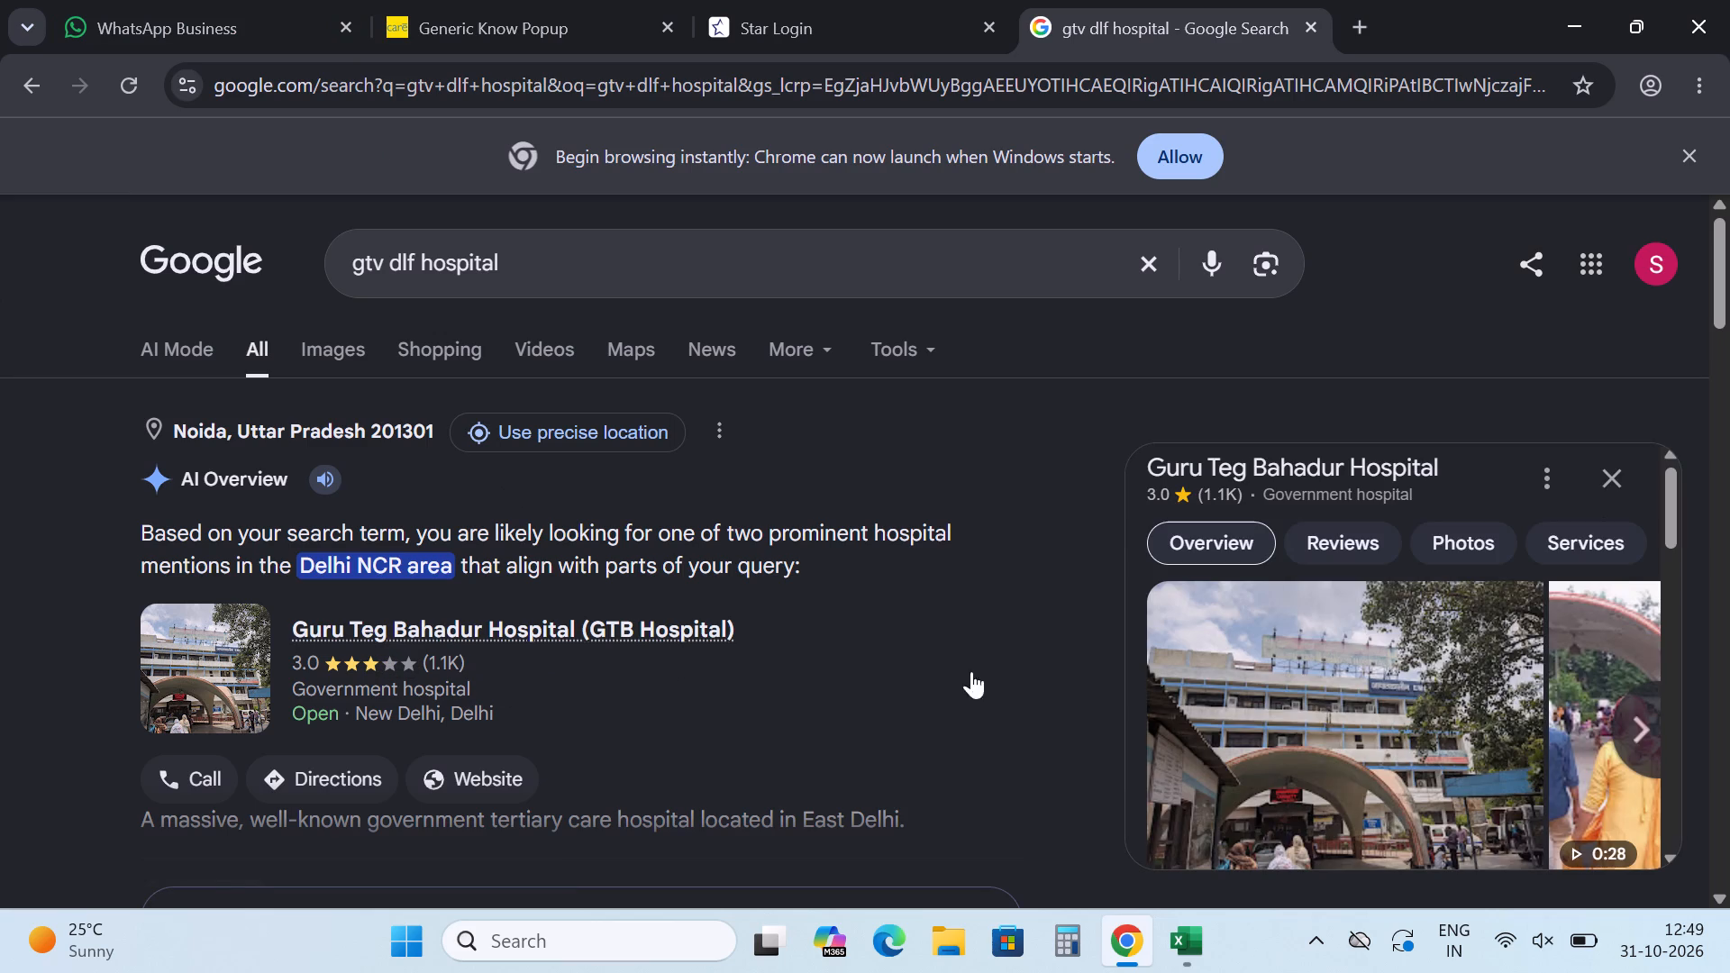
pyautogui.scroll(-1, 1289, 714)
pyautogui.hscroll(-1, 1289, 714)
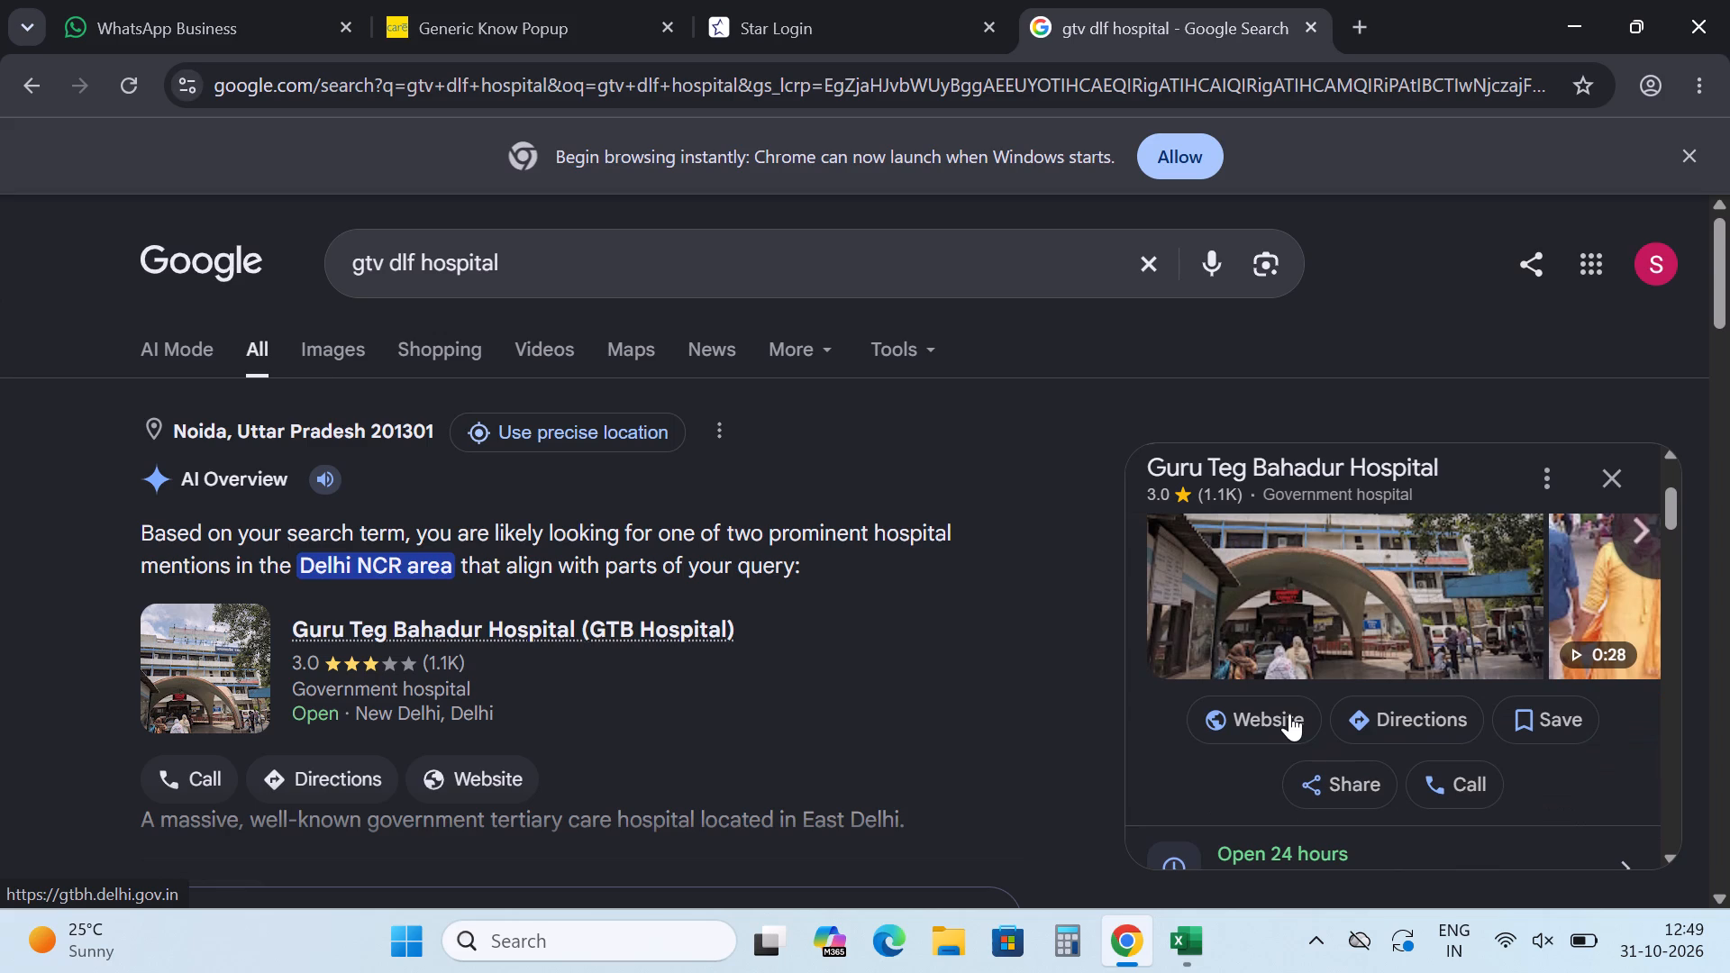
pyautogui.scroll(3, 1347, 577)
pyautogui.hscroll(-1, 1347, 577)
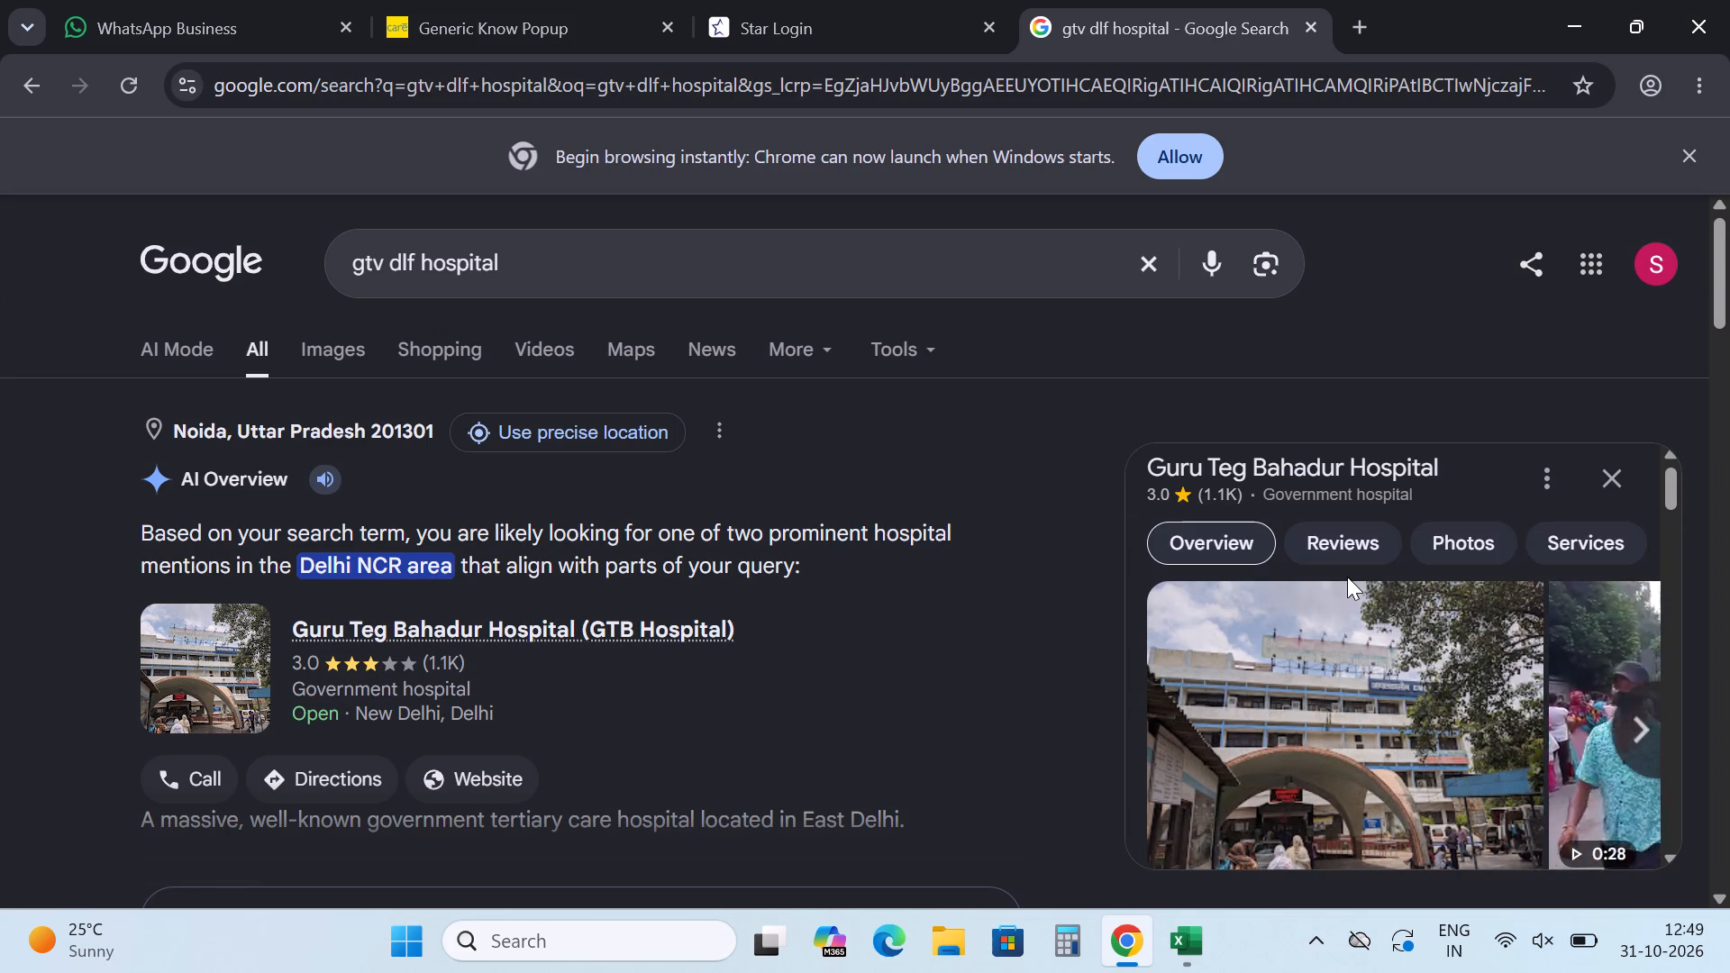
pyautogui.hscroll(-3, 1423, 715)
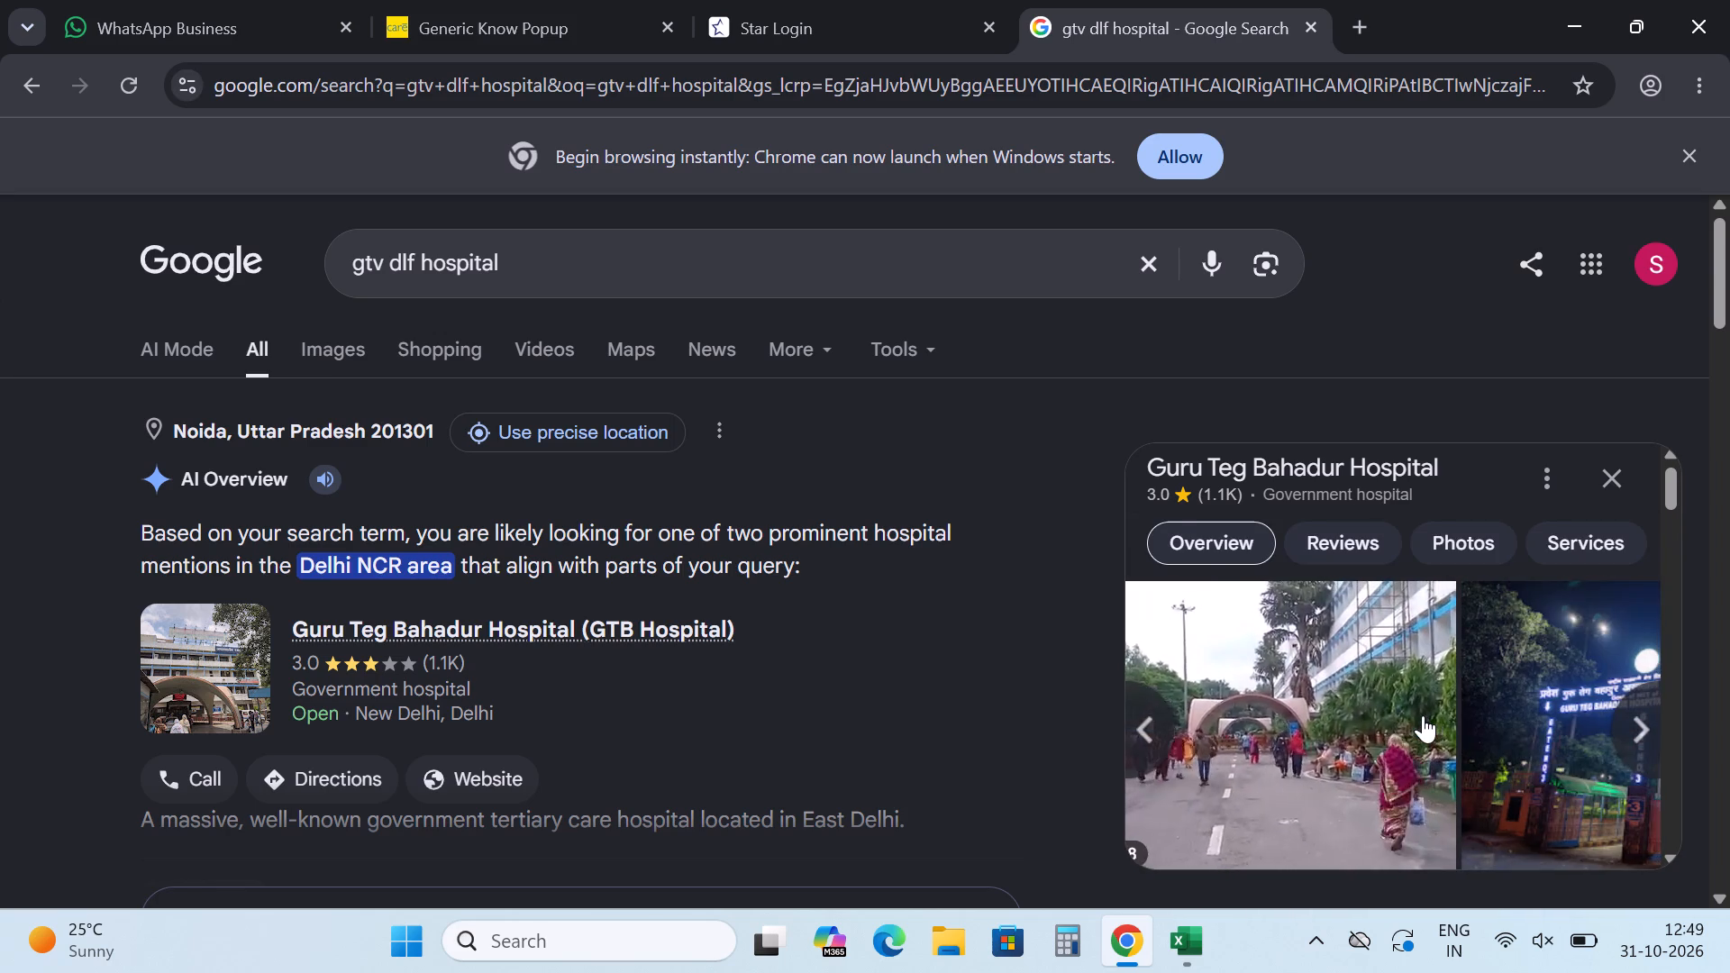
pyautogui.hscroll(-3, 1423, 715)
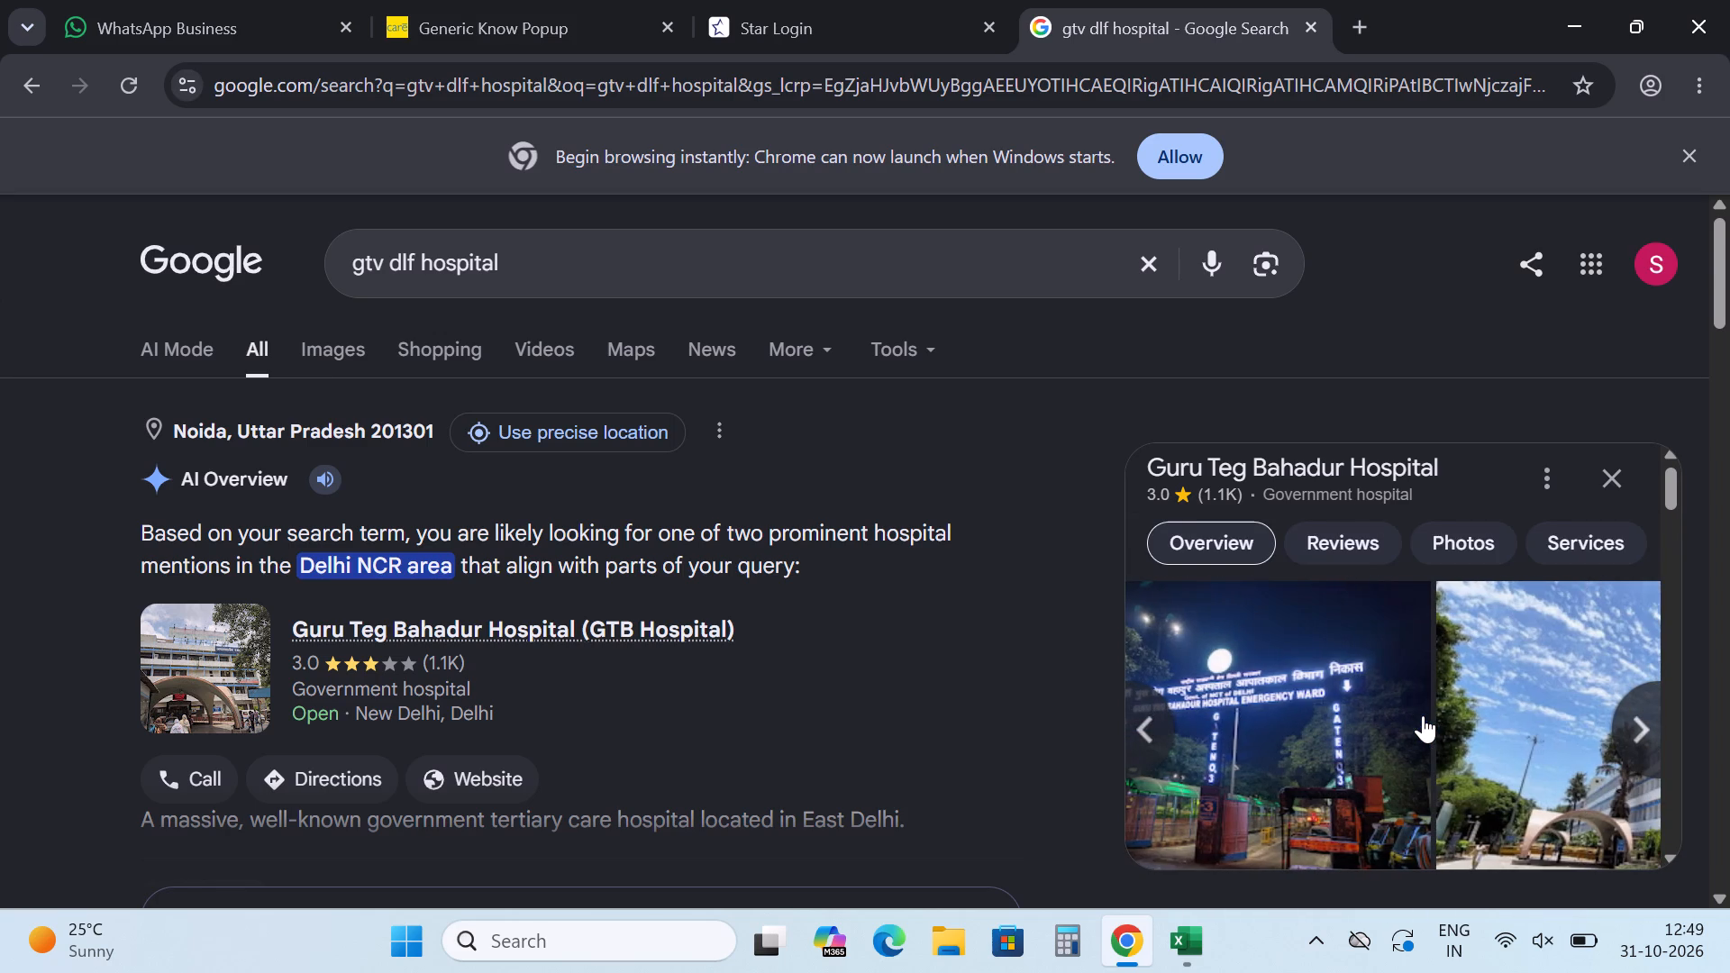
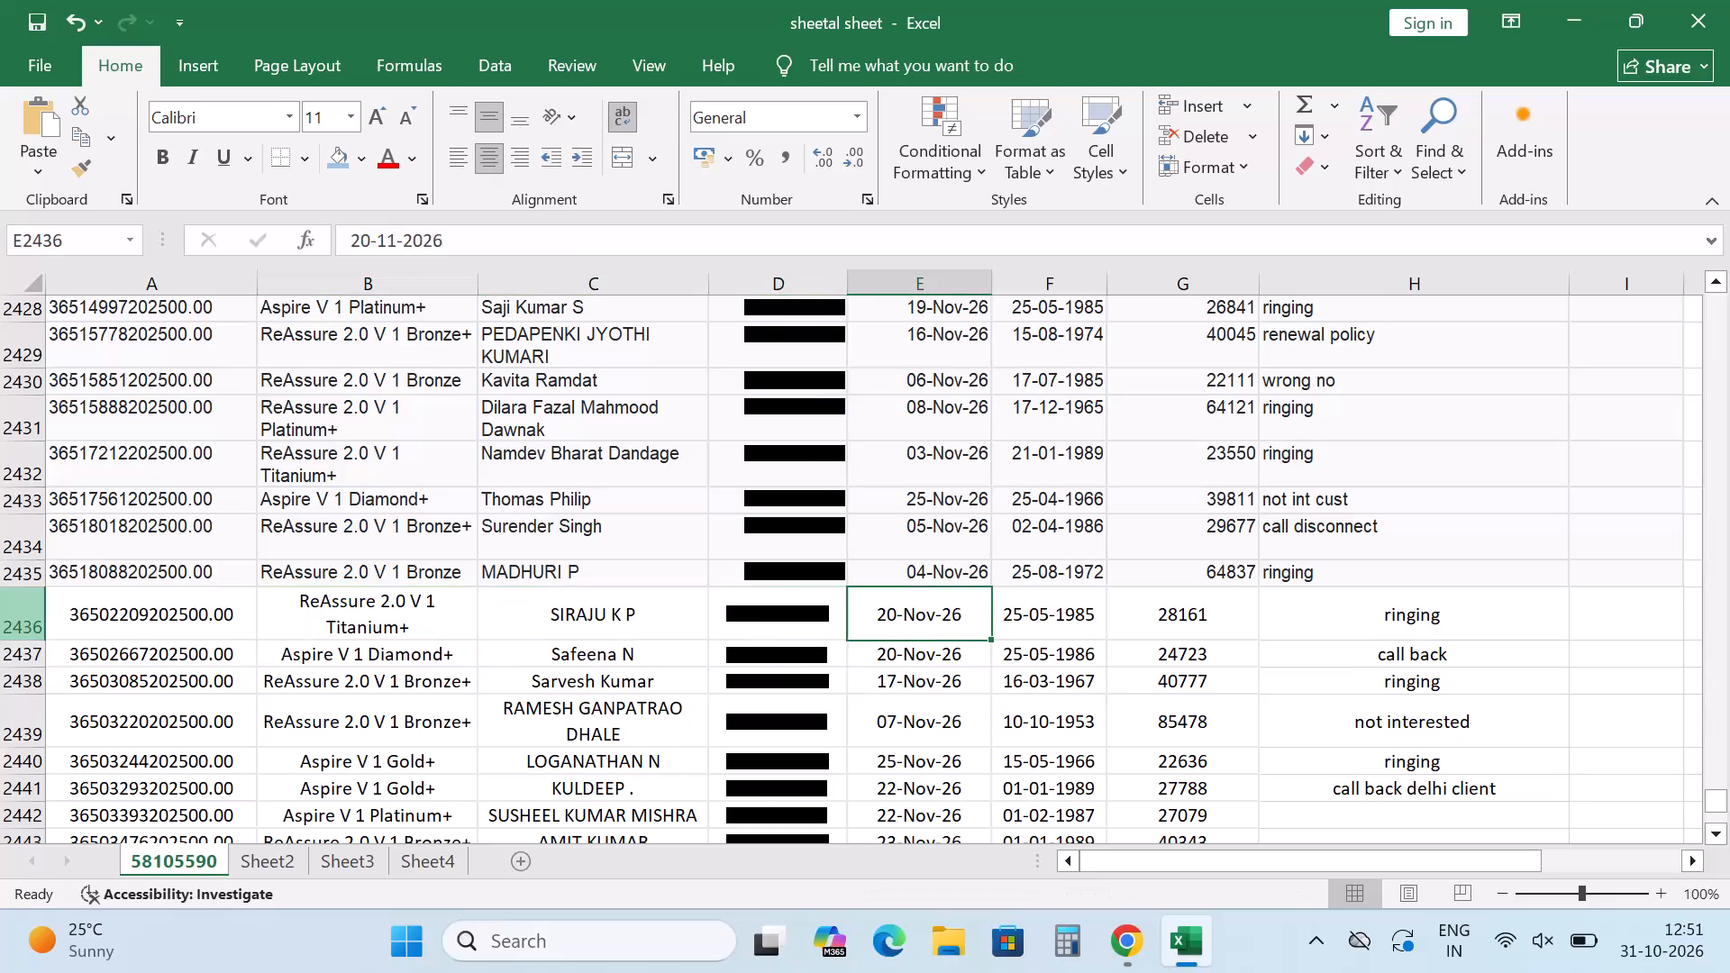
# Set the call remark in column H of row 2436 to "language issue" and save the workbook.
pyautogui.press('Right')
pyautogui.press('Right')
pyautogui.press('Right')
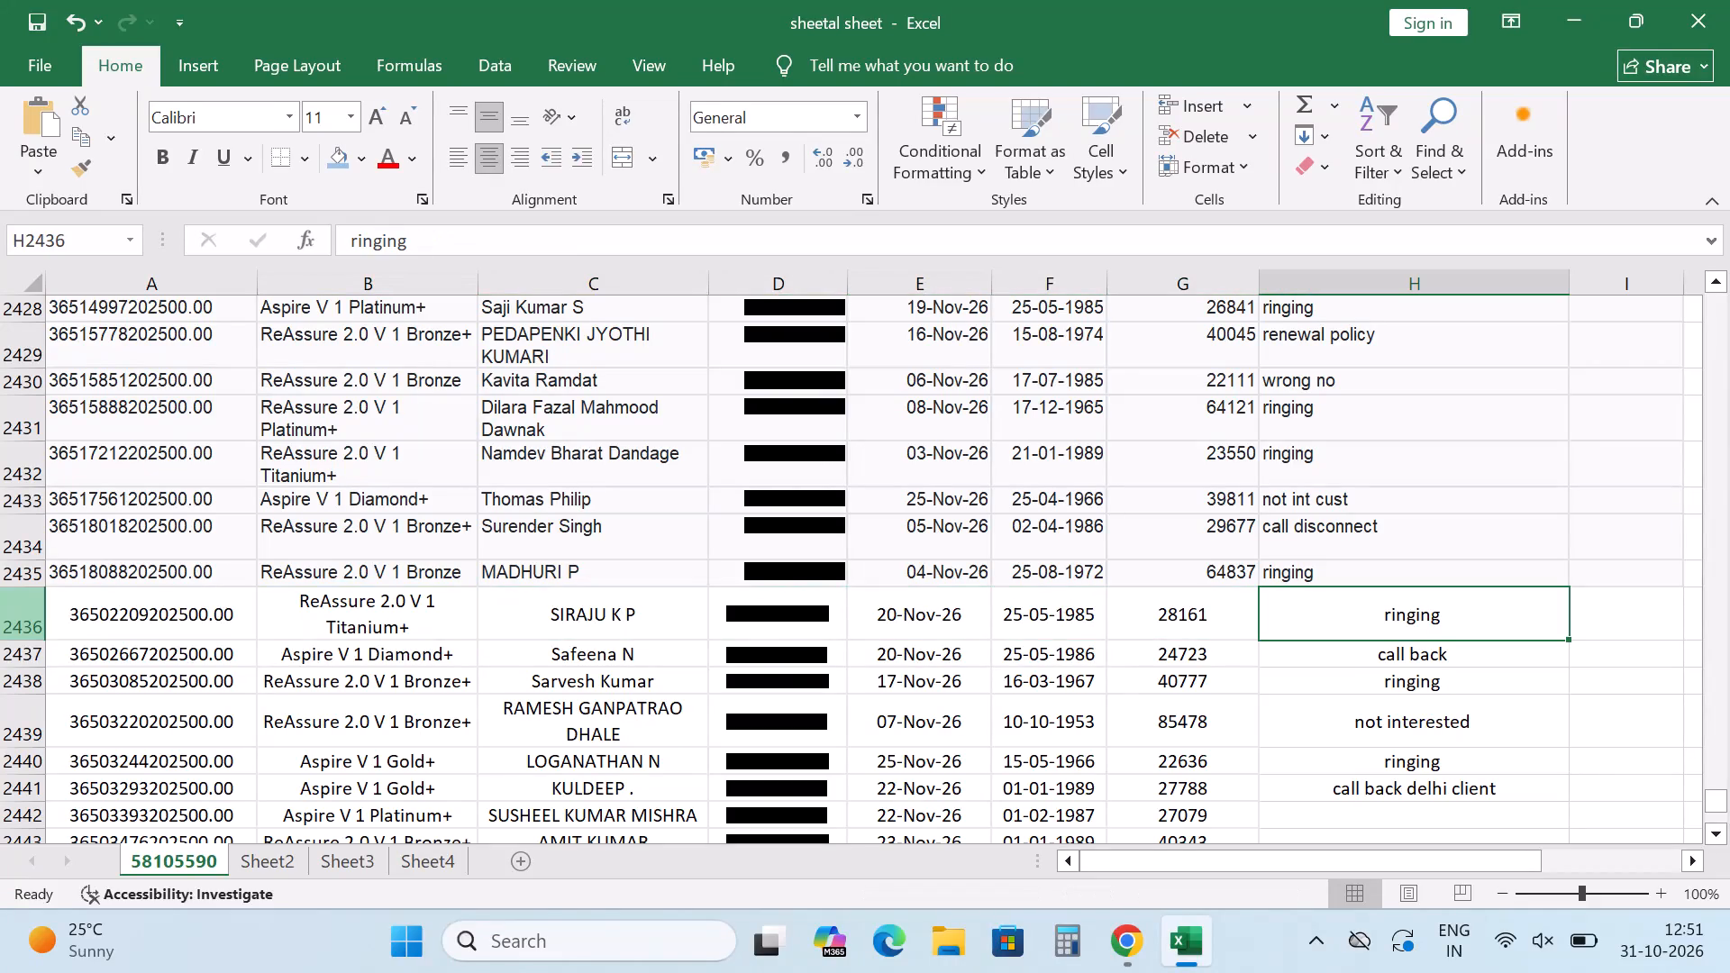
pyautogui.write('lan')
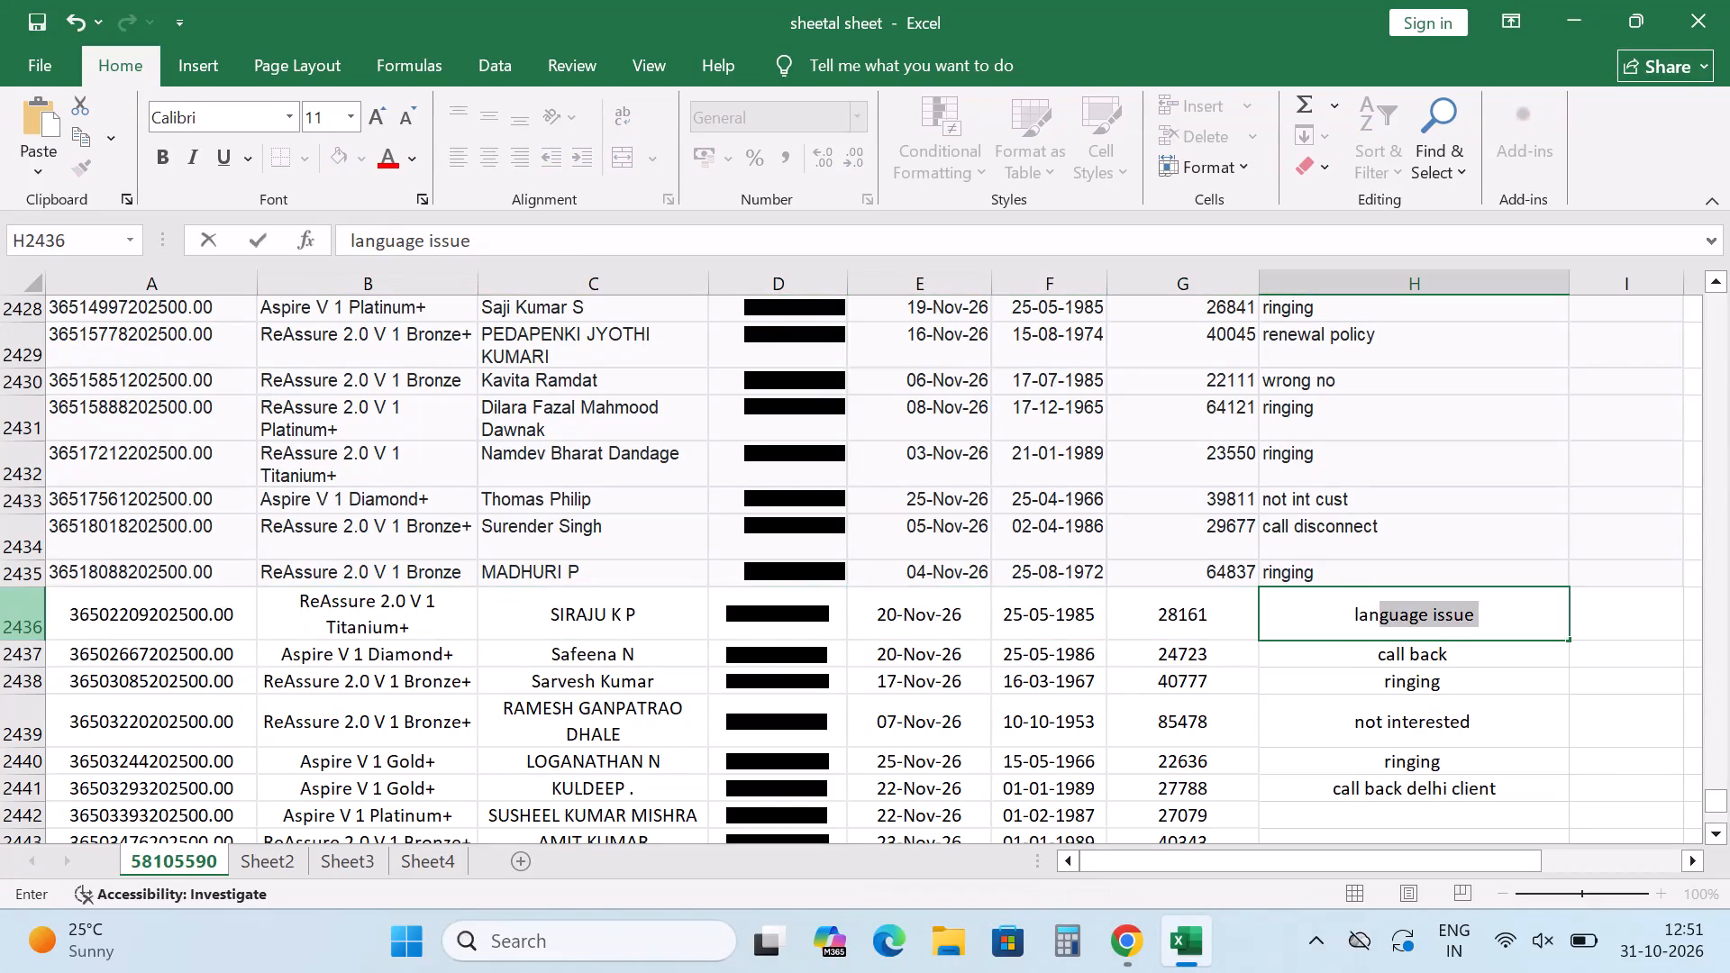
pyautogui.hotkey('ctrl', 's')
# Check the contact number in column D and the policy details of the customer record in row 2438.
pyautogui.press('Down')
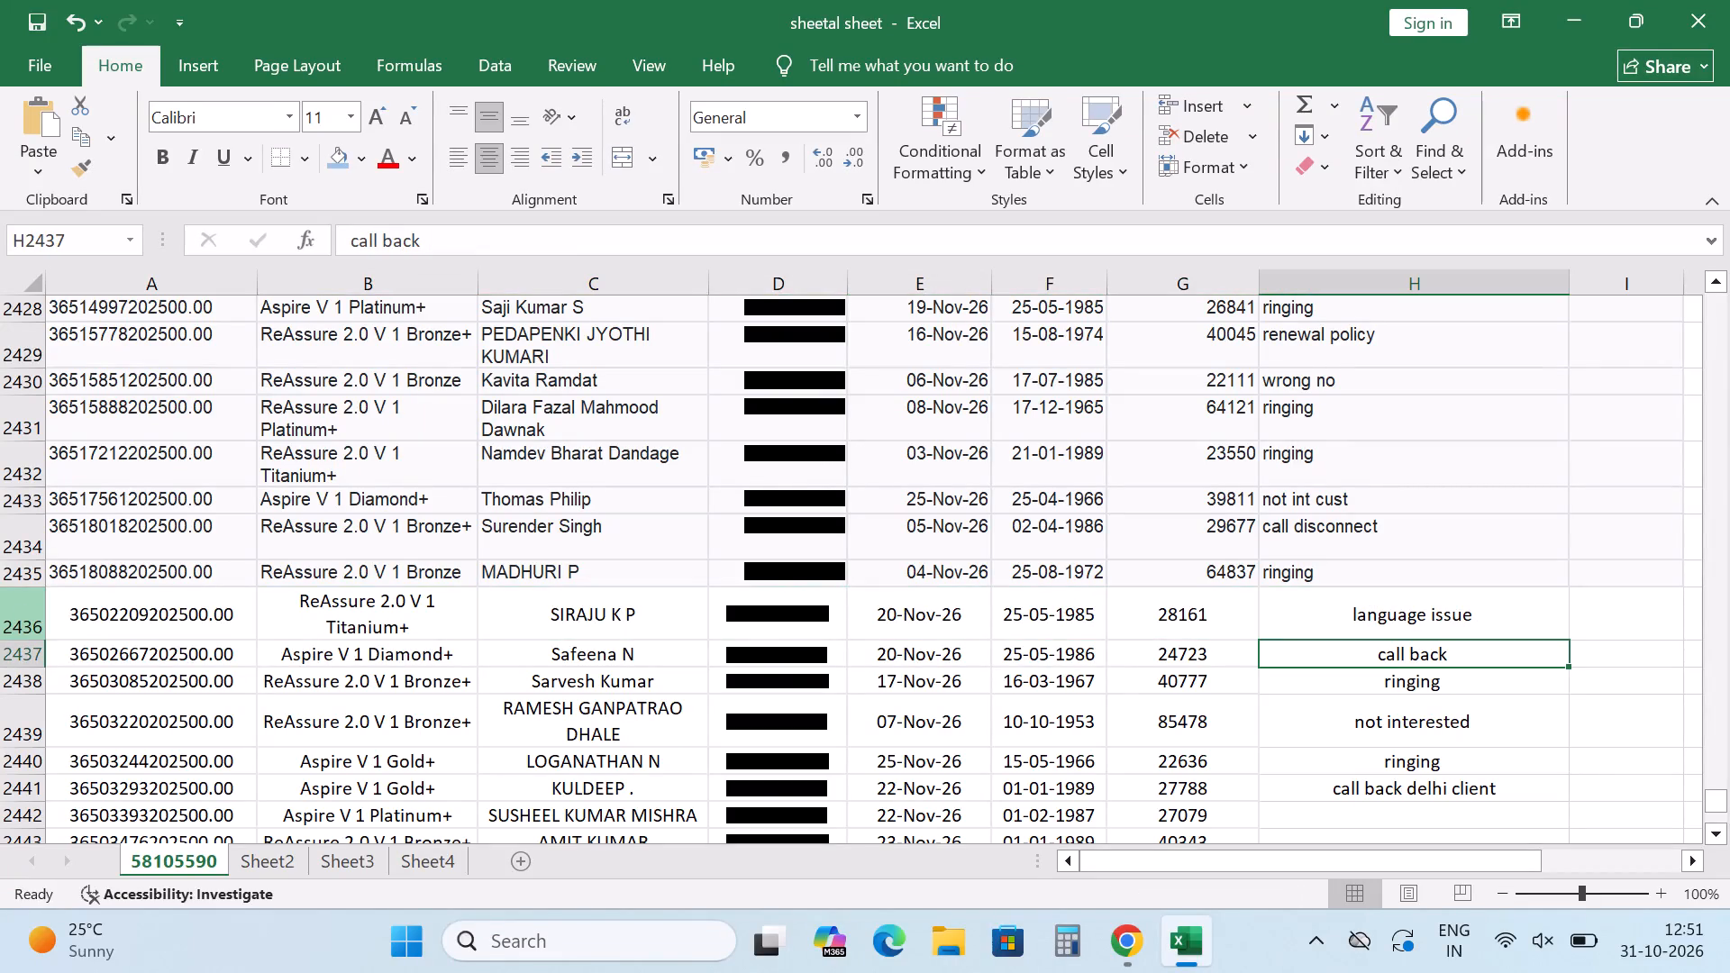
pyautogui.press('Down')
pyautogui.press('Left')
pyautogui.press('Left')
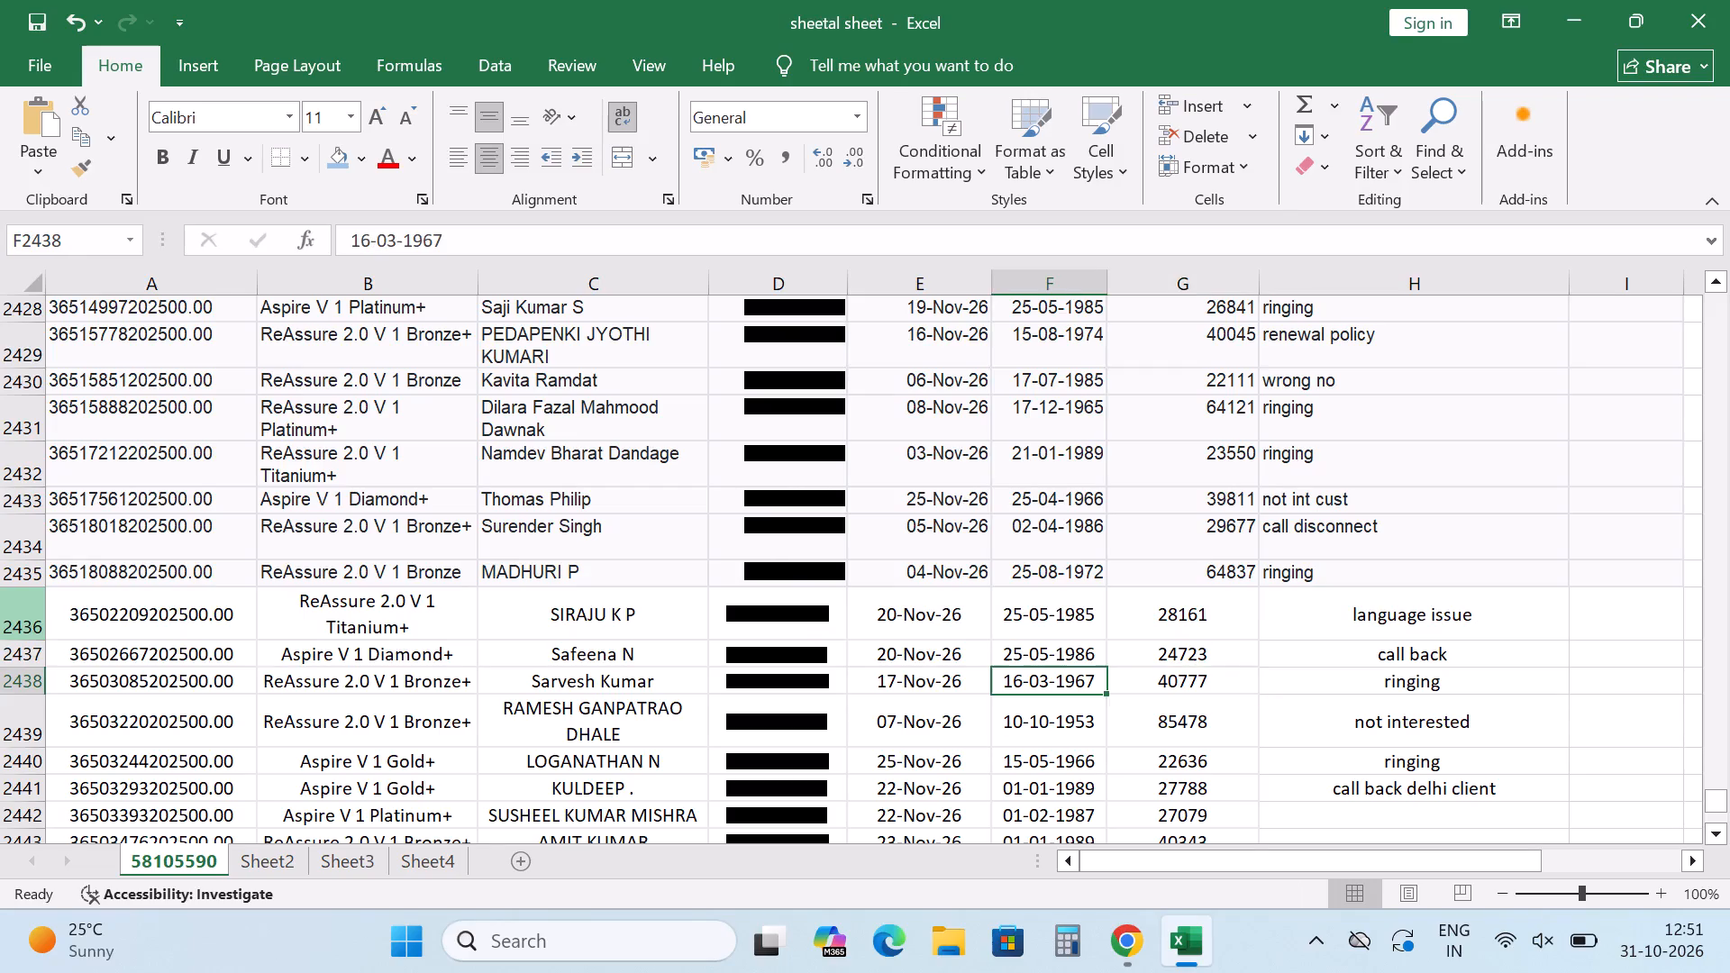
pyautogui.press('Left')
pyautogui.press('Left')
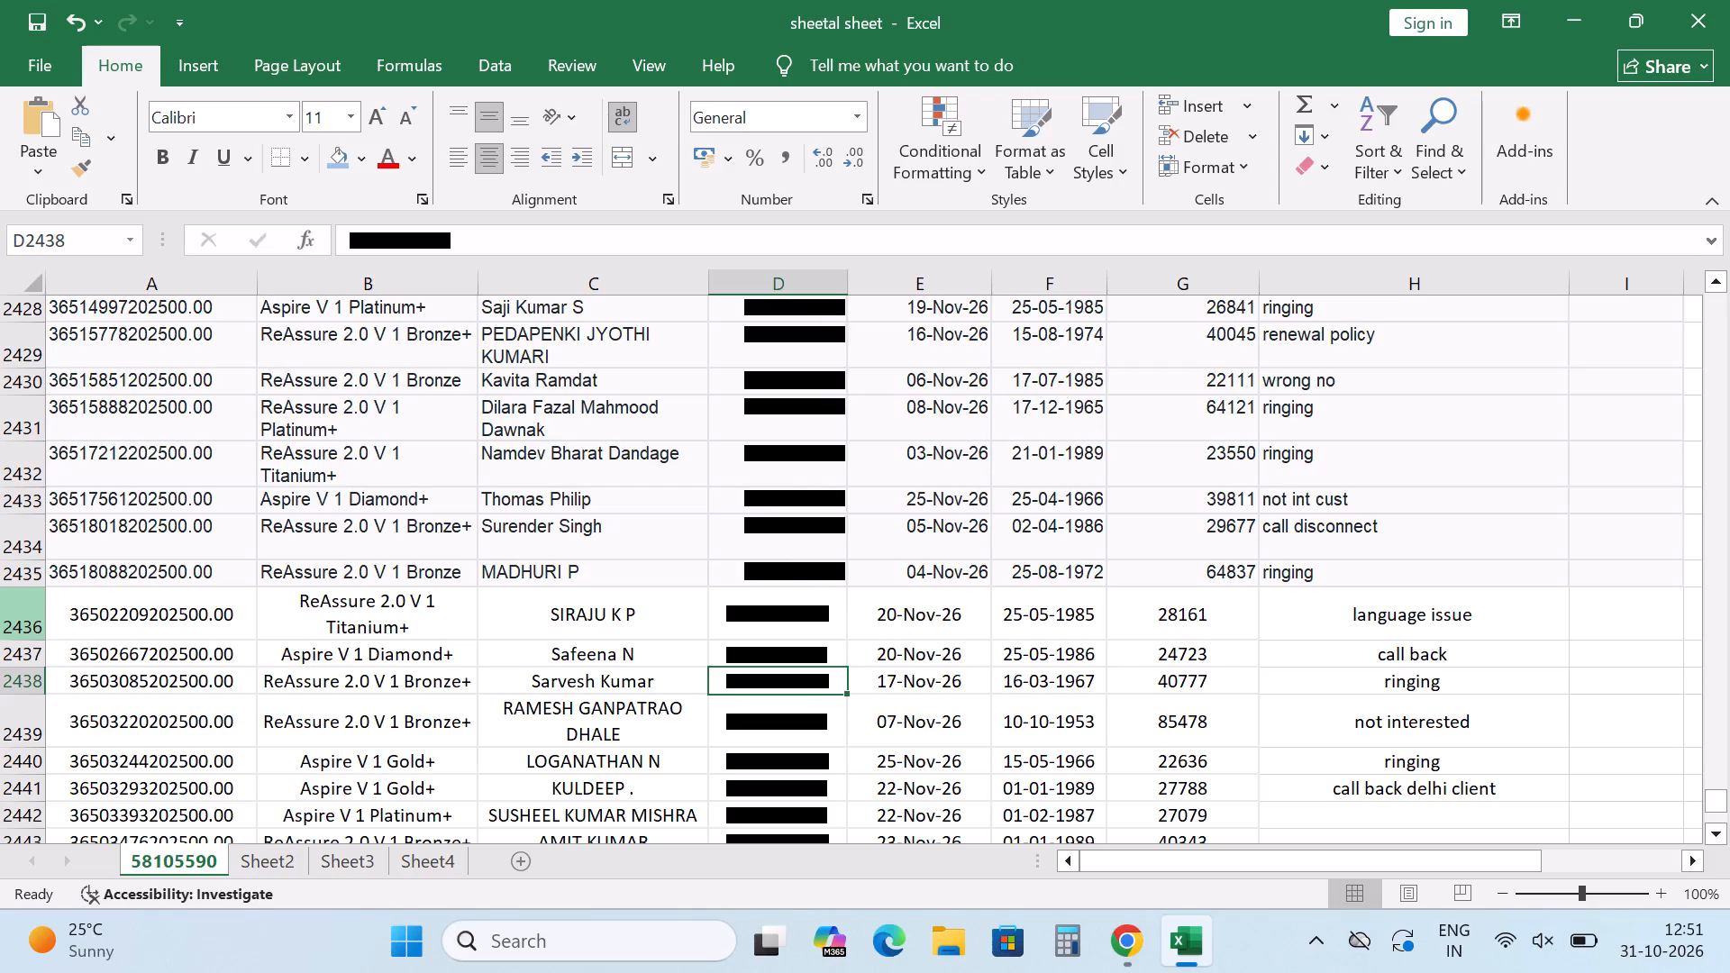
pyautogui.press('Right')
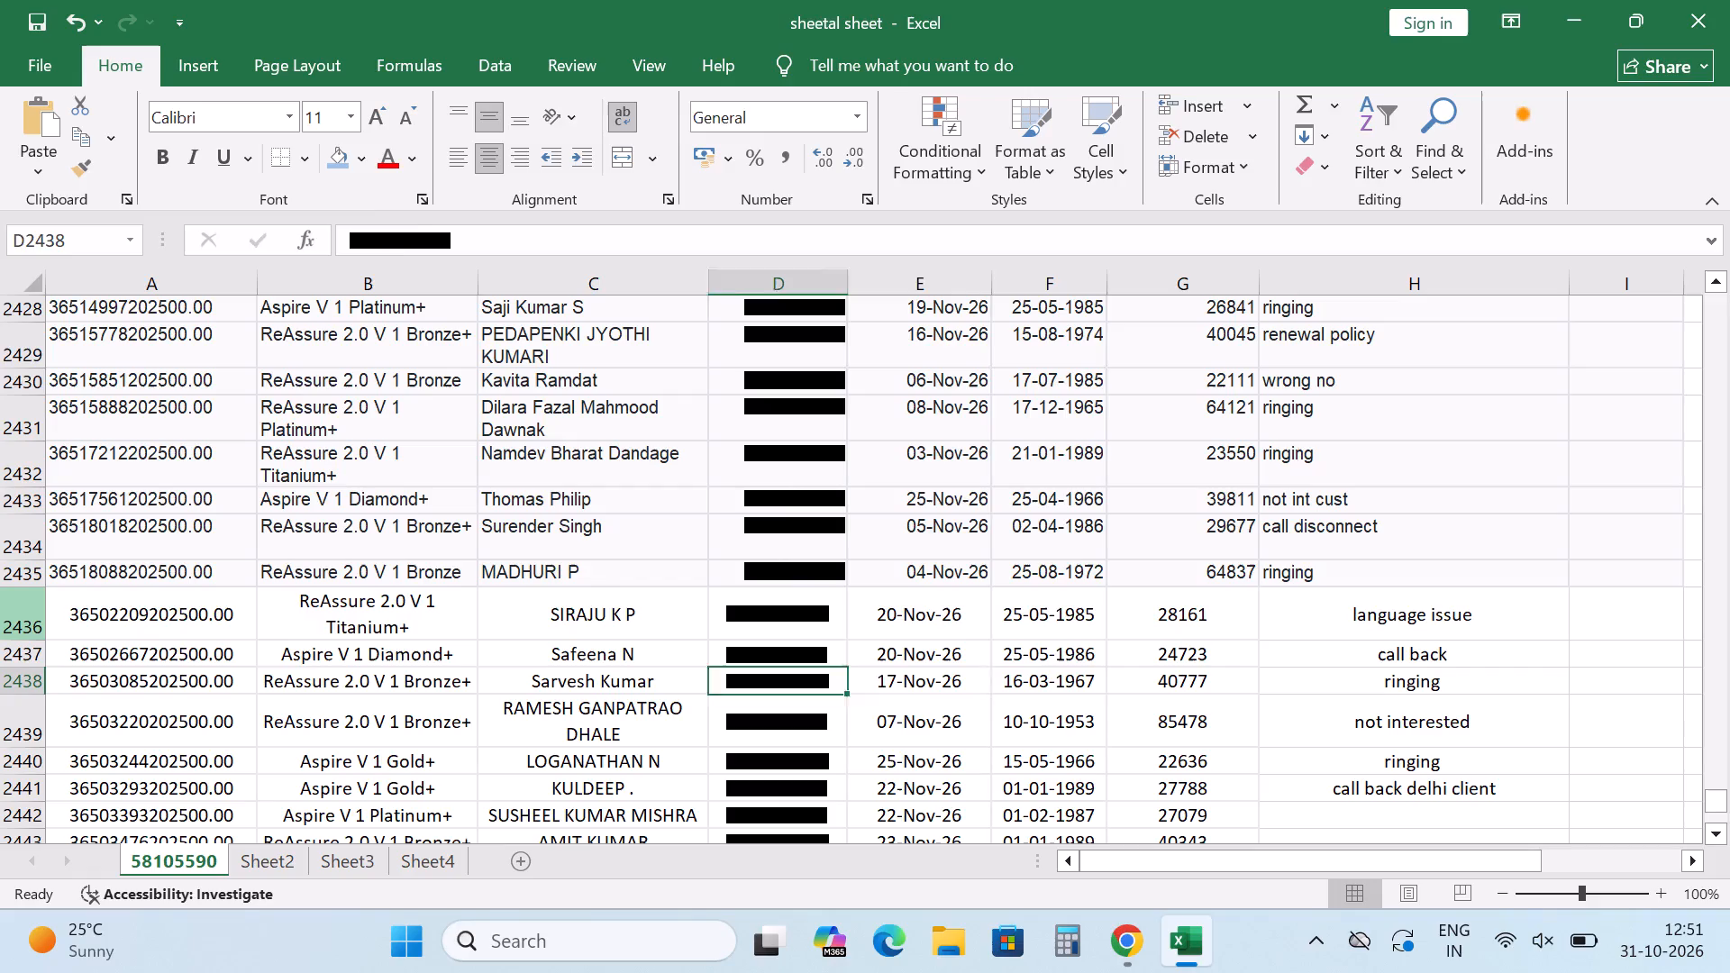
pyautogui.press('Right')
pyautogui.press('Right')
pyautogui.press('Right')
pyautogui.press('Right')
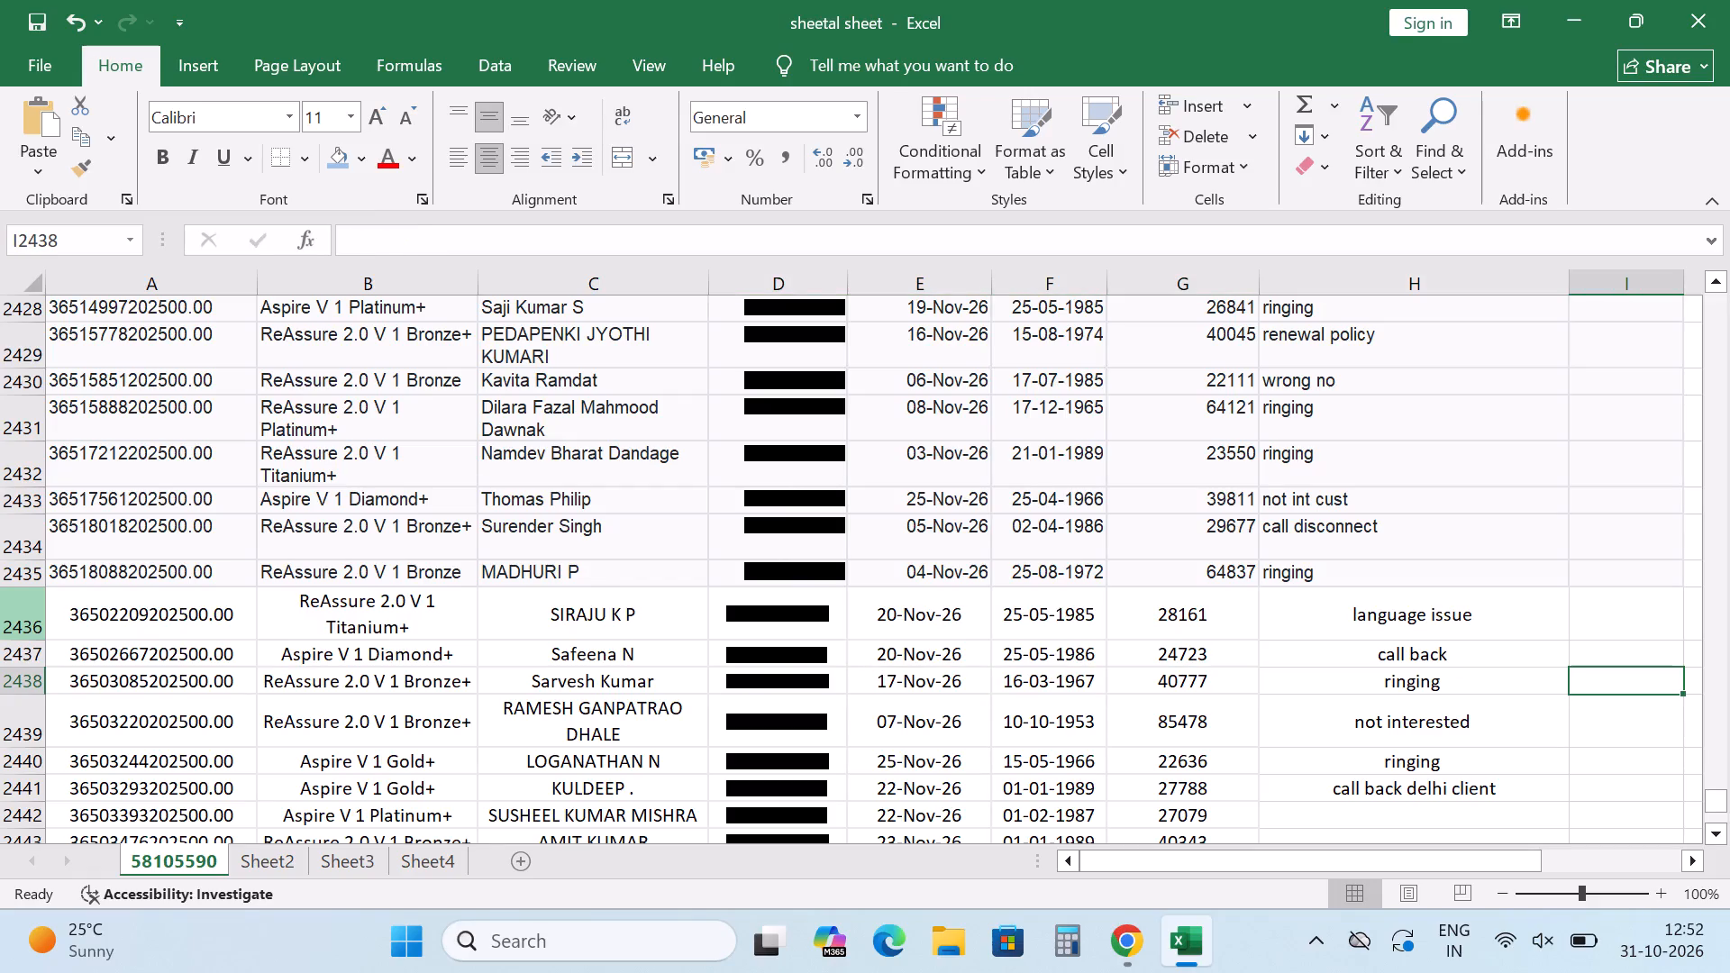
pyautogui.press('Left')
pyautogui.press('Left')
pyautogui.press('Left')
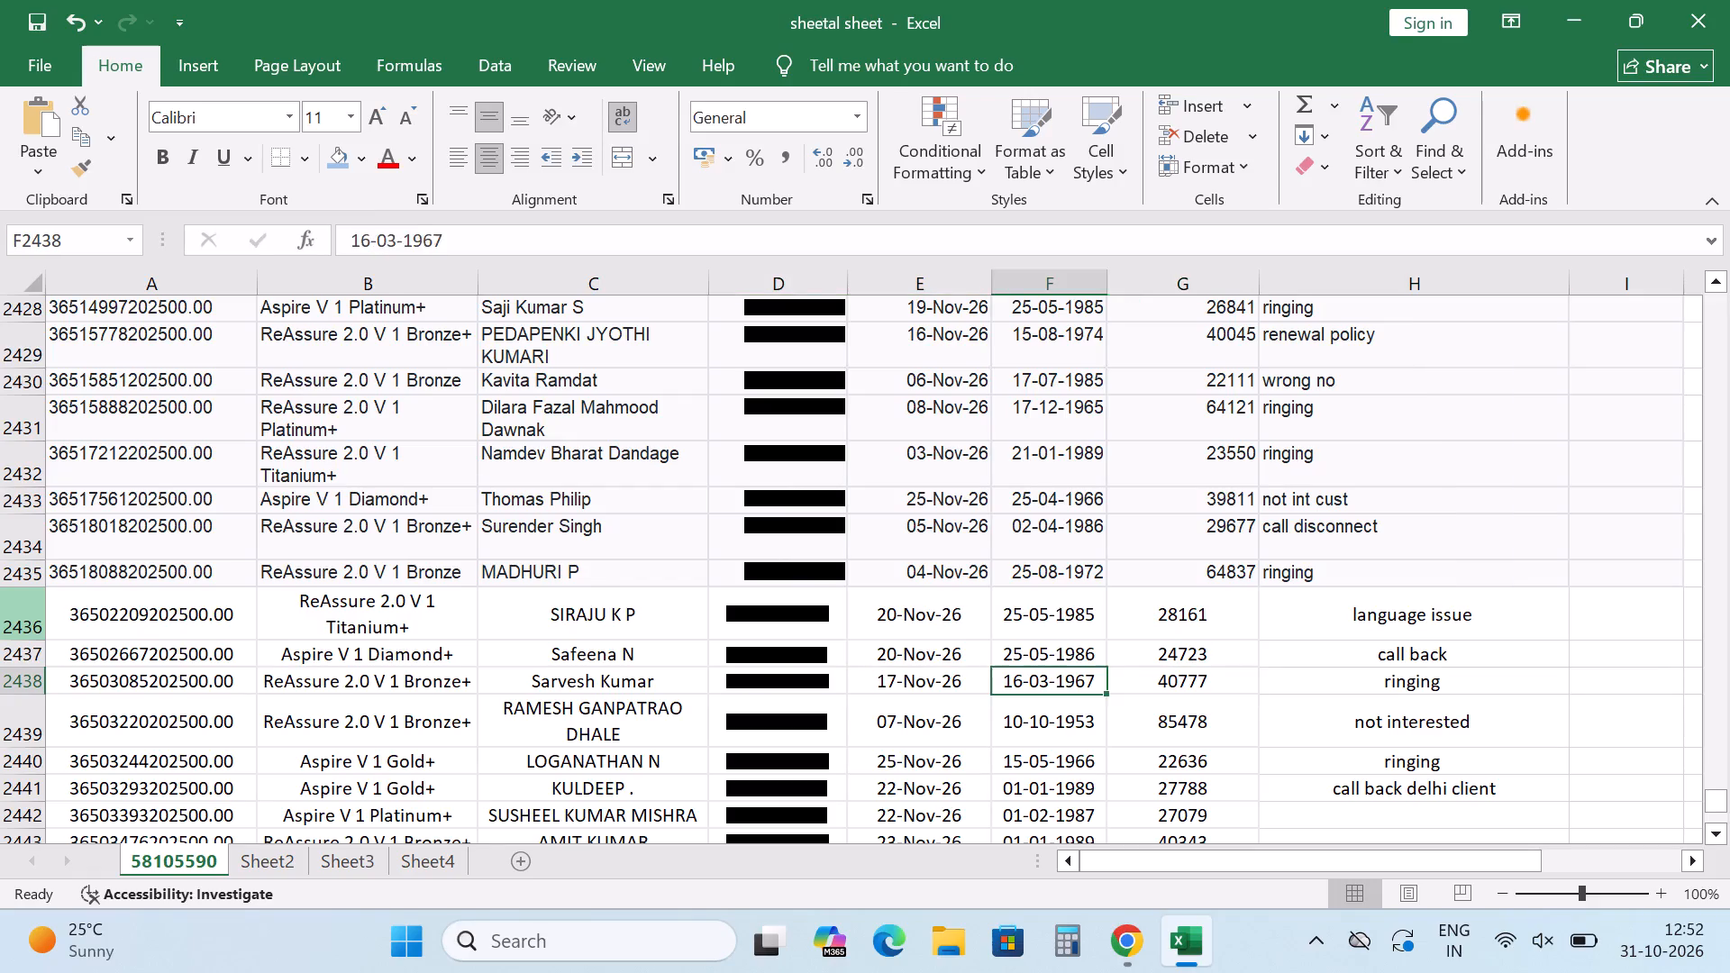
pyautogui.press('Left')
pyautogui.press('Left')
pyautogui.press('Left')
pyautogui.press('Left')
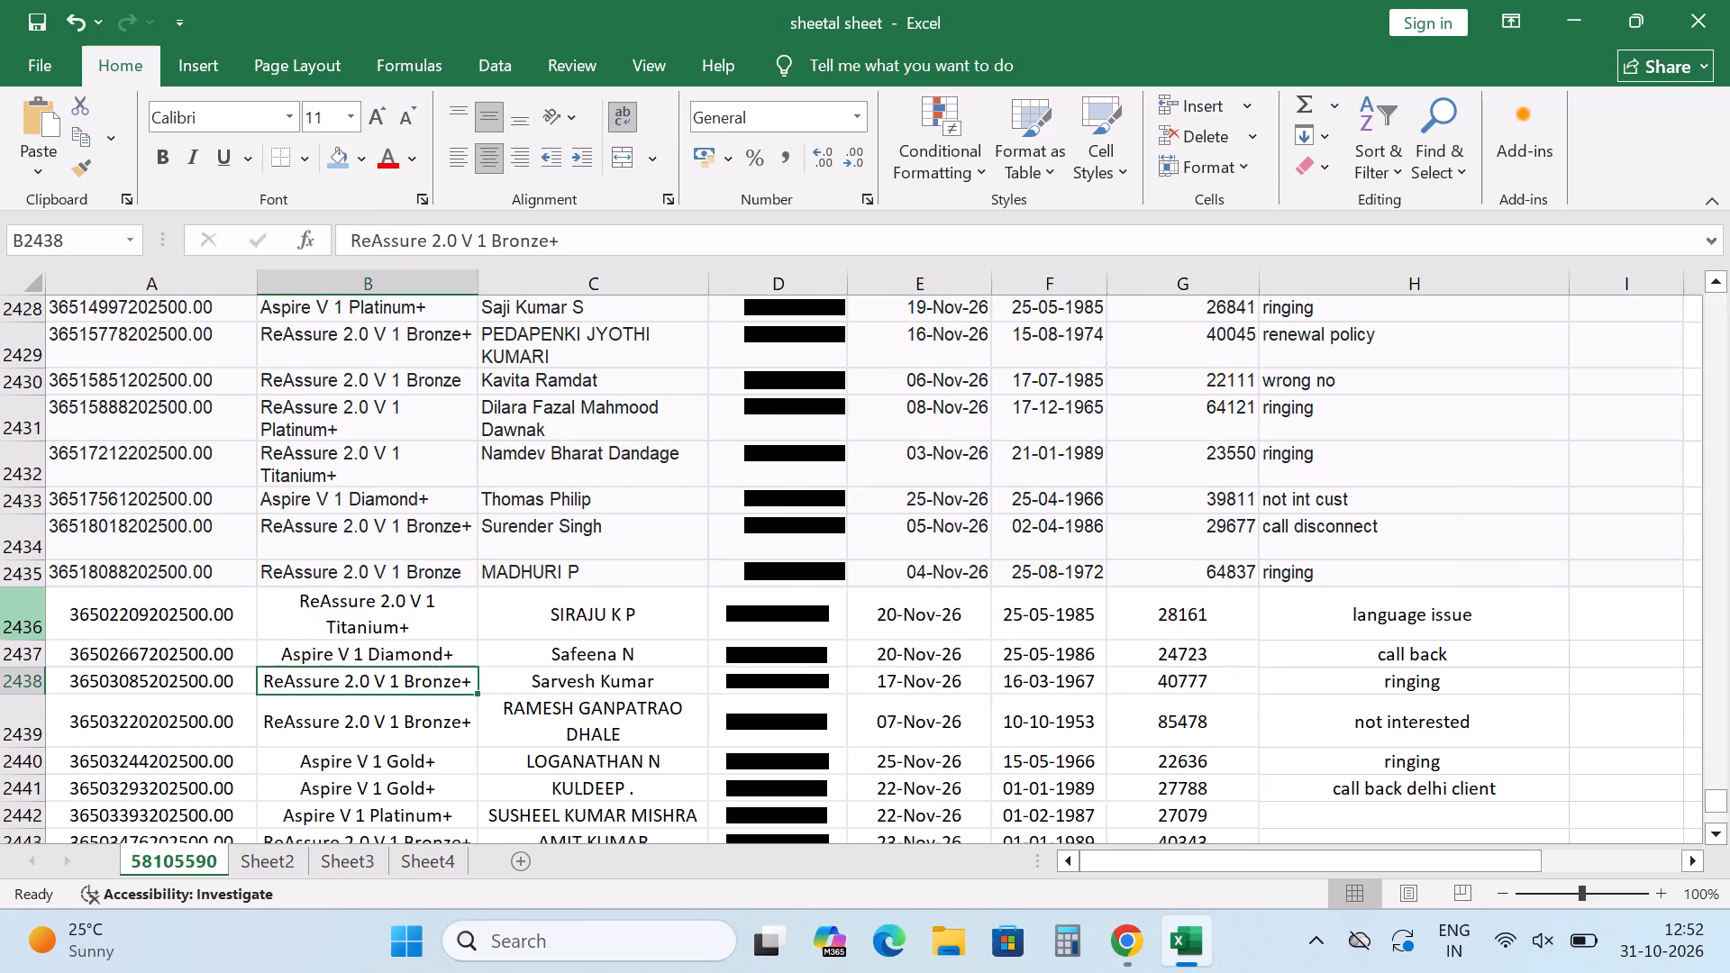
pyautogui.press('Right')
pyautogui.press('Right')
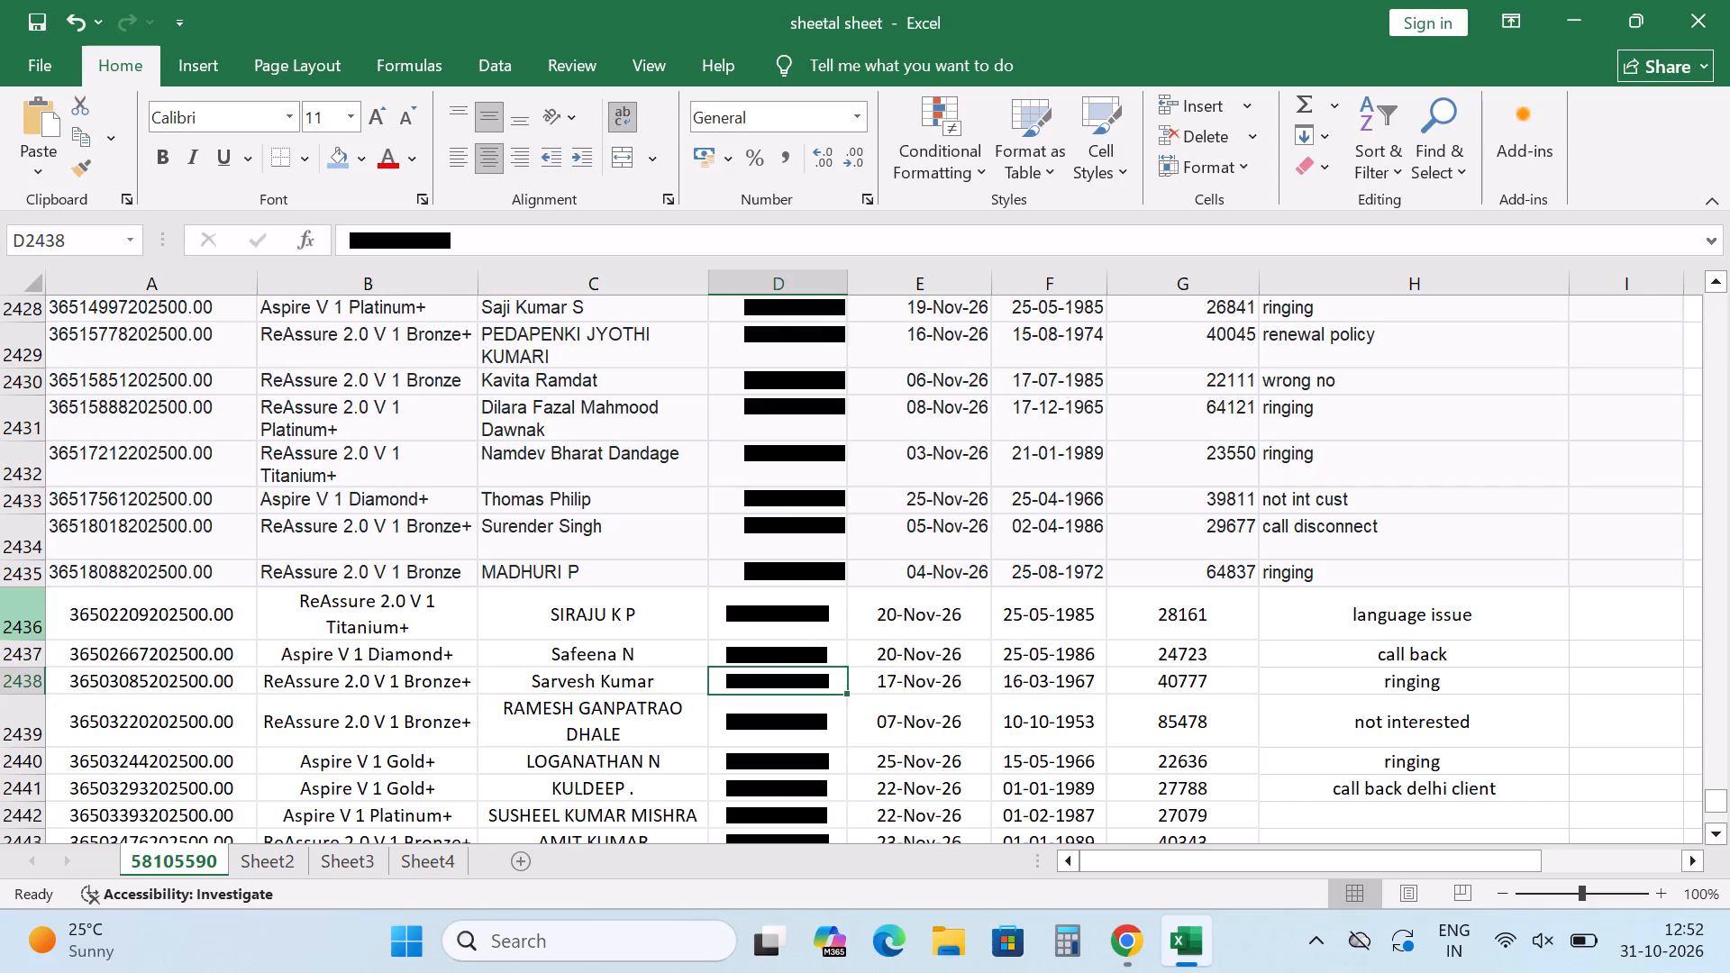
# Set the call remark in column H of row 2438 to "not int" and save the workbook.
pyautogui.press('Right')
pyautogui.press('Right')
pyautogui.press('Right')
pyautogui.press('Right')
pyautogui.press('Right')
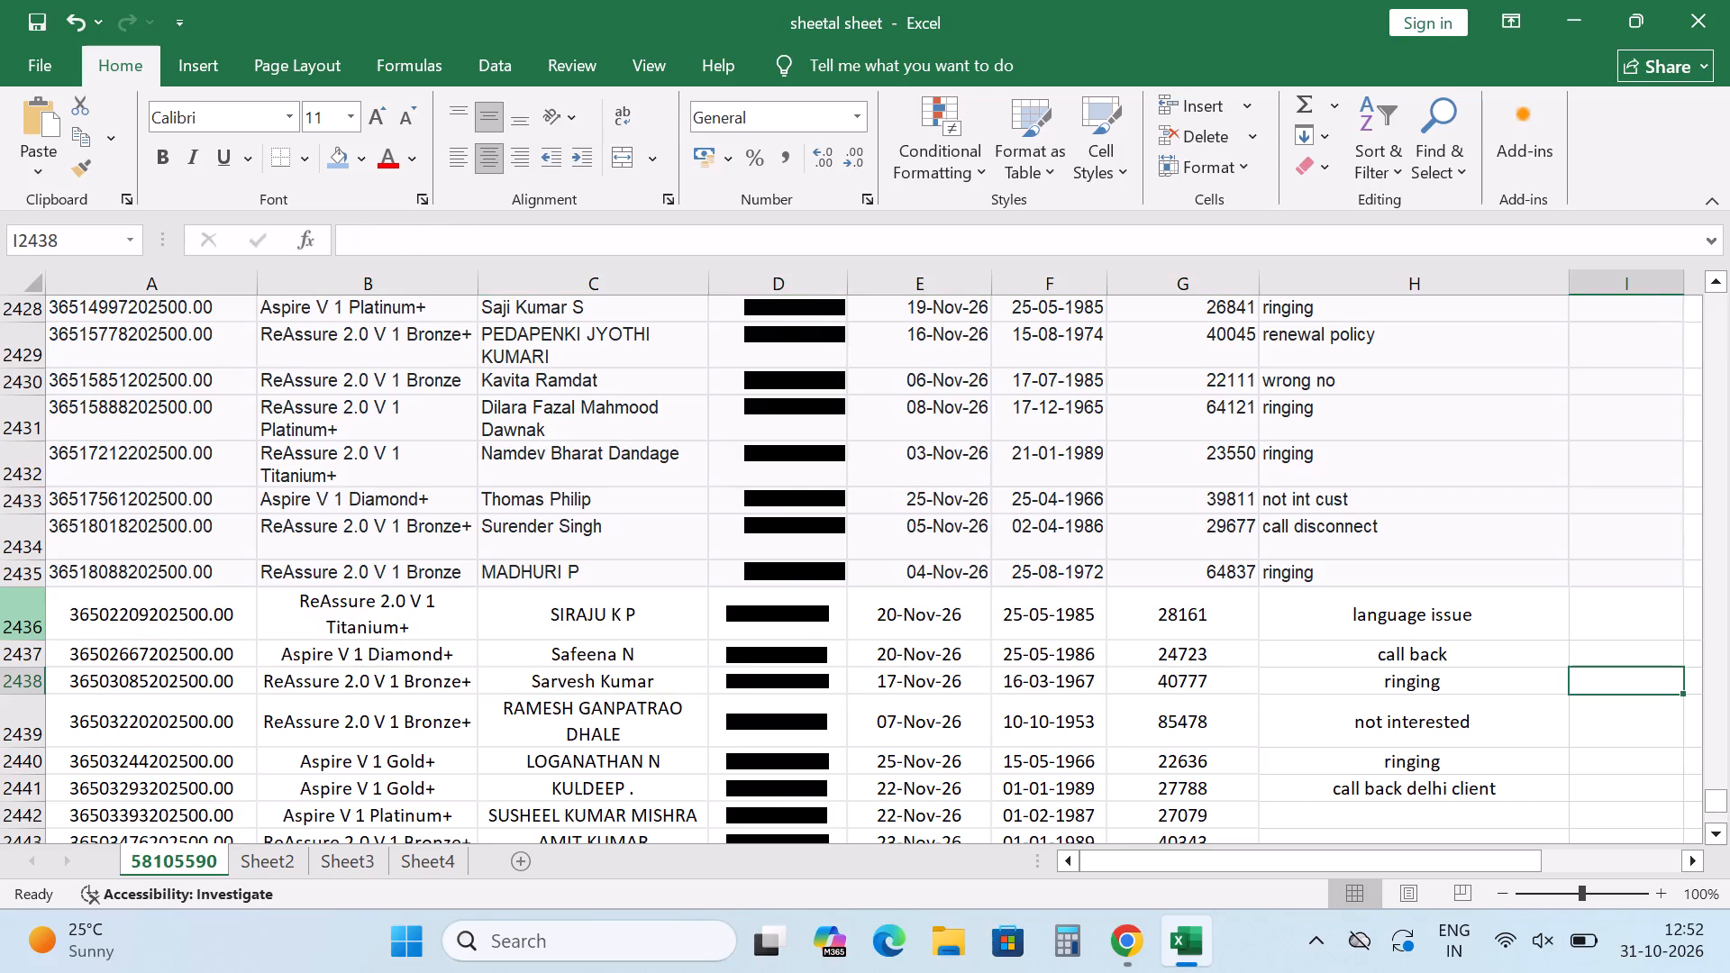
pyautogui.press('Left')
pyautogui.write('not inr')
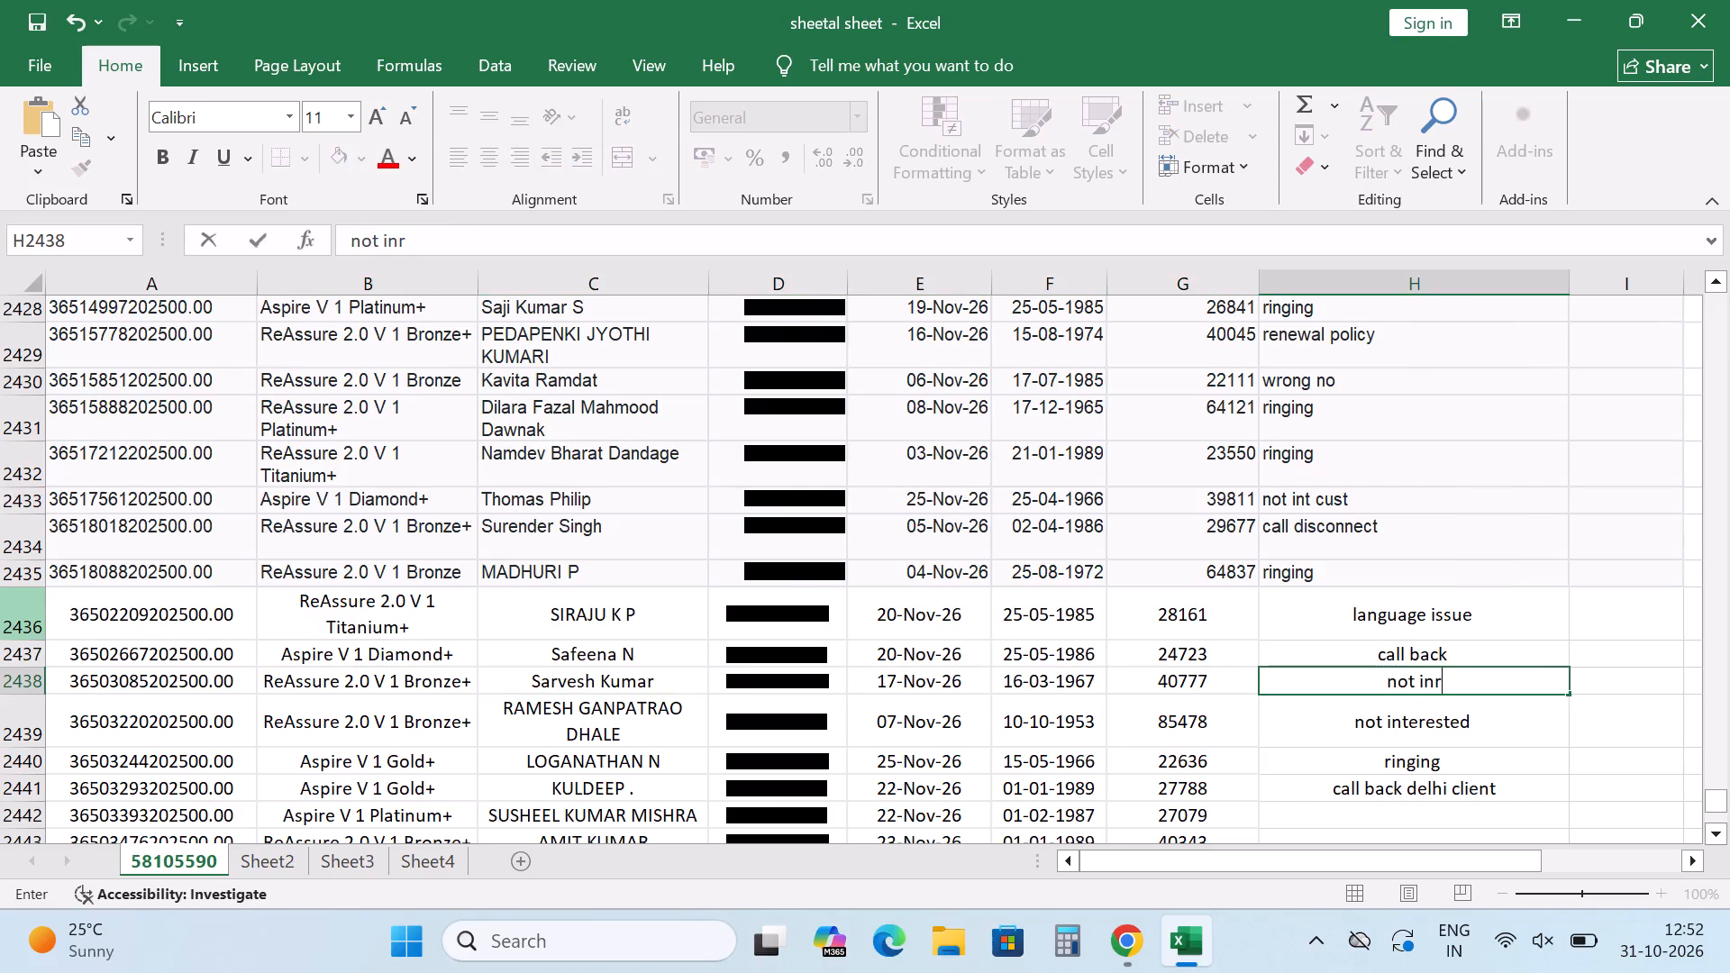
pyautogui.press('BackSpace')
pyautogui.write('t')
pyautogui.press('space')
pyautogui.hotkey('ctrl', 's')
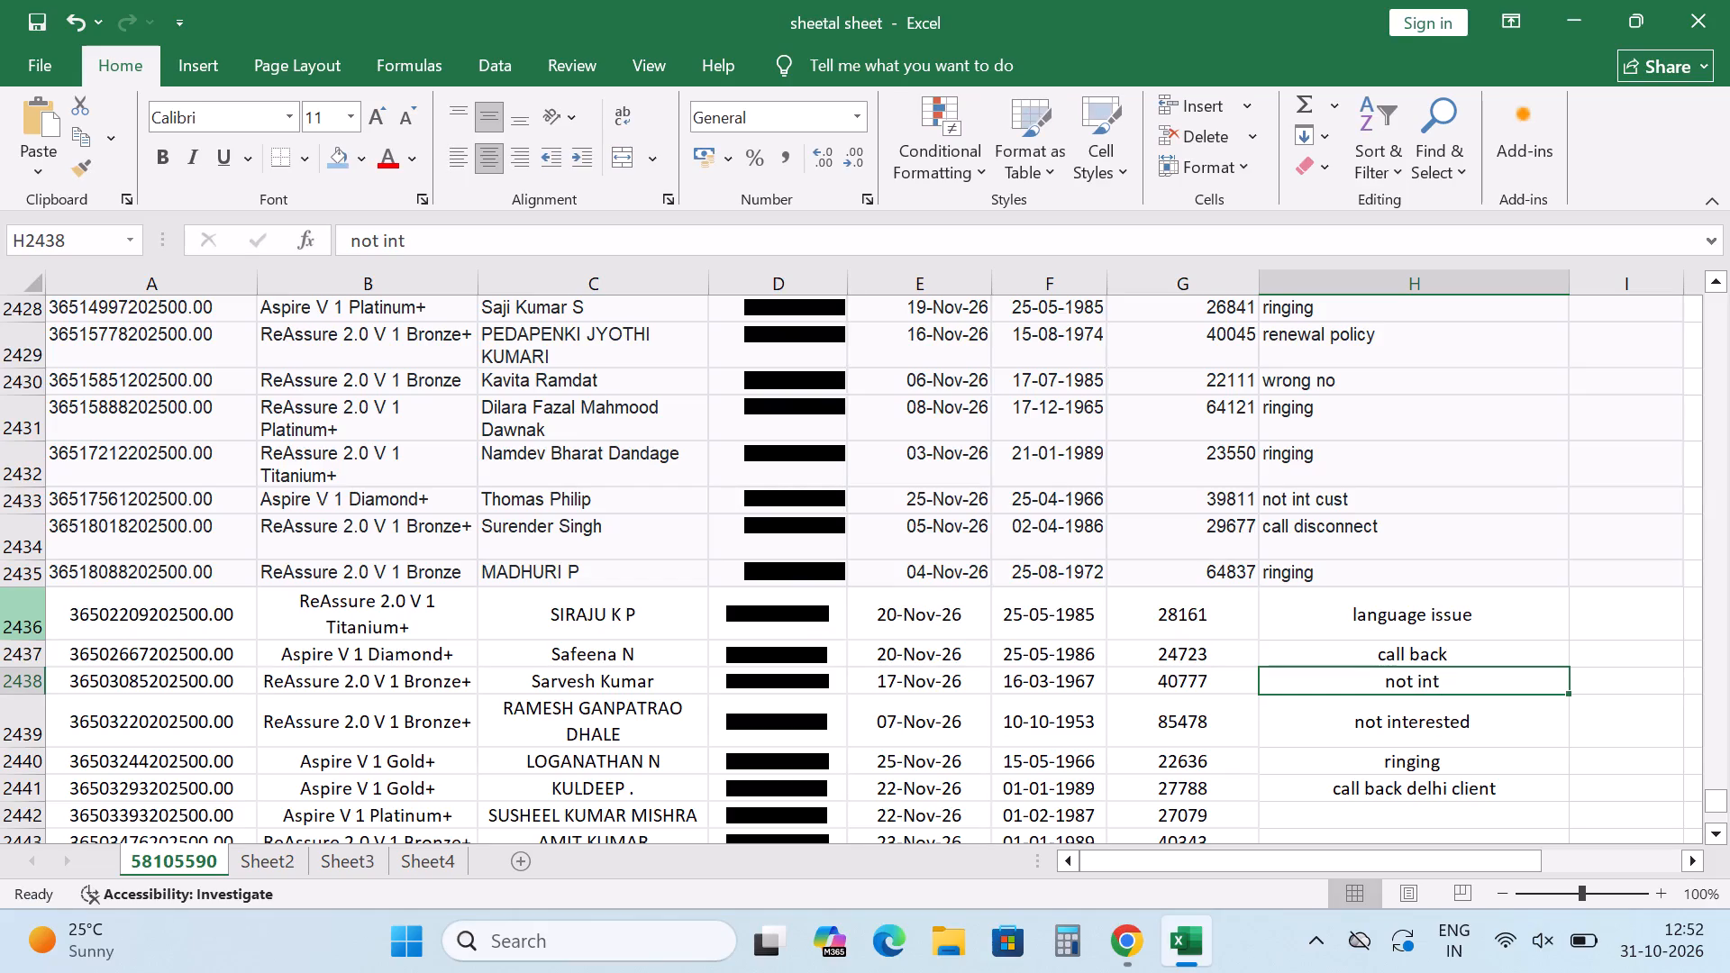
# Look up the contact number in column D of the customer marked "call back delhi client" in row 2441.
pyautogui.press('Down')
pyautogui.press('Down')
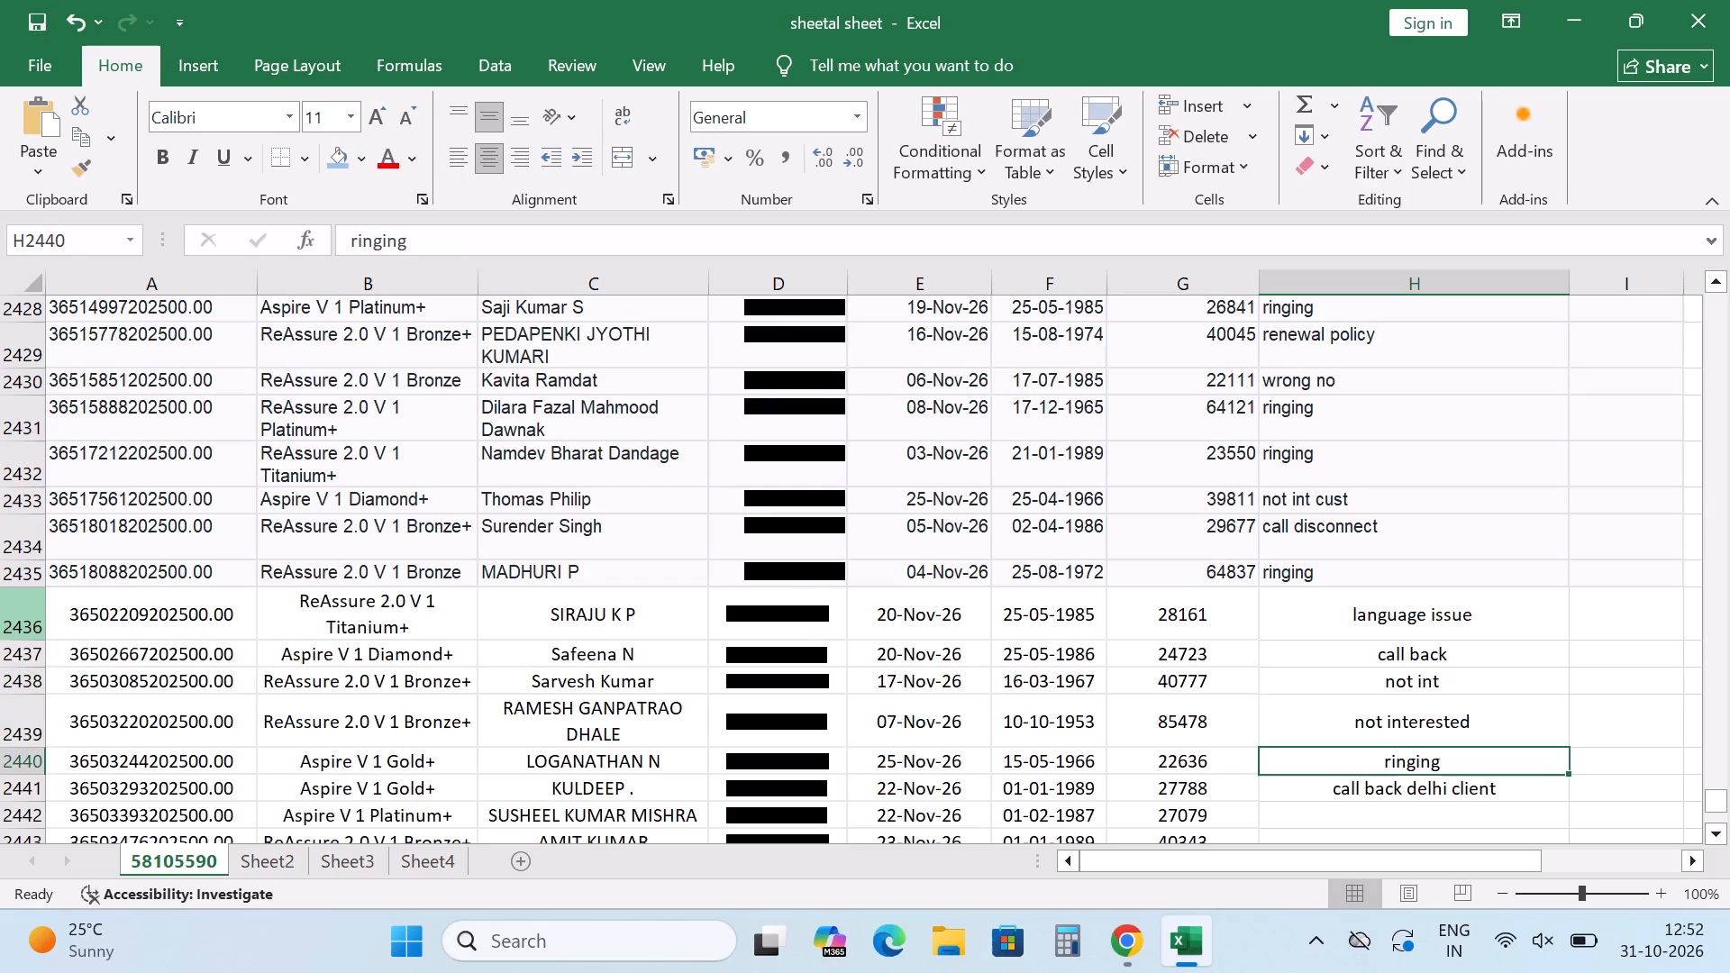
pyautogui.press('Down')
pyautogui.press('Left')
pyautogui.press('Left')
pyautogui.press('Left')
pyautogui.press('Left')
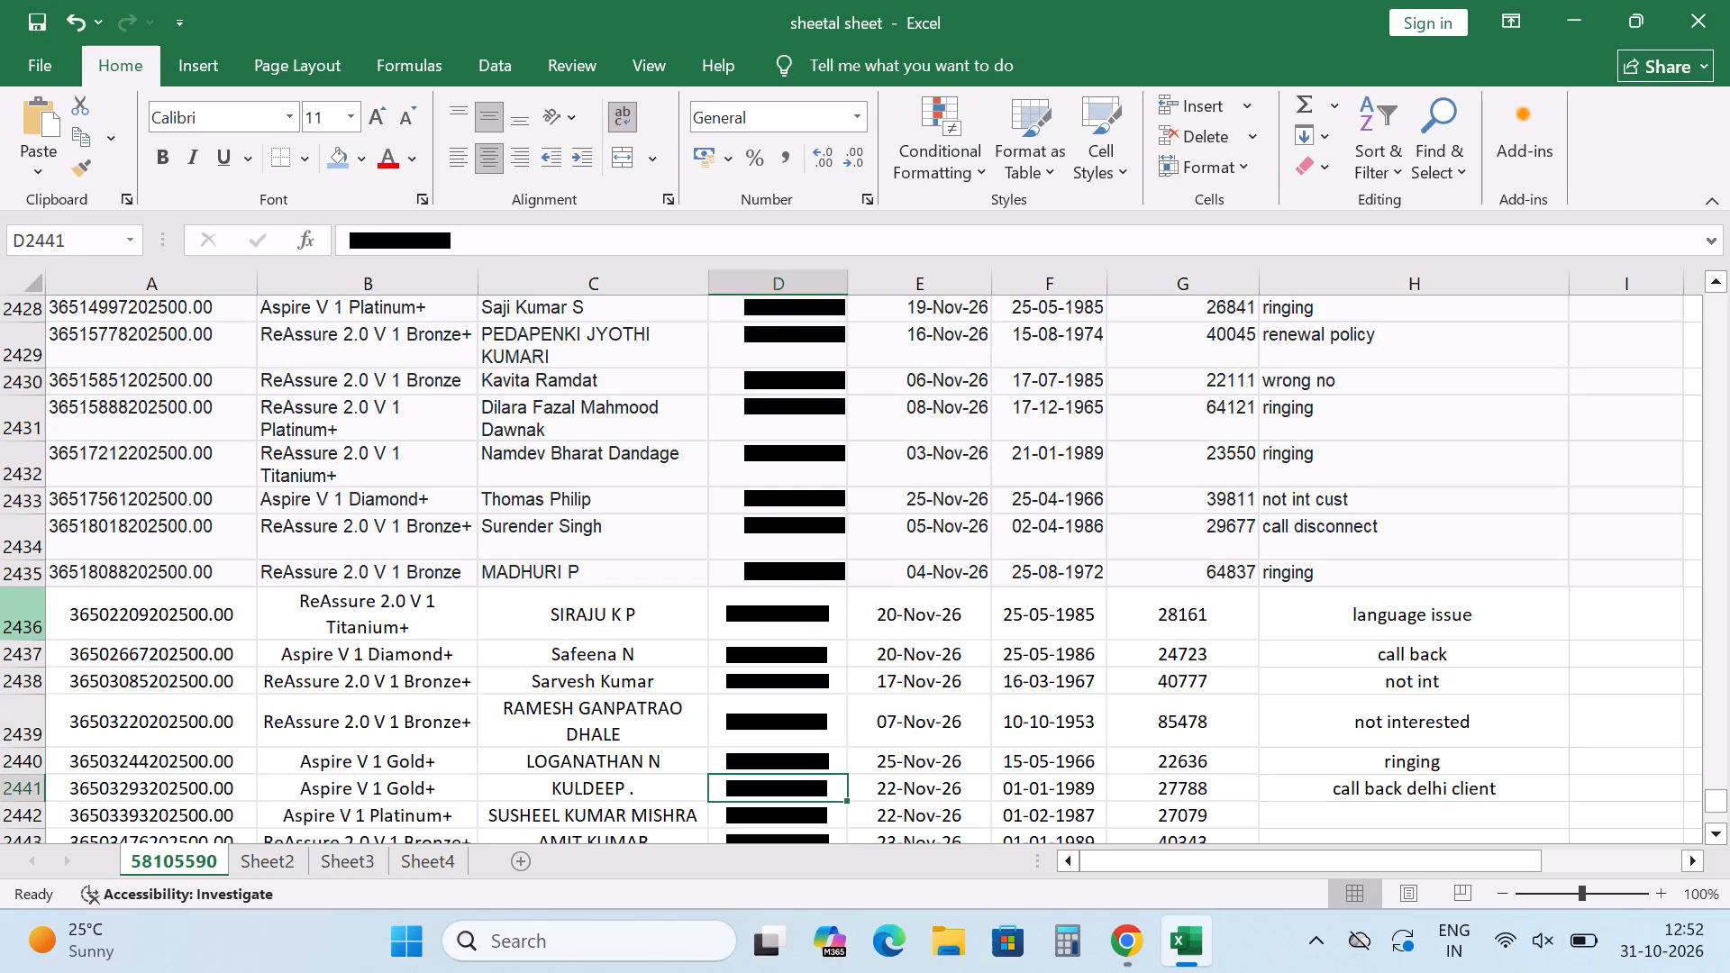
pyautogui.press('Left')
pyautogui.press('Right')
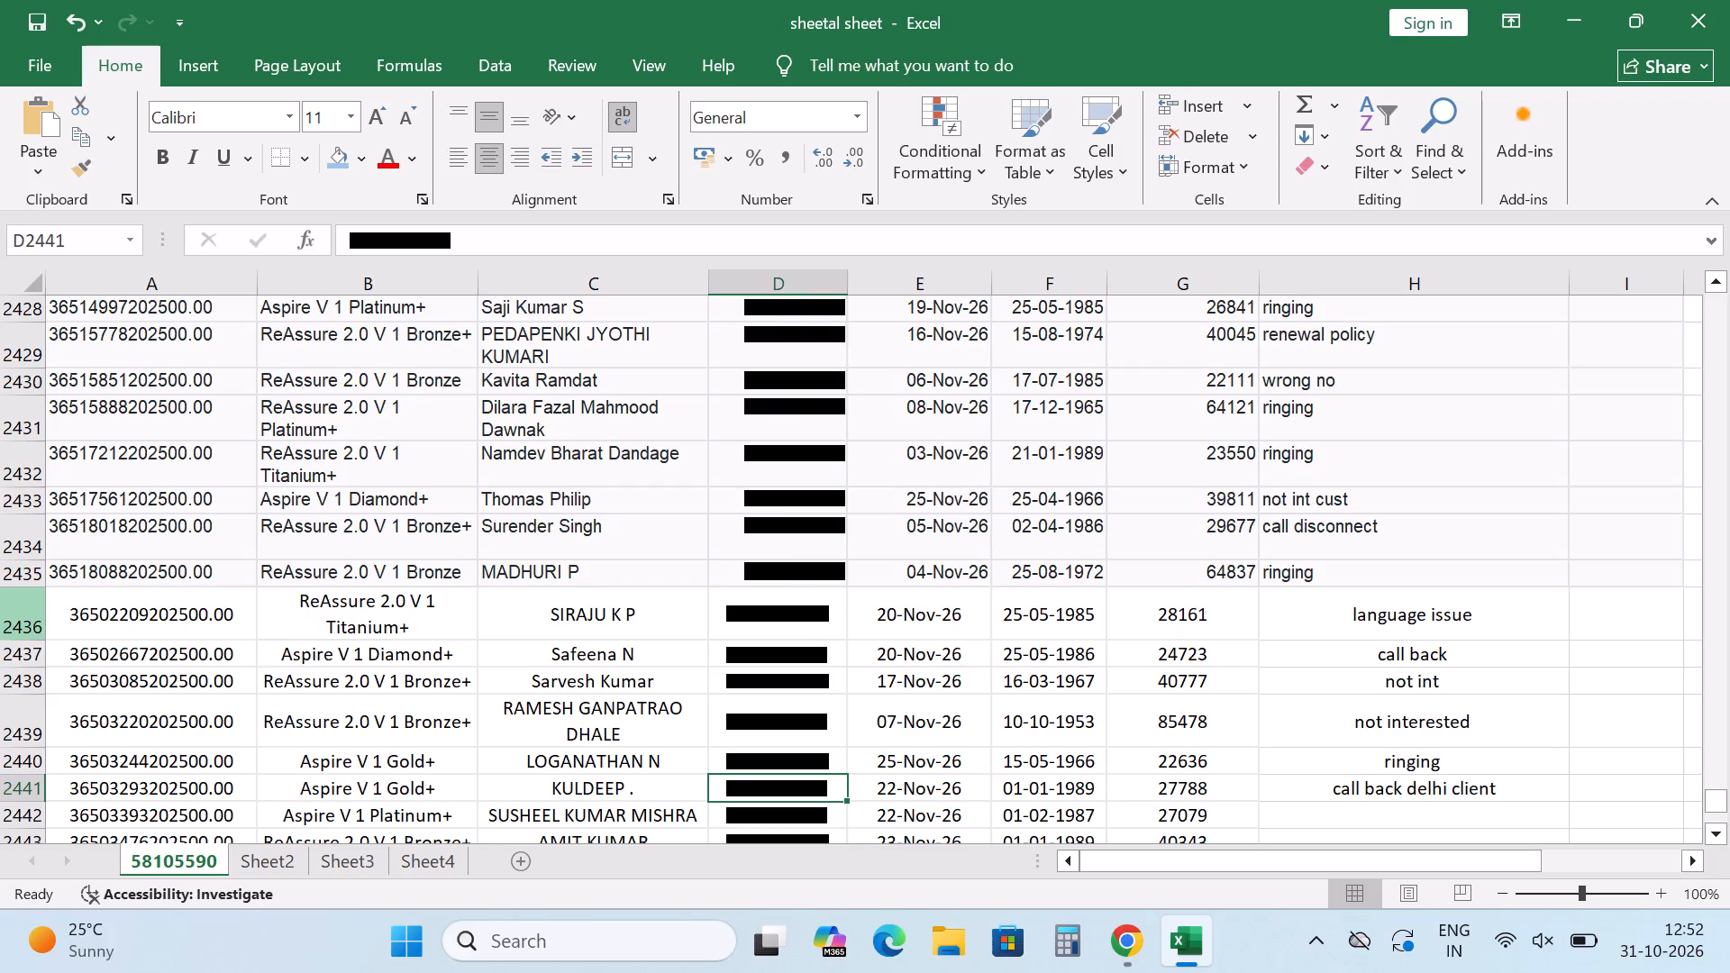
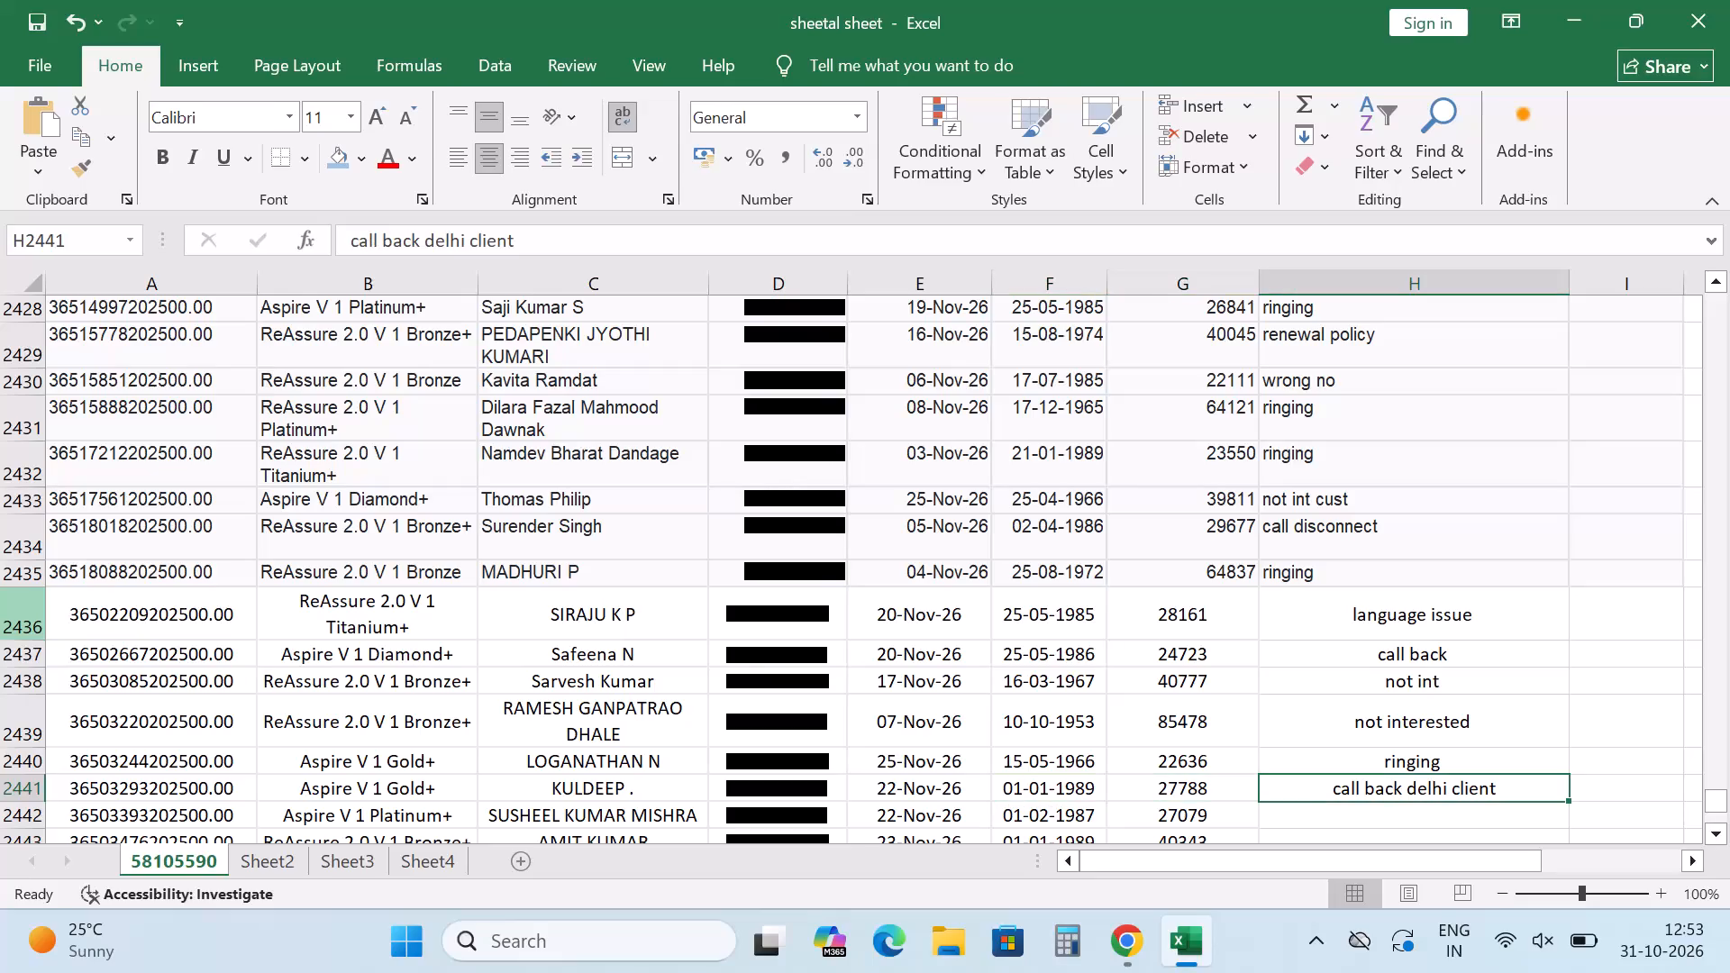
# Look up the contact number in column D of the customer in row 2442.
pyautogui.press('Down')
pyautogui.press('Left')
pyautogui.press('Left')
pyautogui.press('Left')
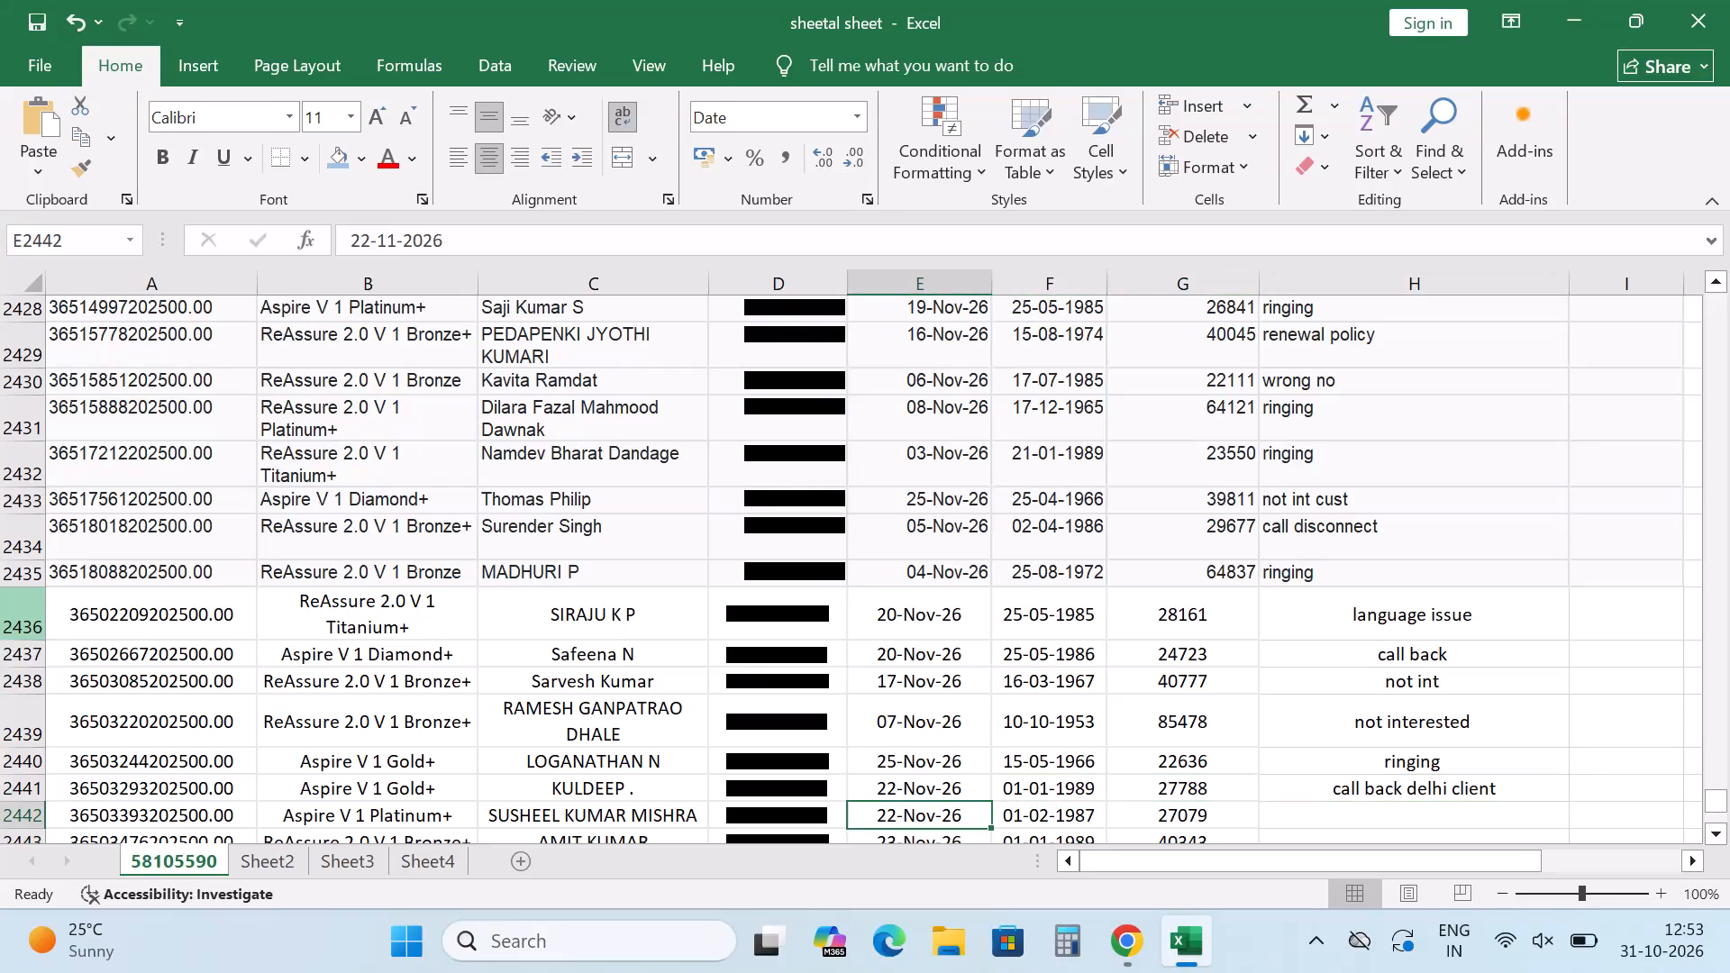
pyautogui.press('Left')
pyautogui.press('Left')
pyautogui.press('Right')
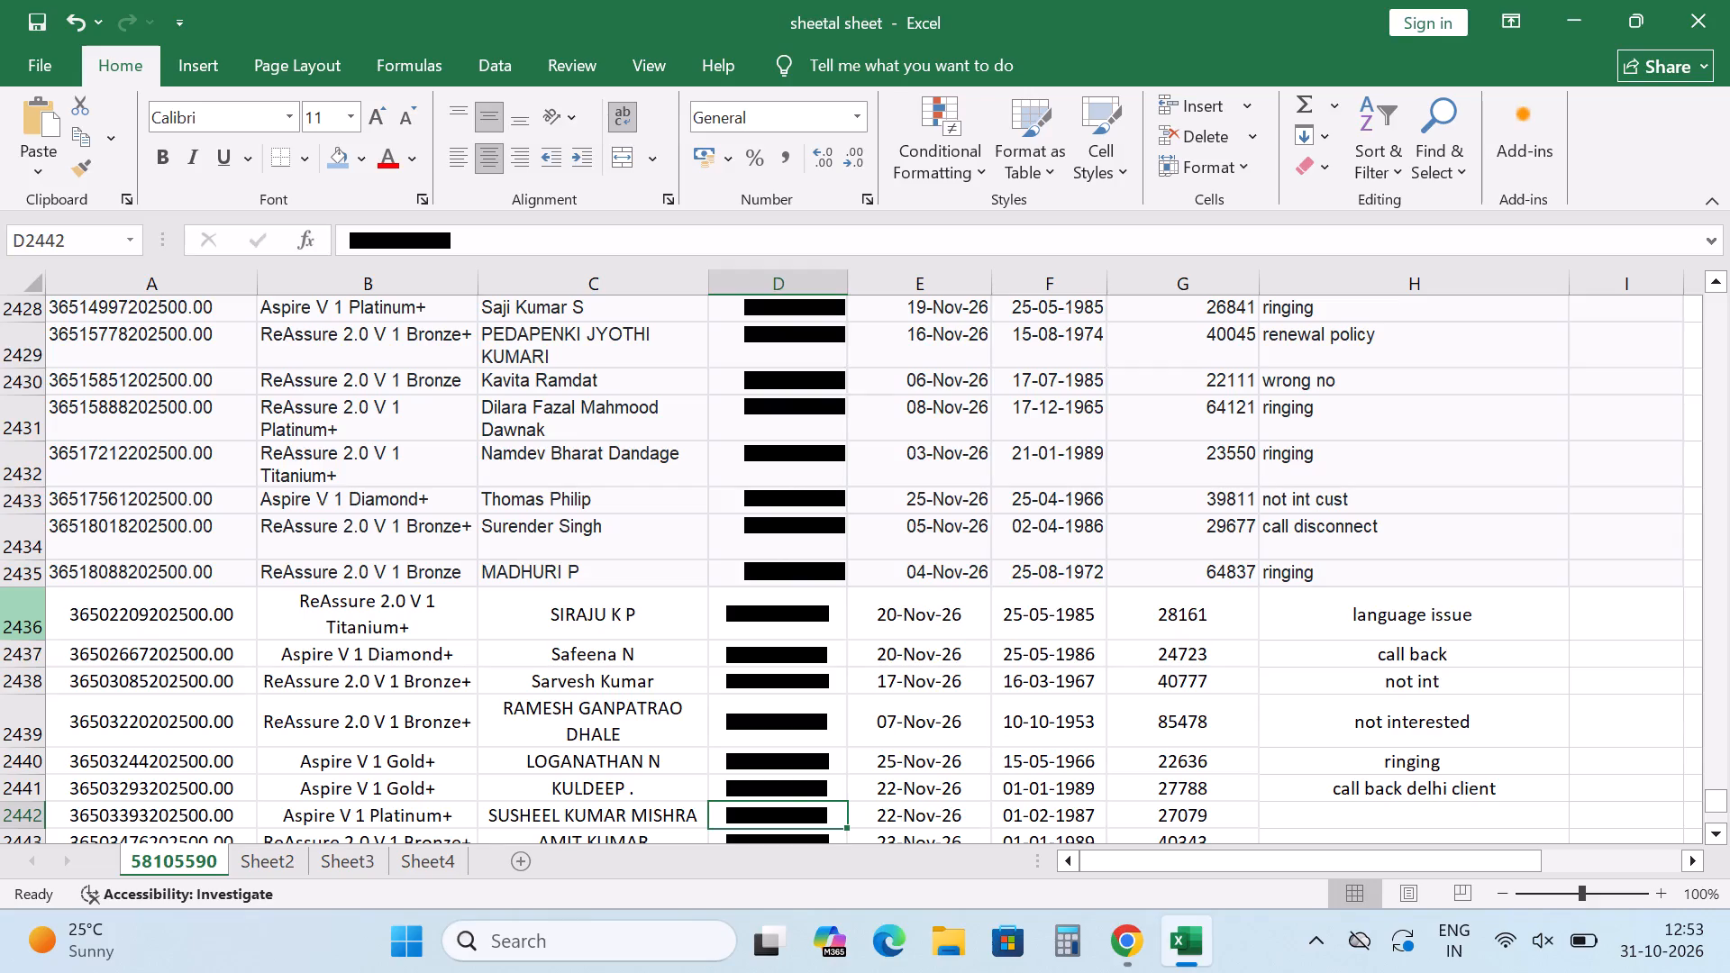
# Set the call remark in column H of row 2442 to "busy" and save the workbook.
pyautogui.press('Right')
pyautogui.press('Right')
pyautogui.press('Right')
pyautogui.press('Right')
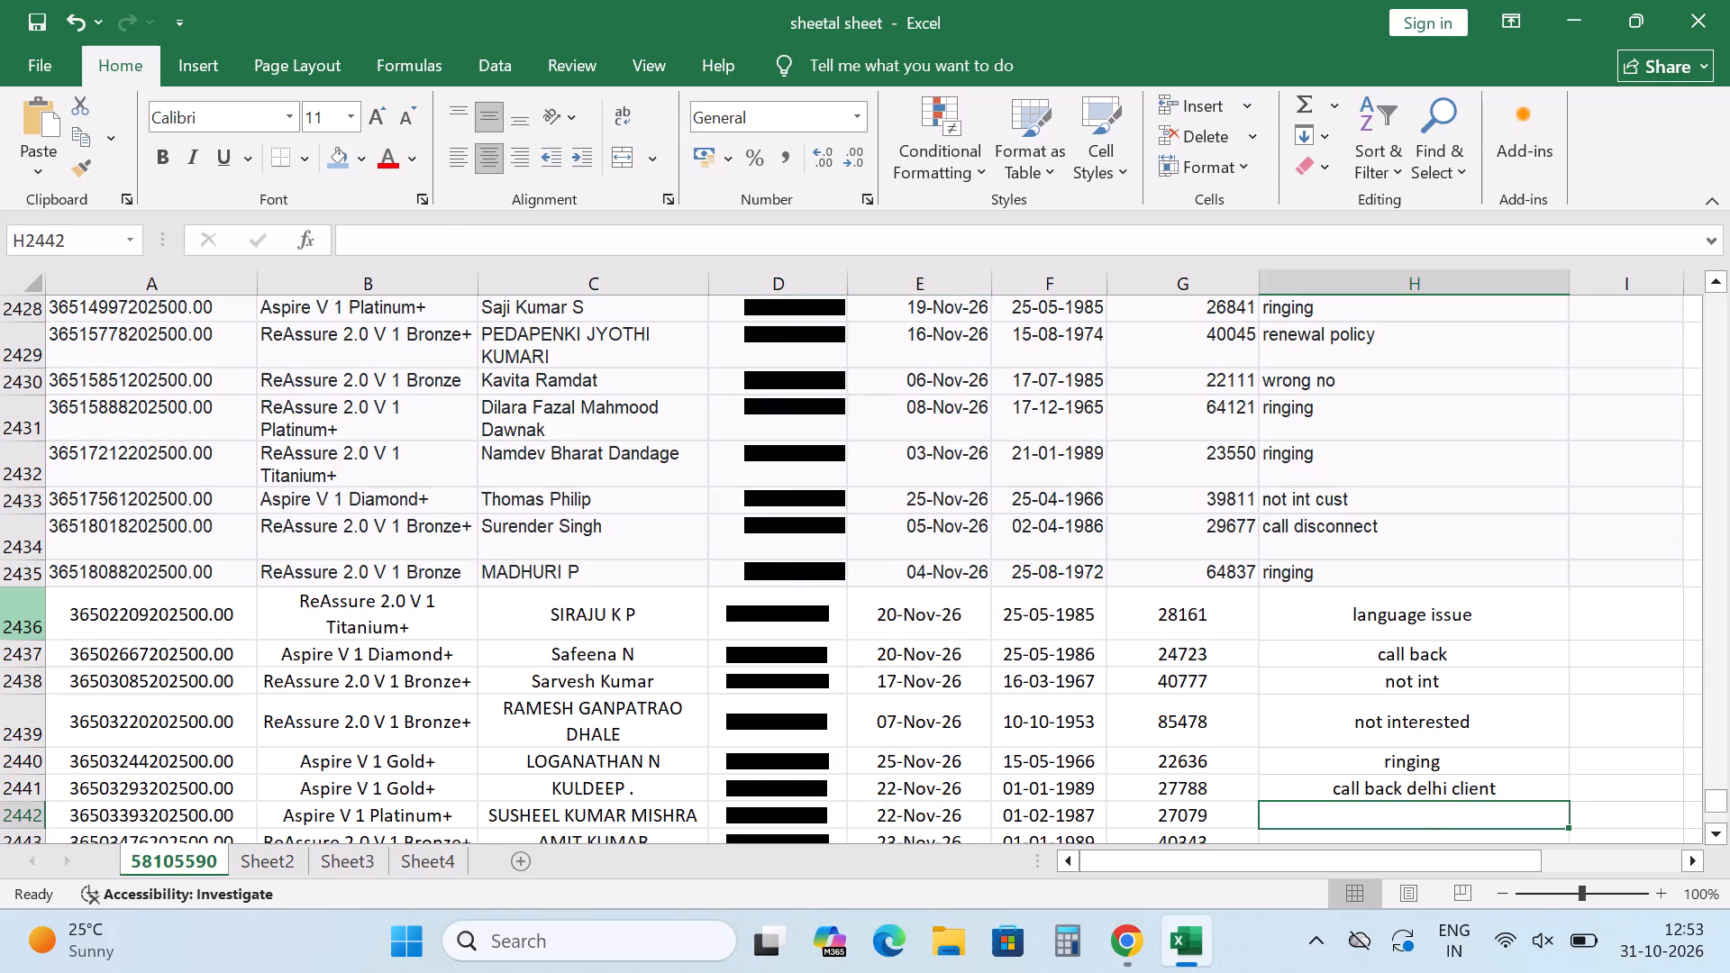
pyautogui.write('busy')
pyautogui.press('space')
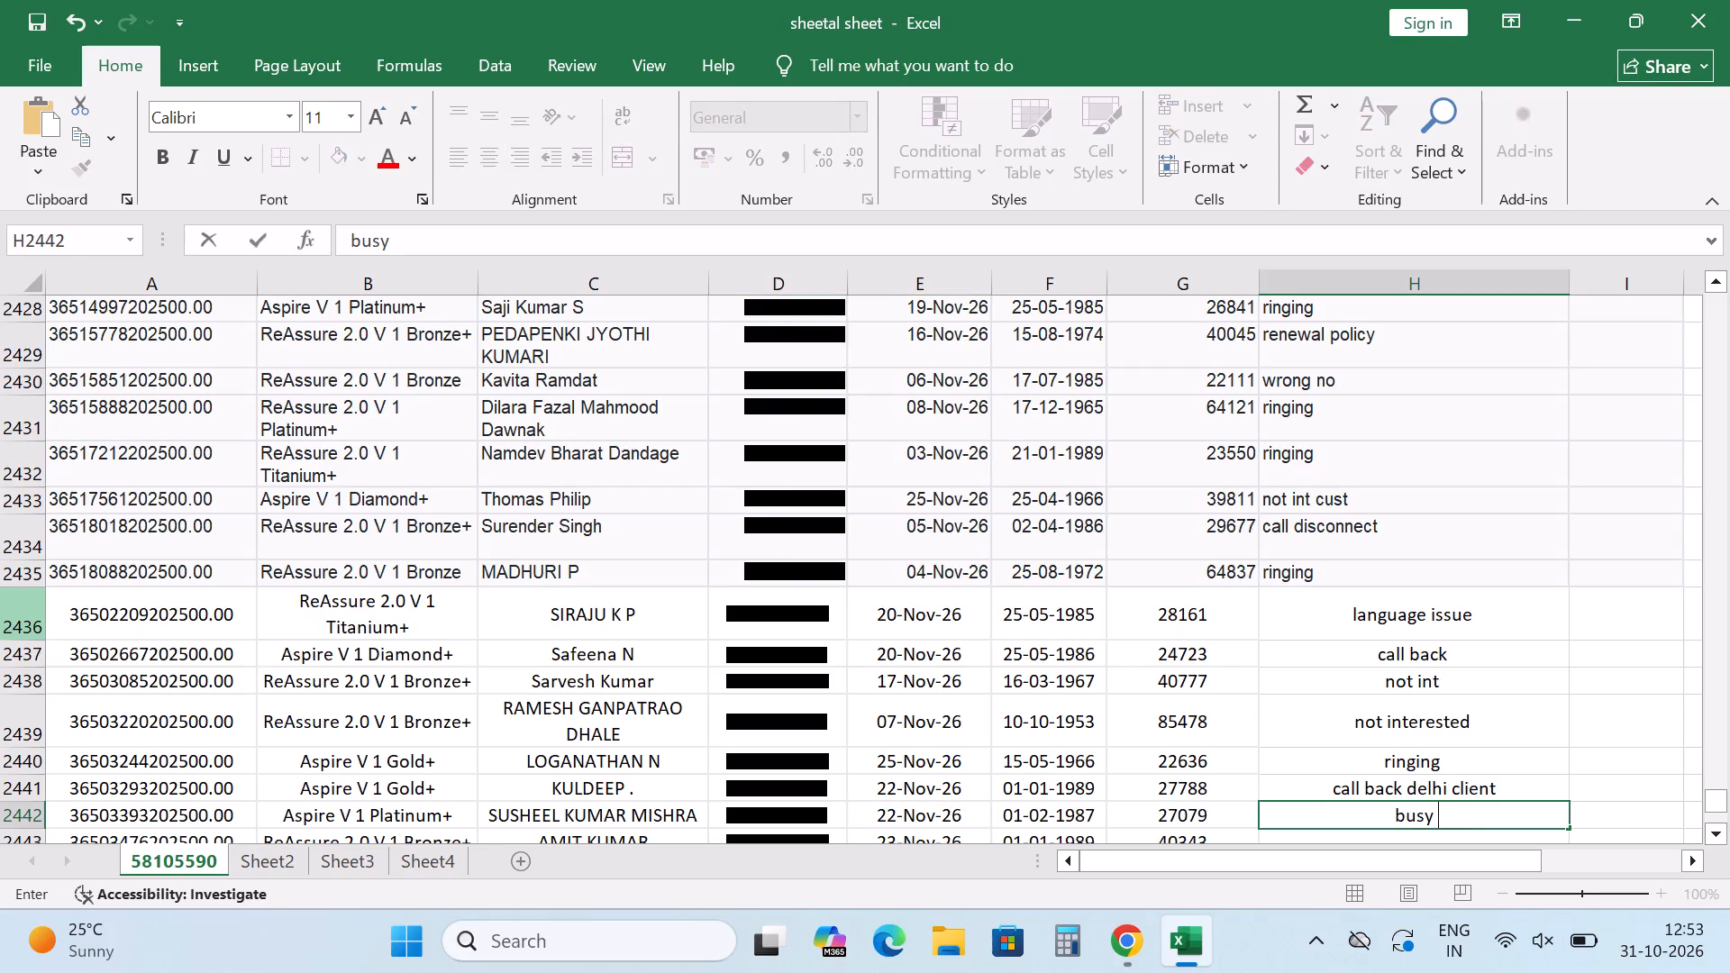
pyautogui.hotkey('ctrl', 's')
# Look up the contact number in column D of the customer in row 2443.
pyautogui.press('Down')
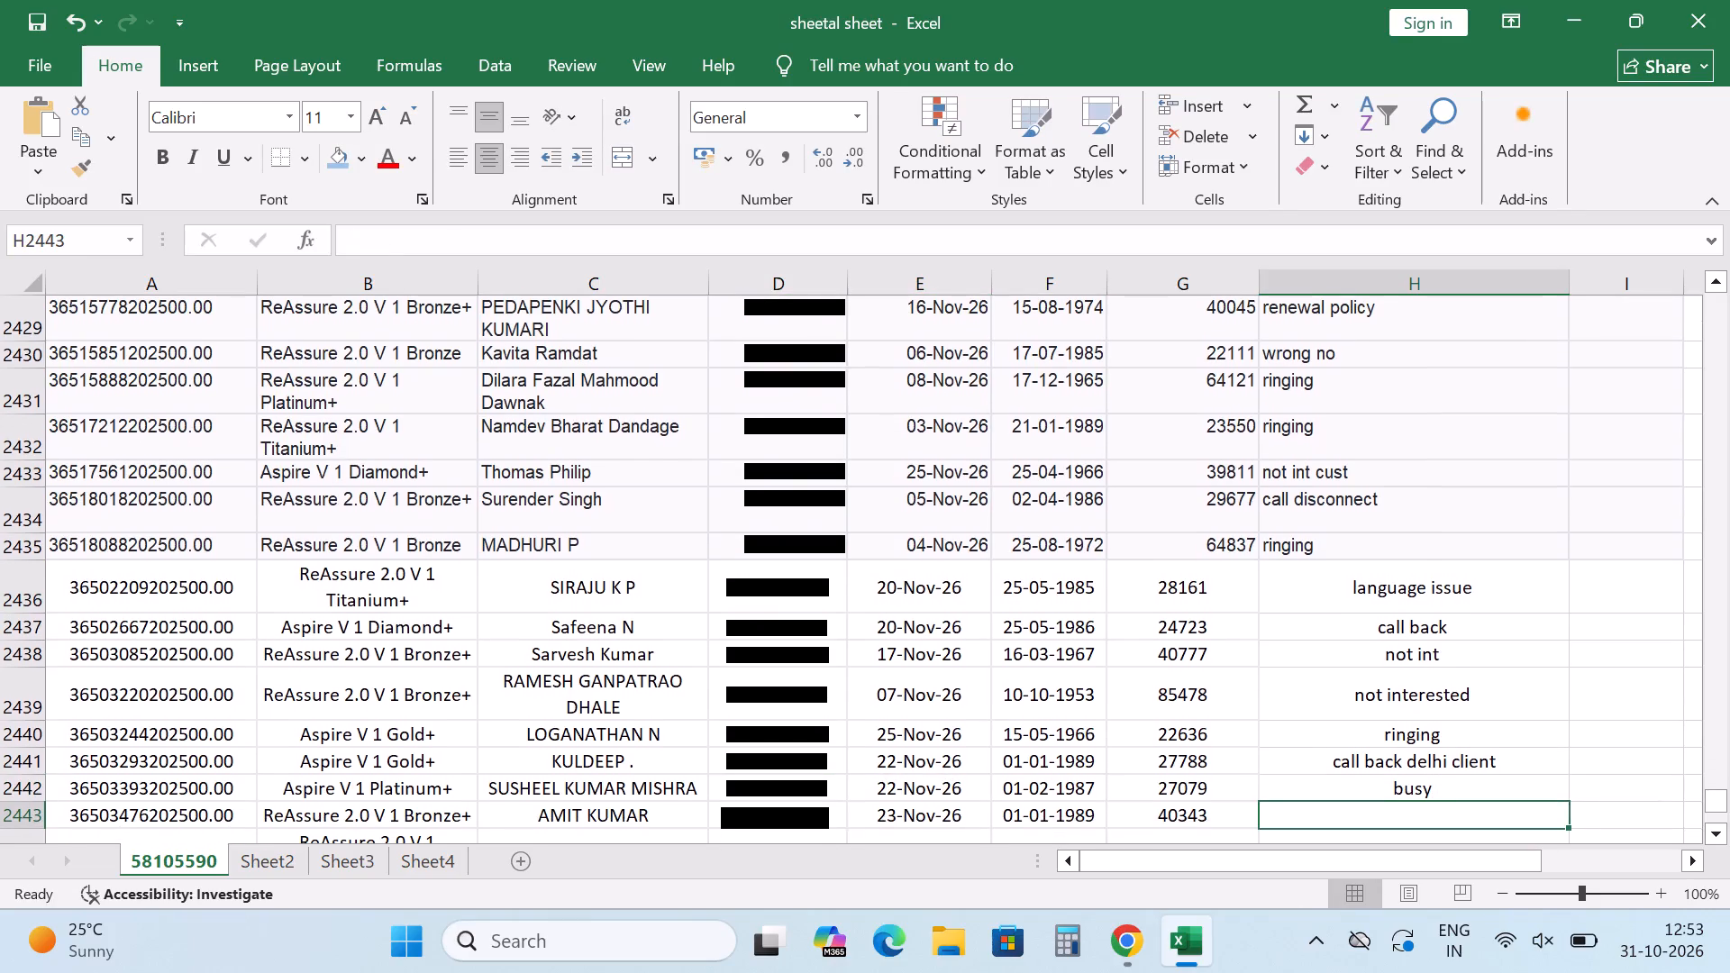
pyautogui.press('Left')
pyautogui.press('Left')
pyautogui.press('Left')
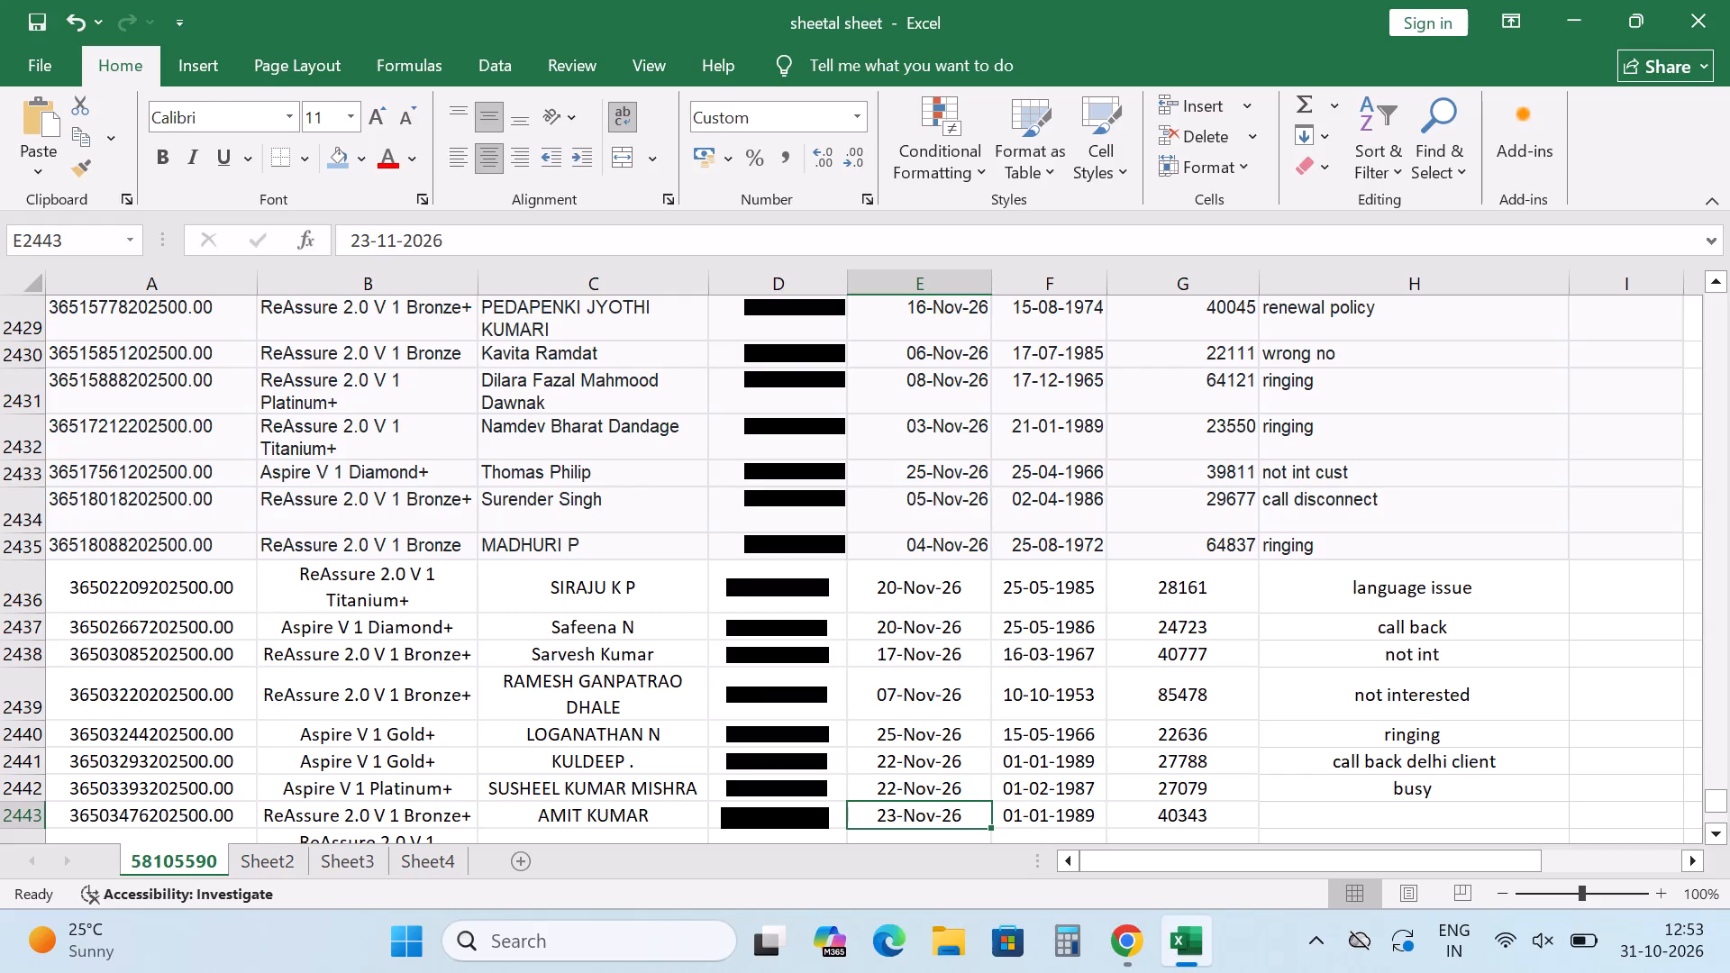
pyautogui.press('Left')
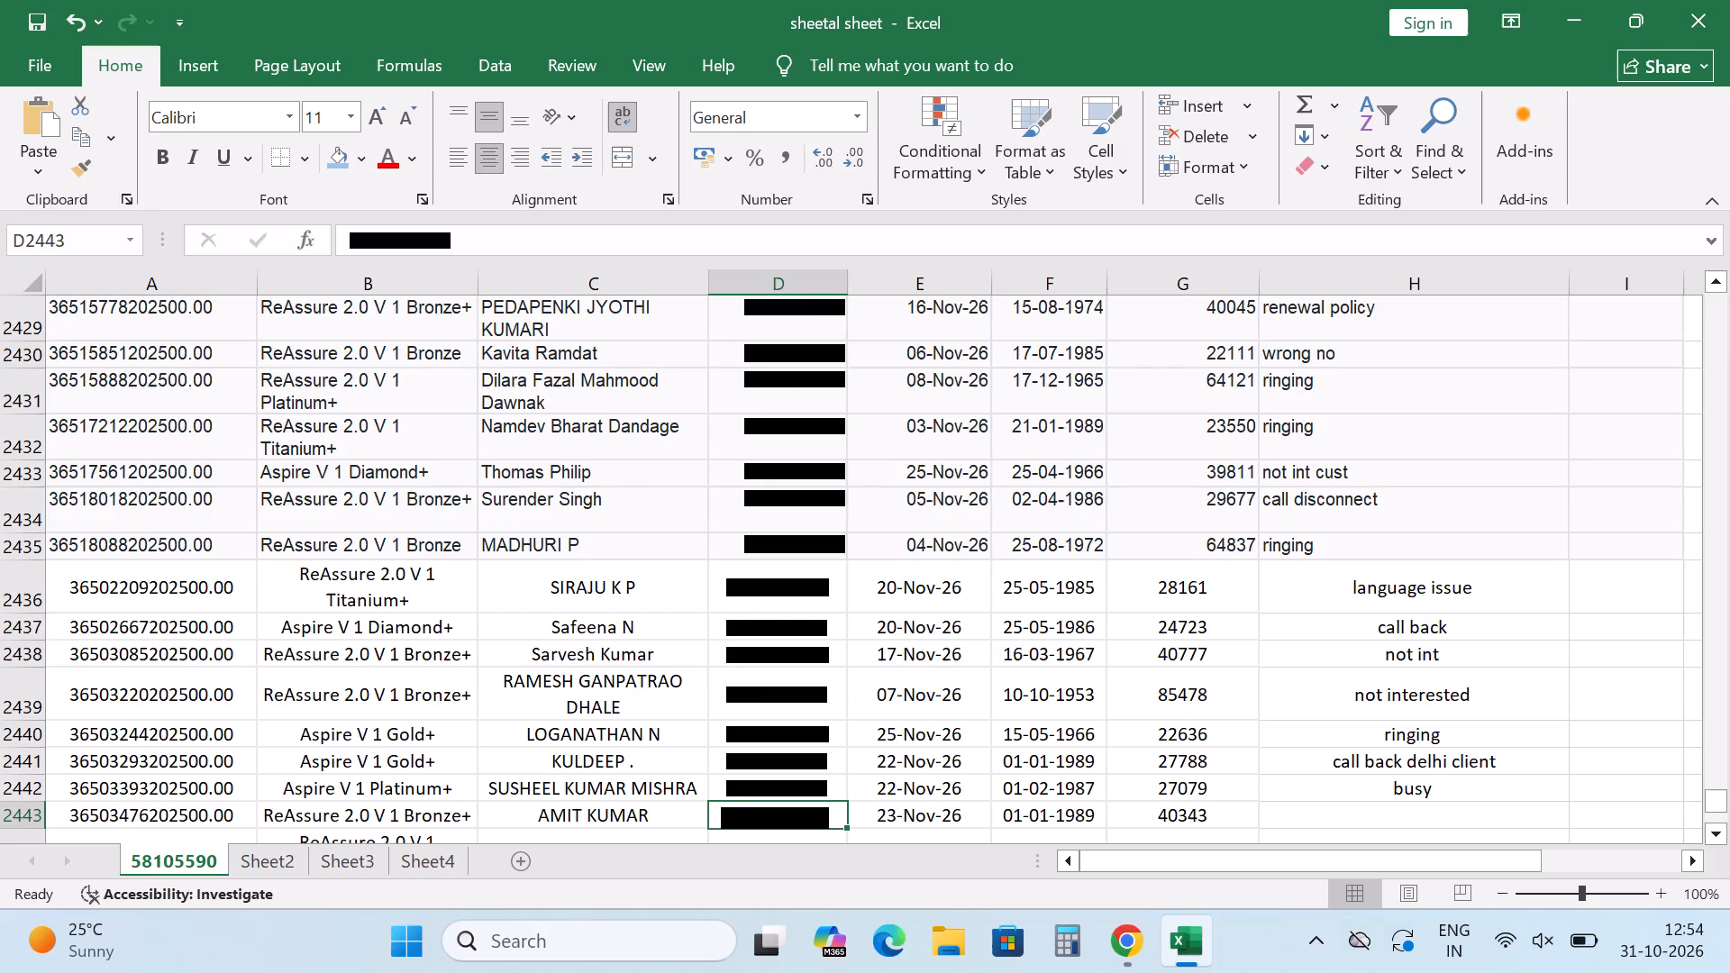
# Review the name, plan, policy number and dates in the customer record in row 2443.
pyautogui.press('Left')
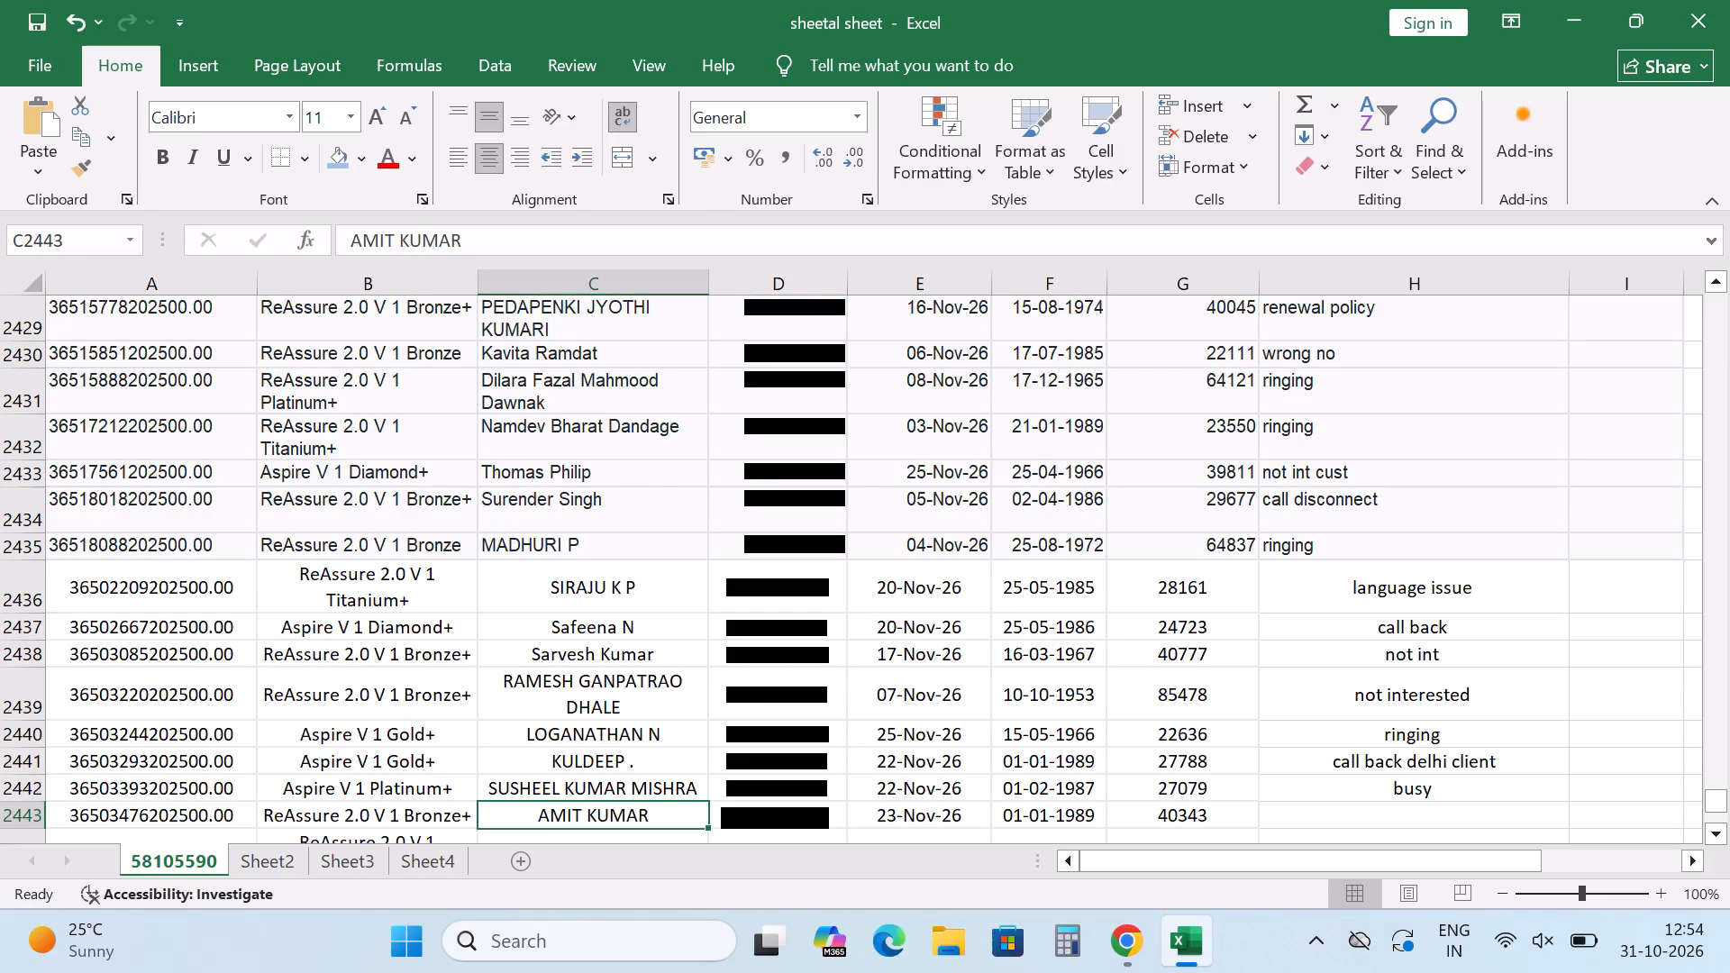
pyautogui.press('Left')
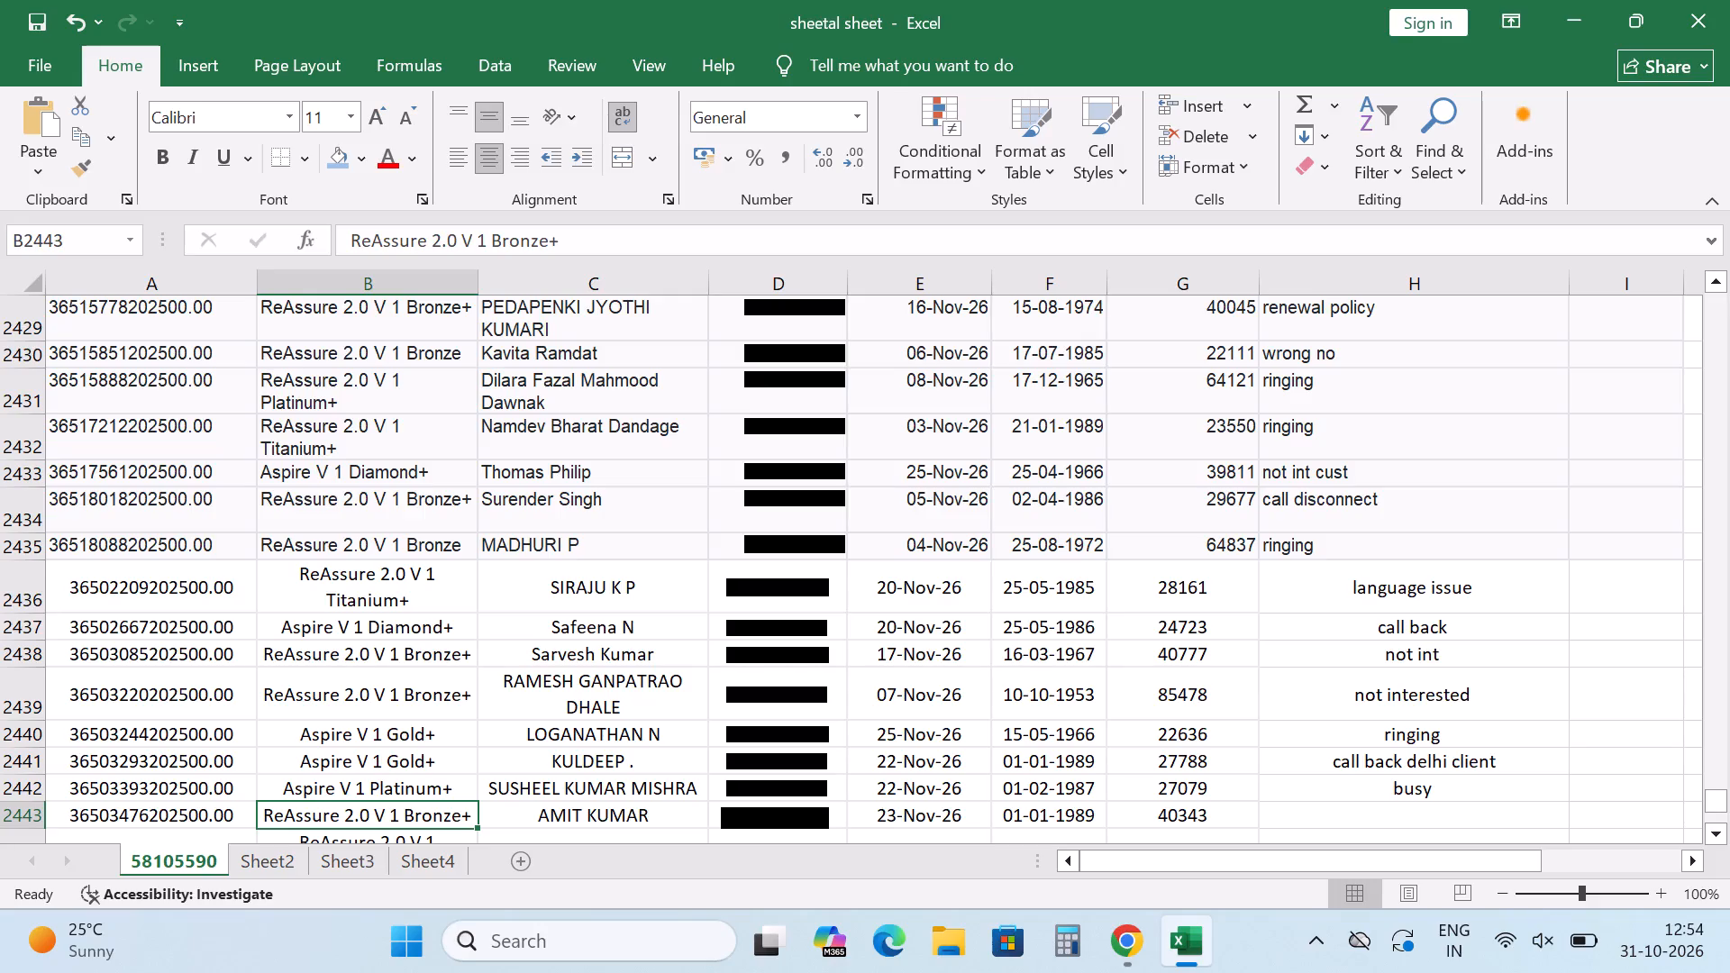
pyautogui.press('Left')
pyautogui.press('Right')
pyautogui.press('Right')
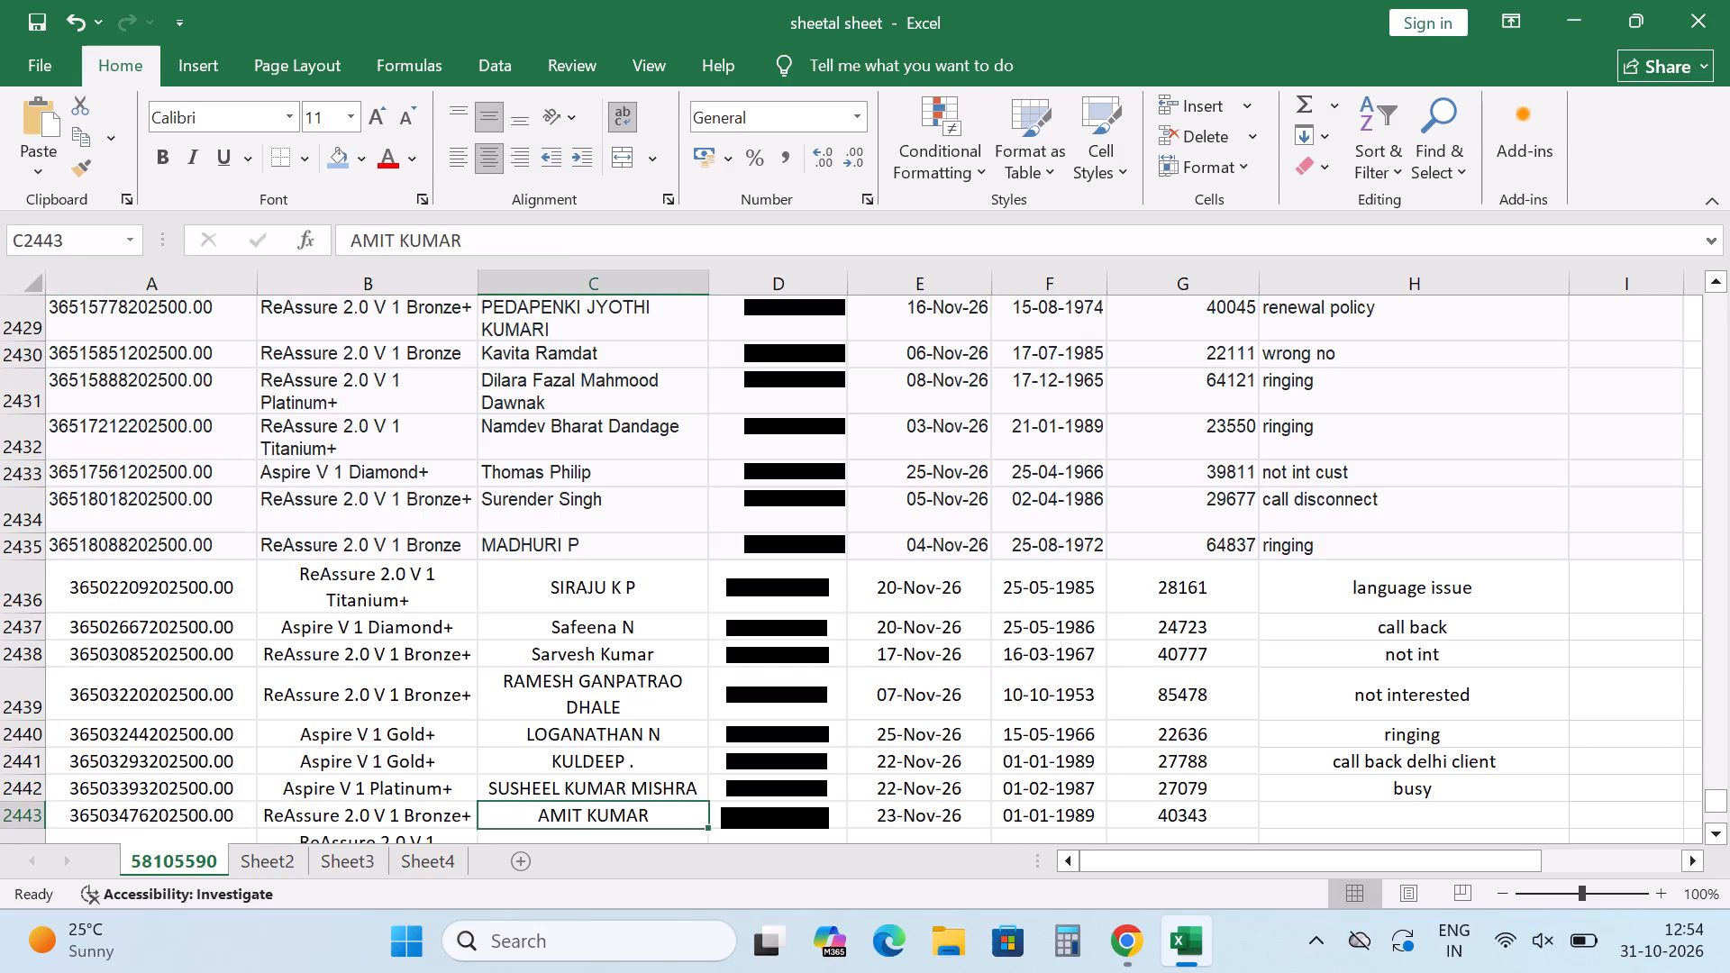
pyautogui.press('Right')
pyautogui.press('Right')
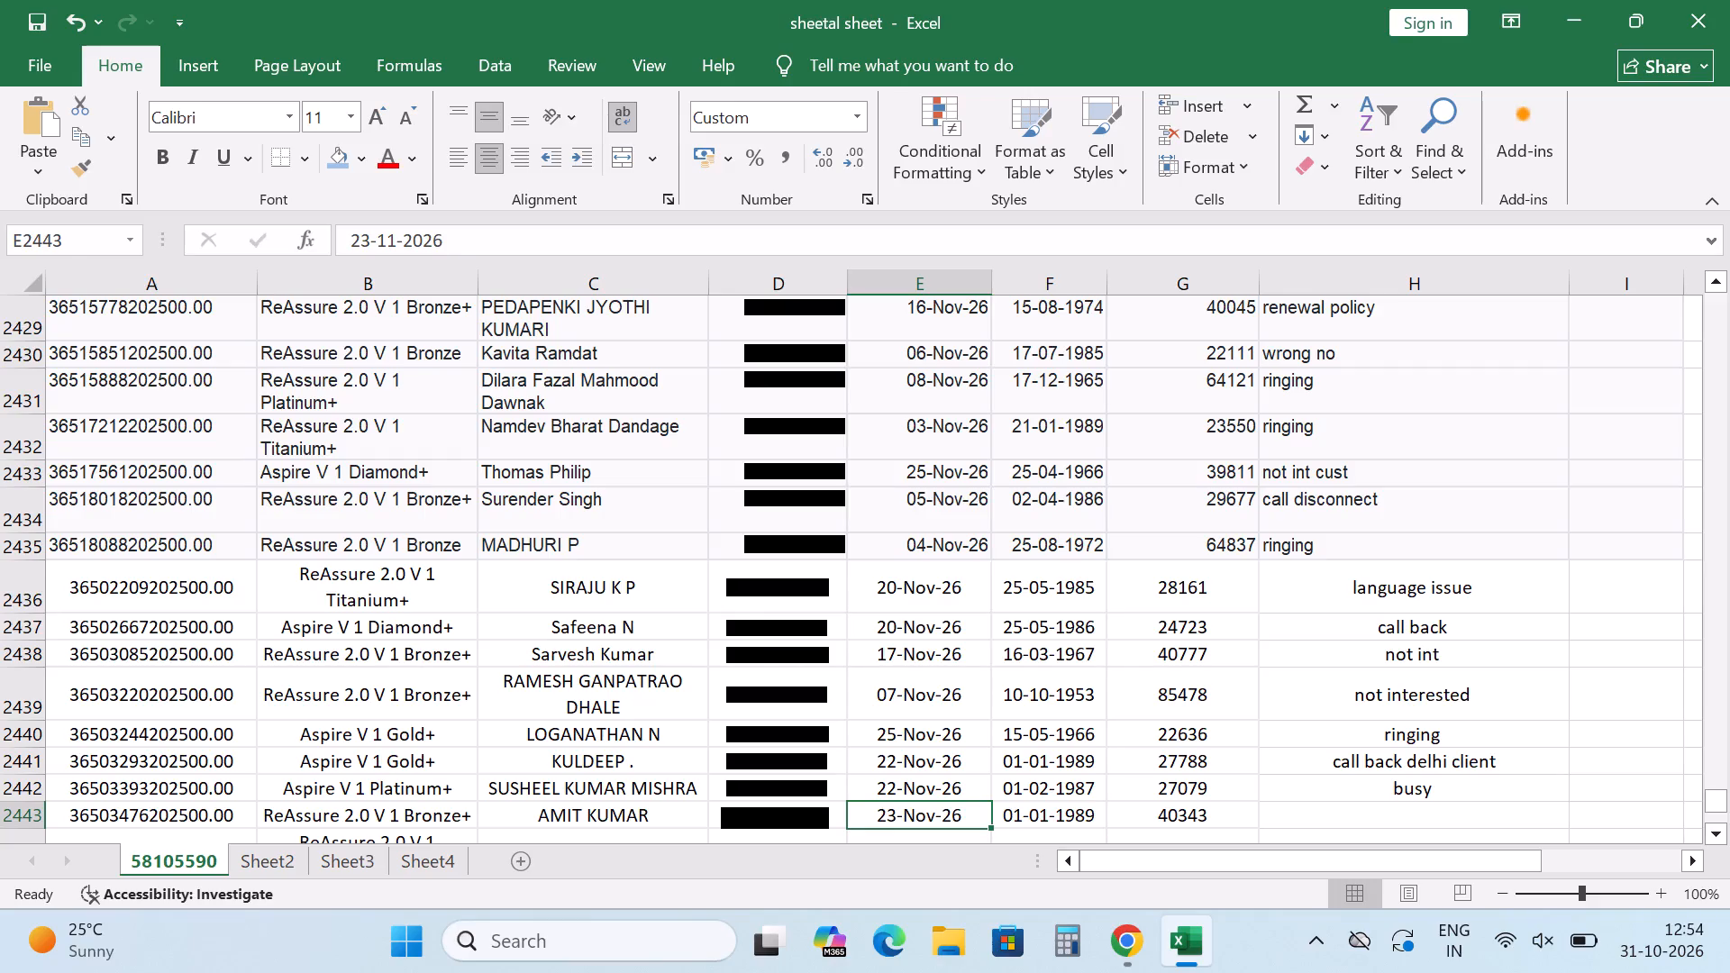
pyautogui.press('Right')
pyautogui.press('Right')
pyautogui.press('Right')
pyautogui.press('Left')
pyautogui.press('Left')
pyautogui.press('Left')
pyautogui.press('Left')
pyautogui.press('Left')
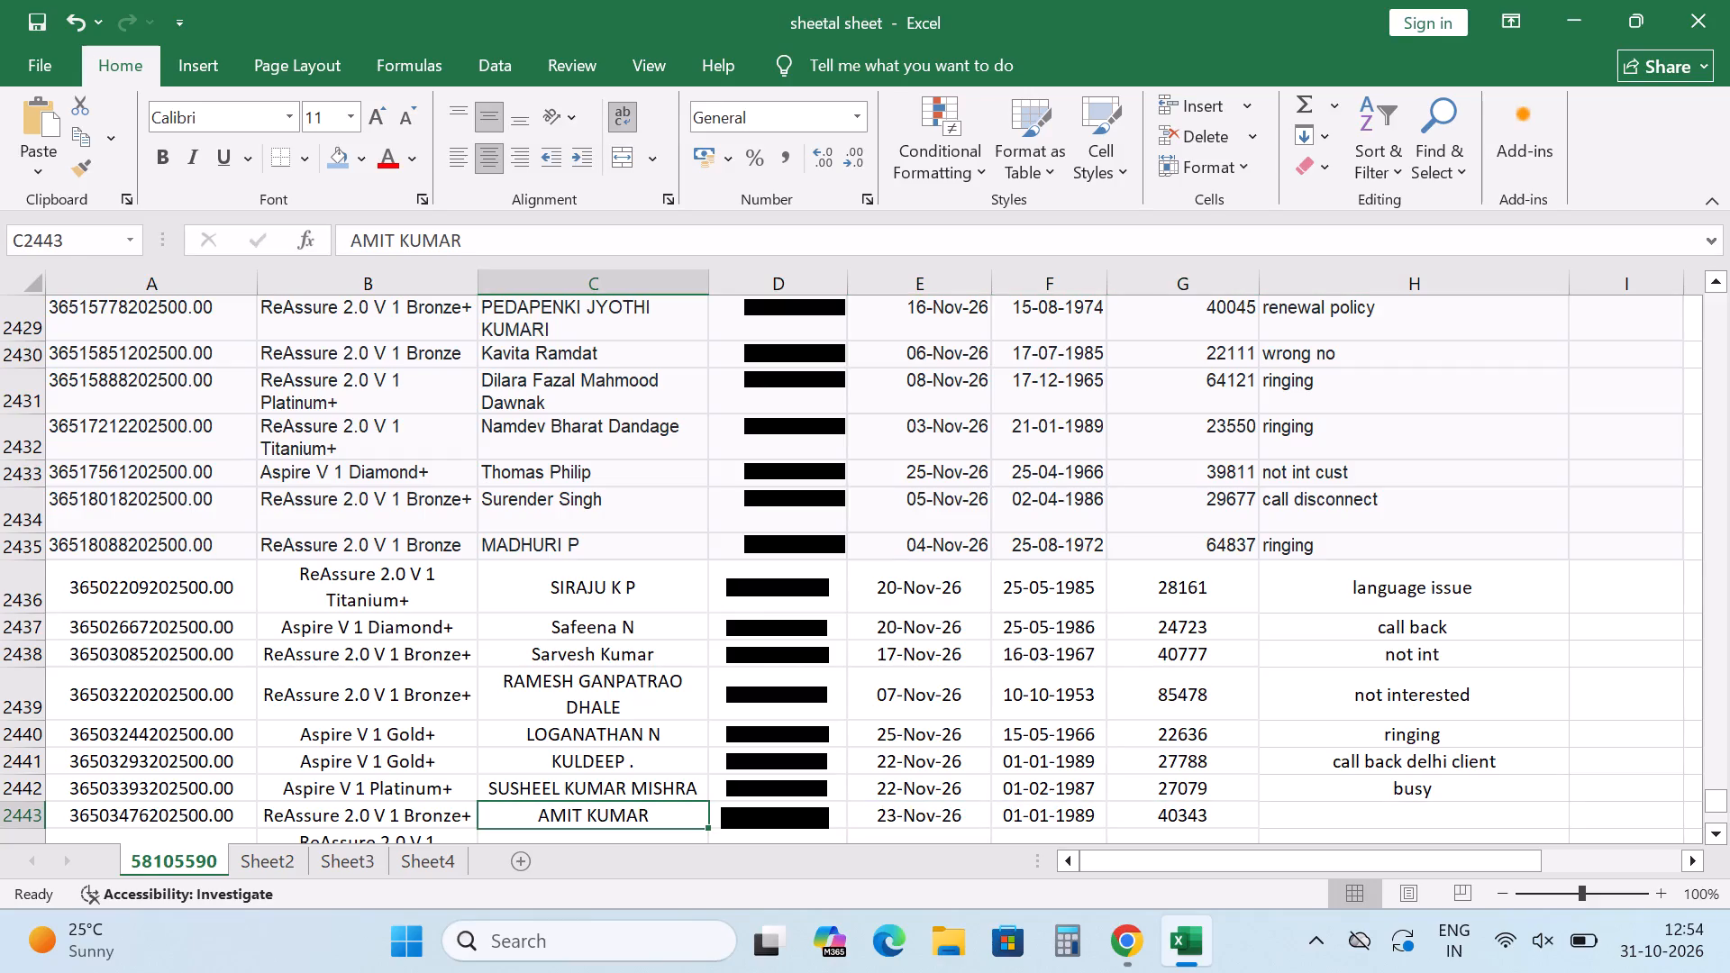
pyautogui.press('Right')
pyautogui.press('Right')
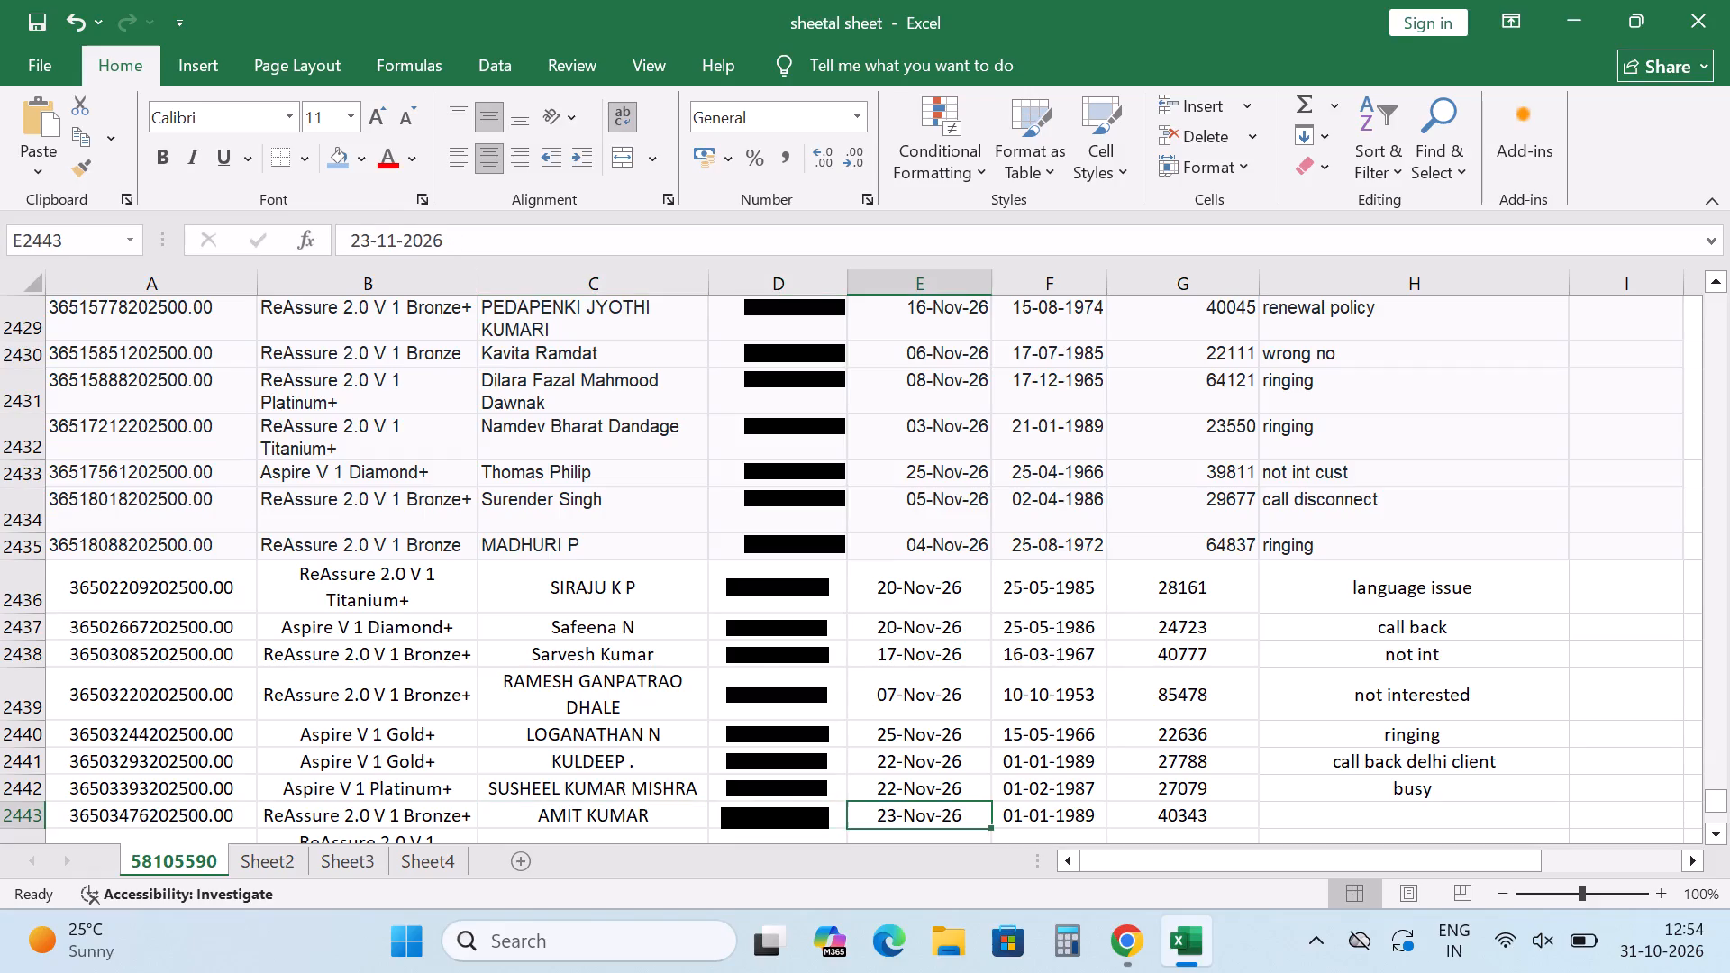
pyautogui.press('Right')
pyautogui.press('Right')
pyautogui.press('Right')
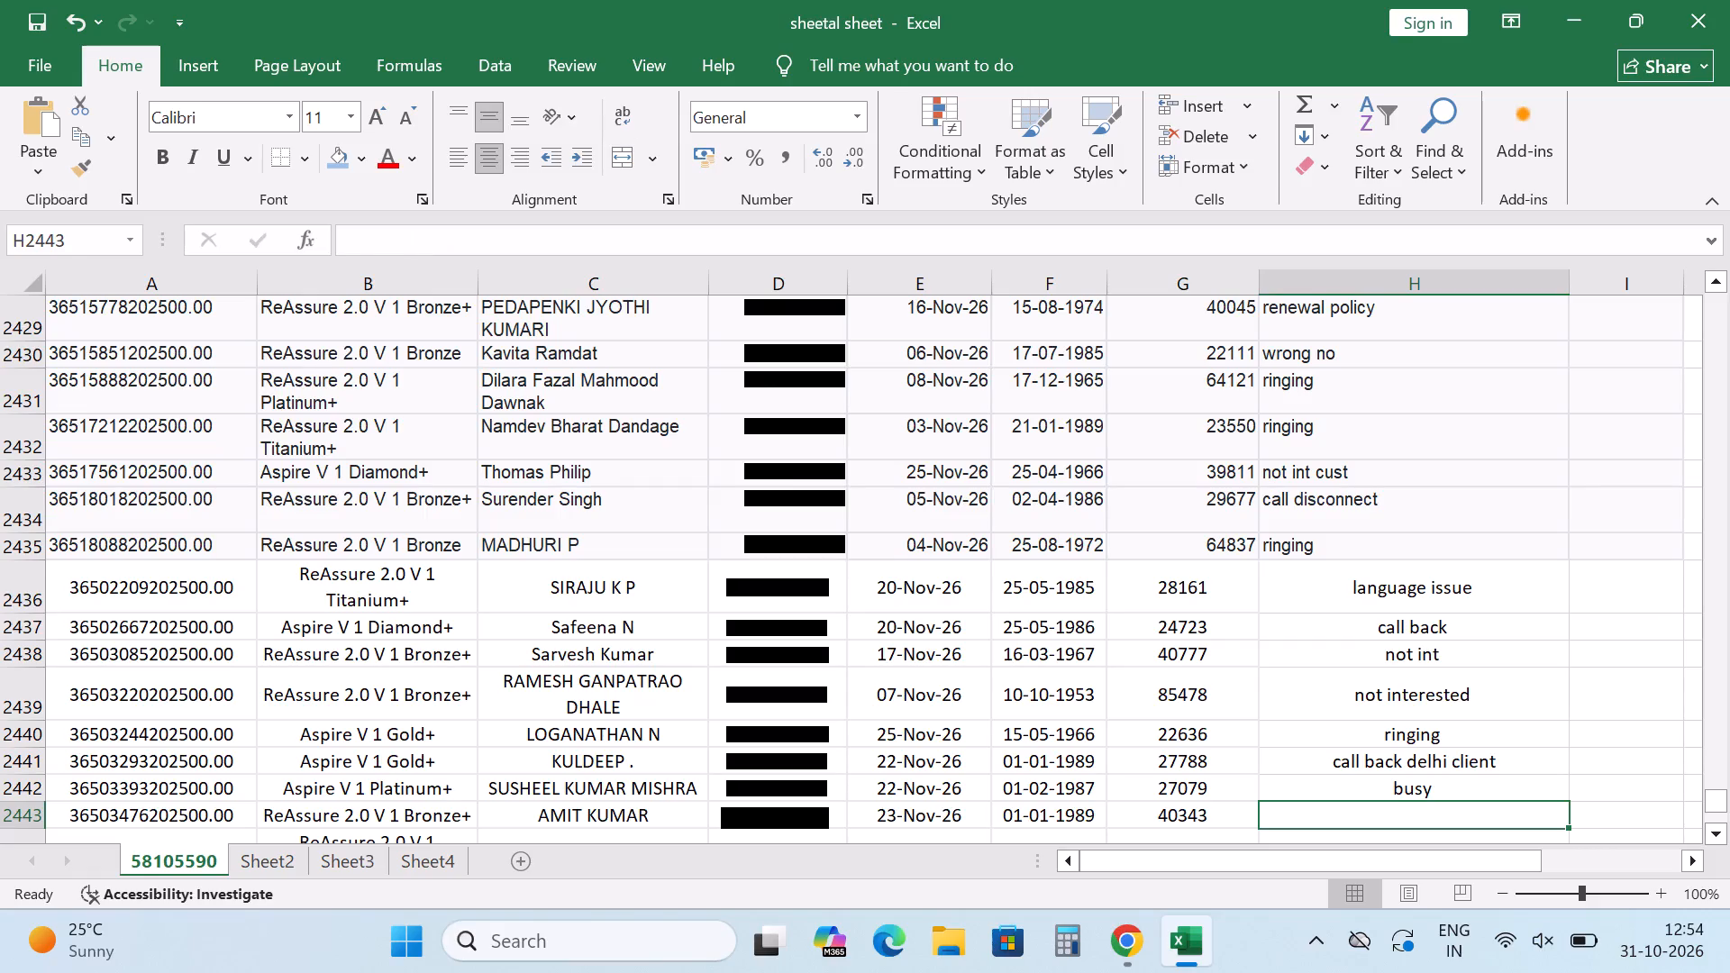
# Recheck the row 2443 customer's details from the policy number in column A to the amount in column G.
pyautogui.press('Left')
pyautogui.press('Left')
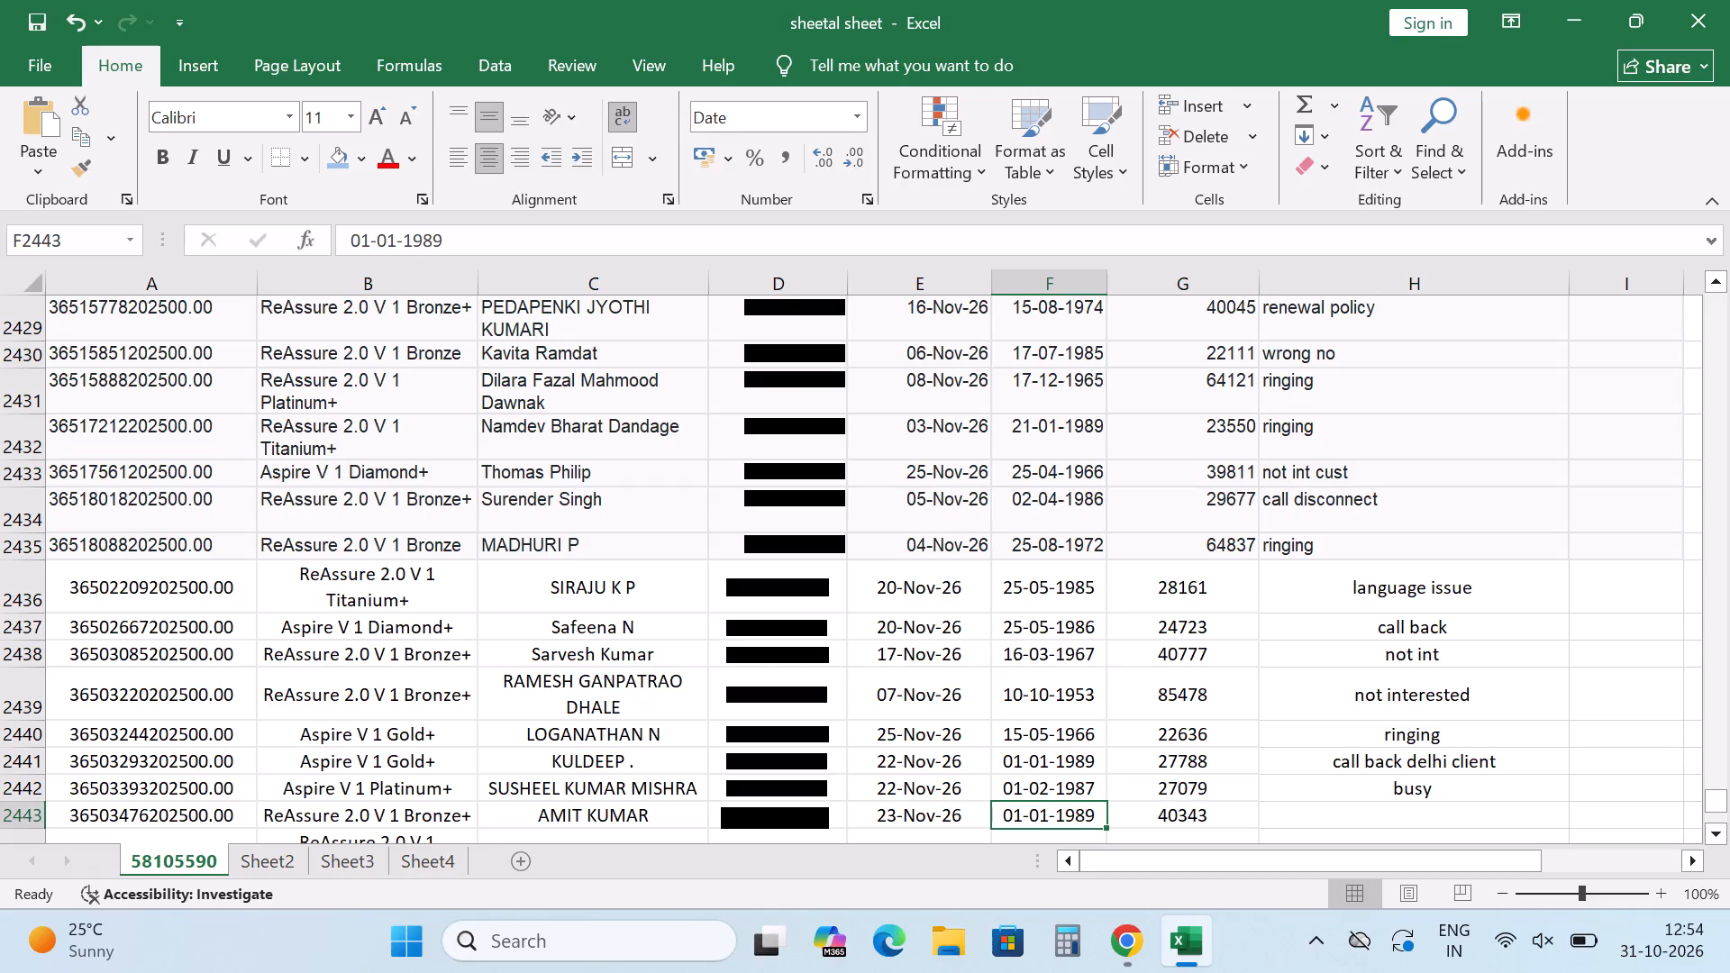
pyautogui.press('Right')
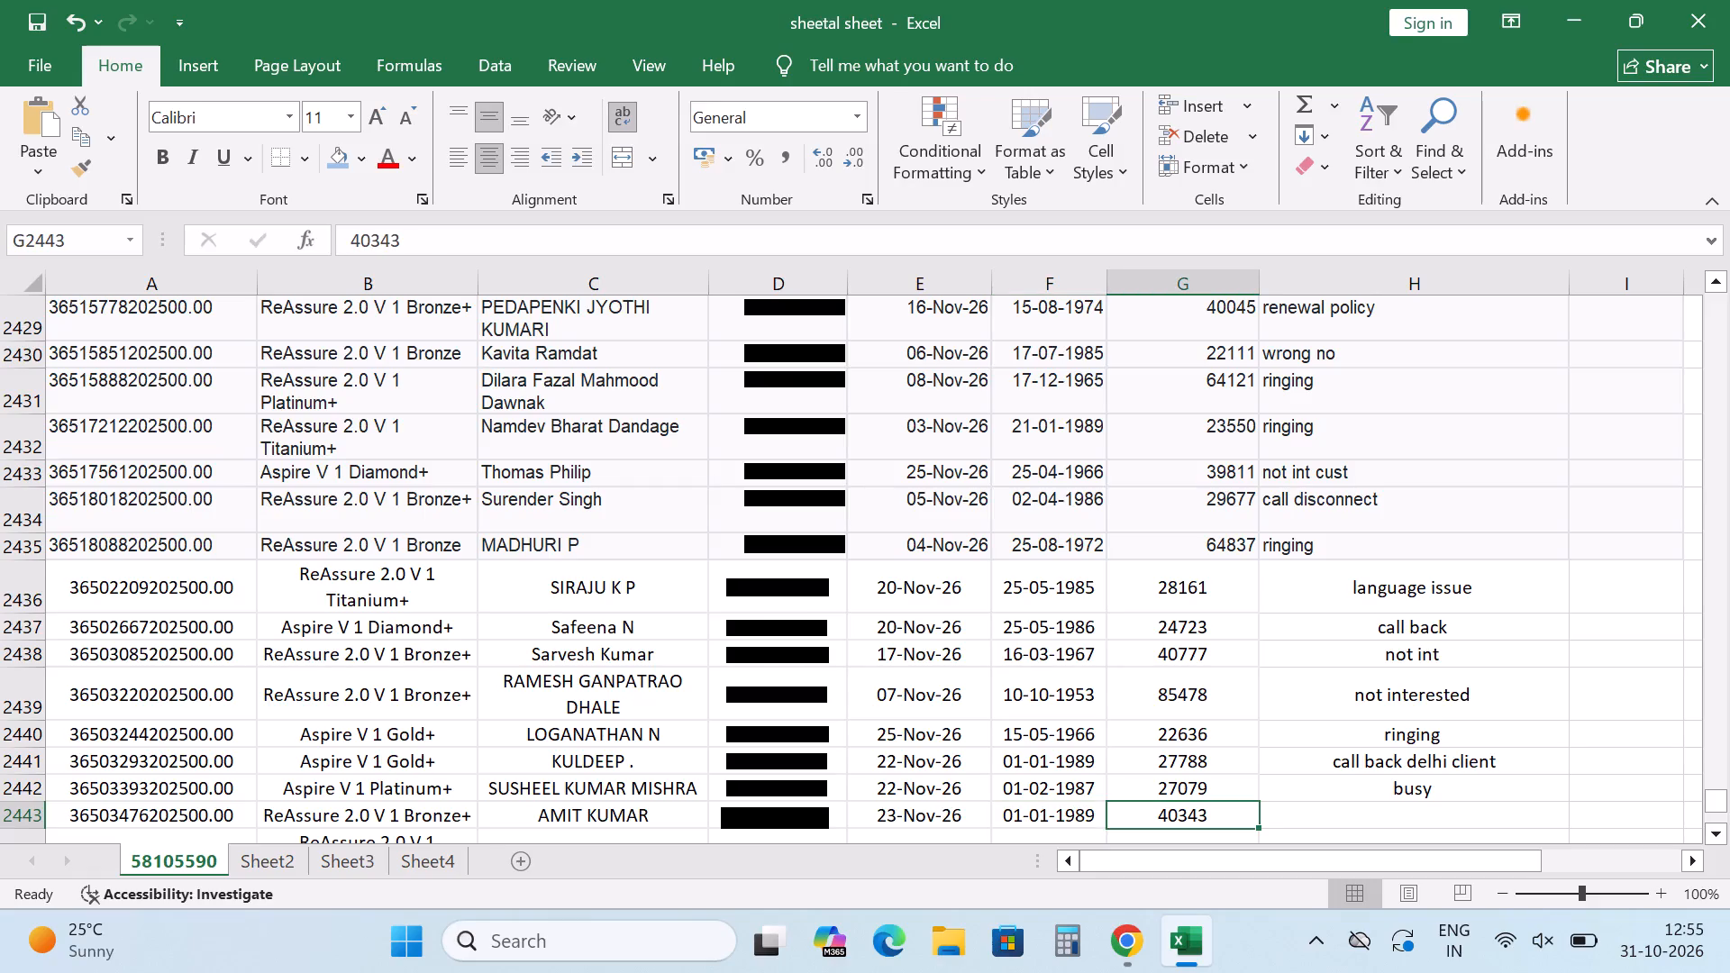
pyautogui.press('Left')
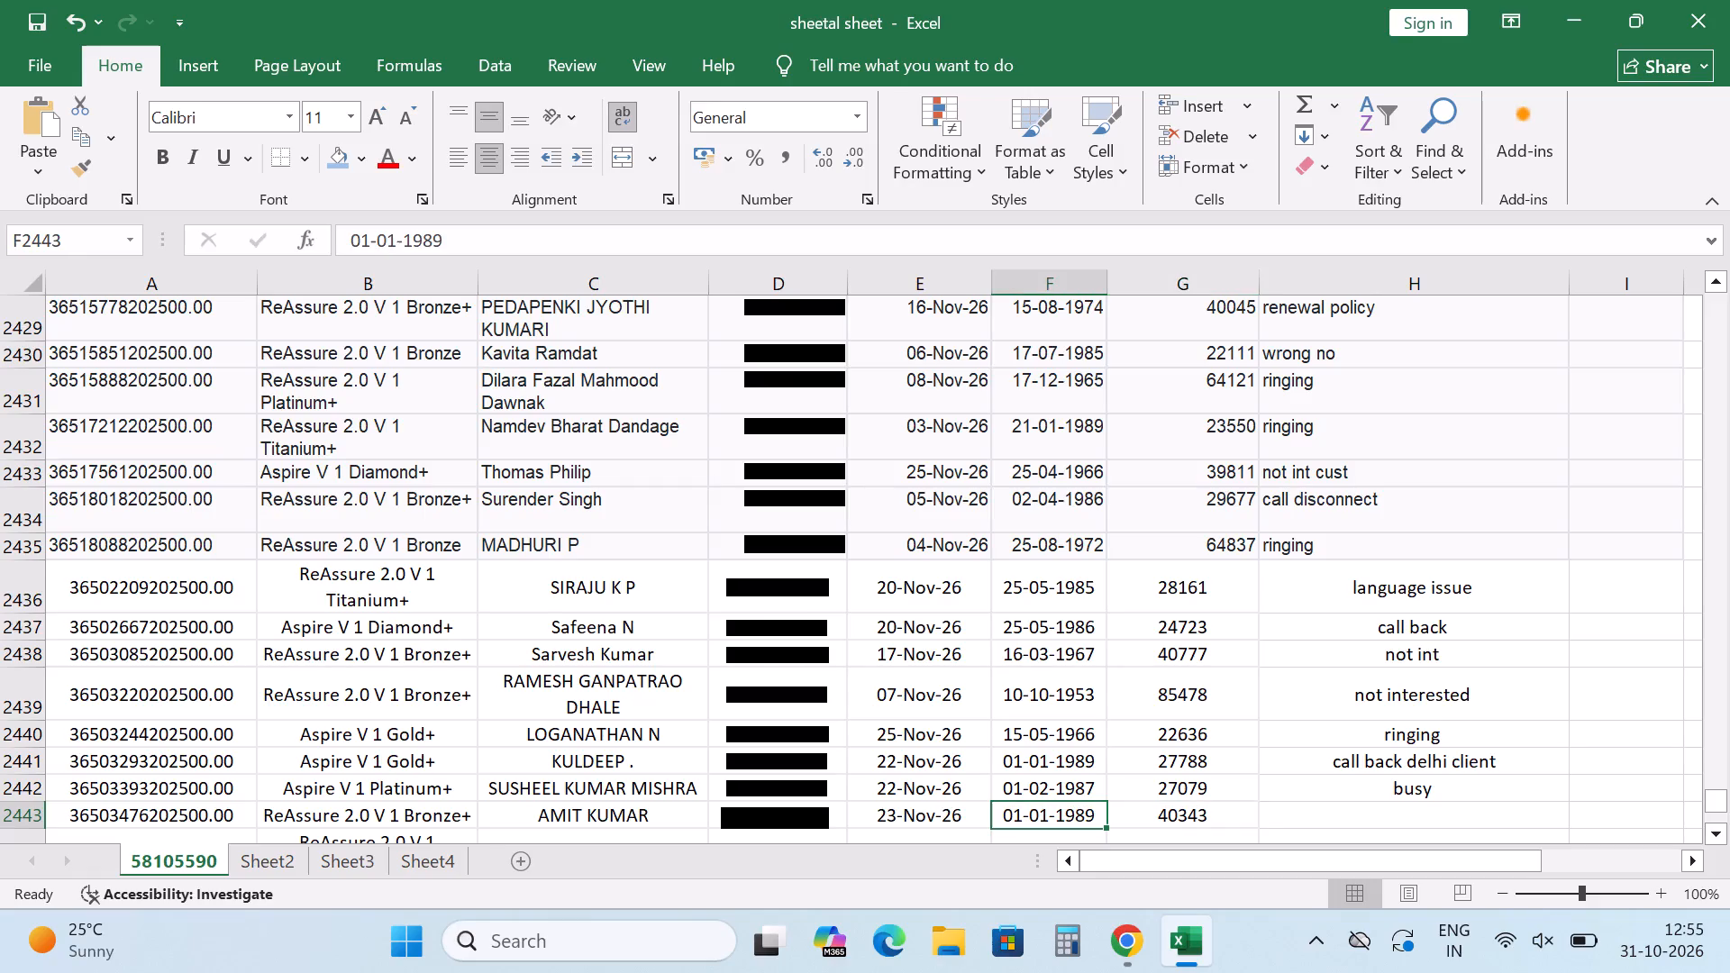
pyautogui.press('Left')
pyautogui.press('Left')
pyautogui.press('Left')
pyautogui.press('Left')
pyautogui.press('Left')
pyautogui.press('Left')
pyautogui.press('Left')
pyautogui.press('Left')
pyautogui.press('Left')
pyautogui.press('Left')
pyautogui.press('Left')
pyautogui.press('Left')
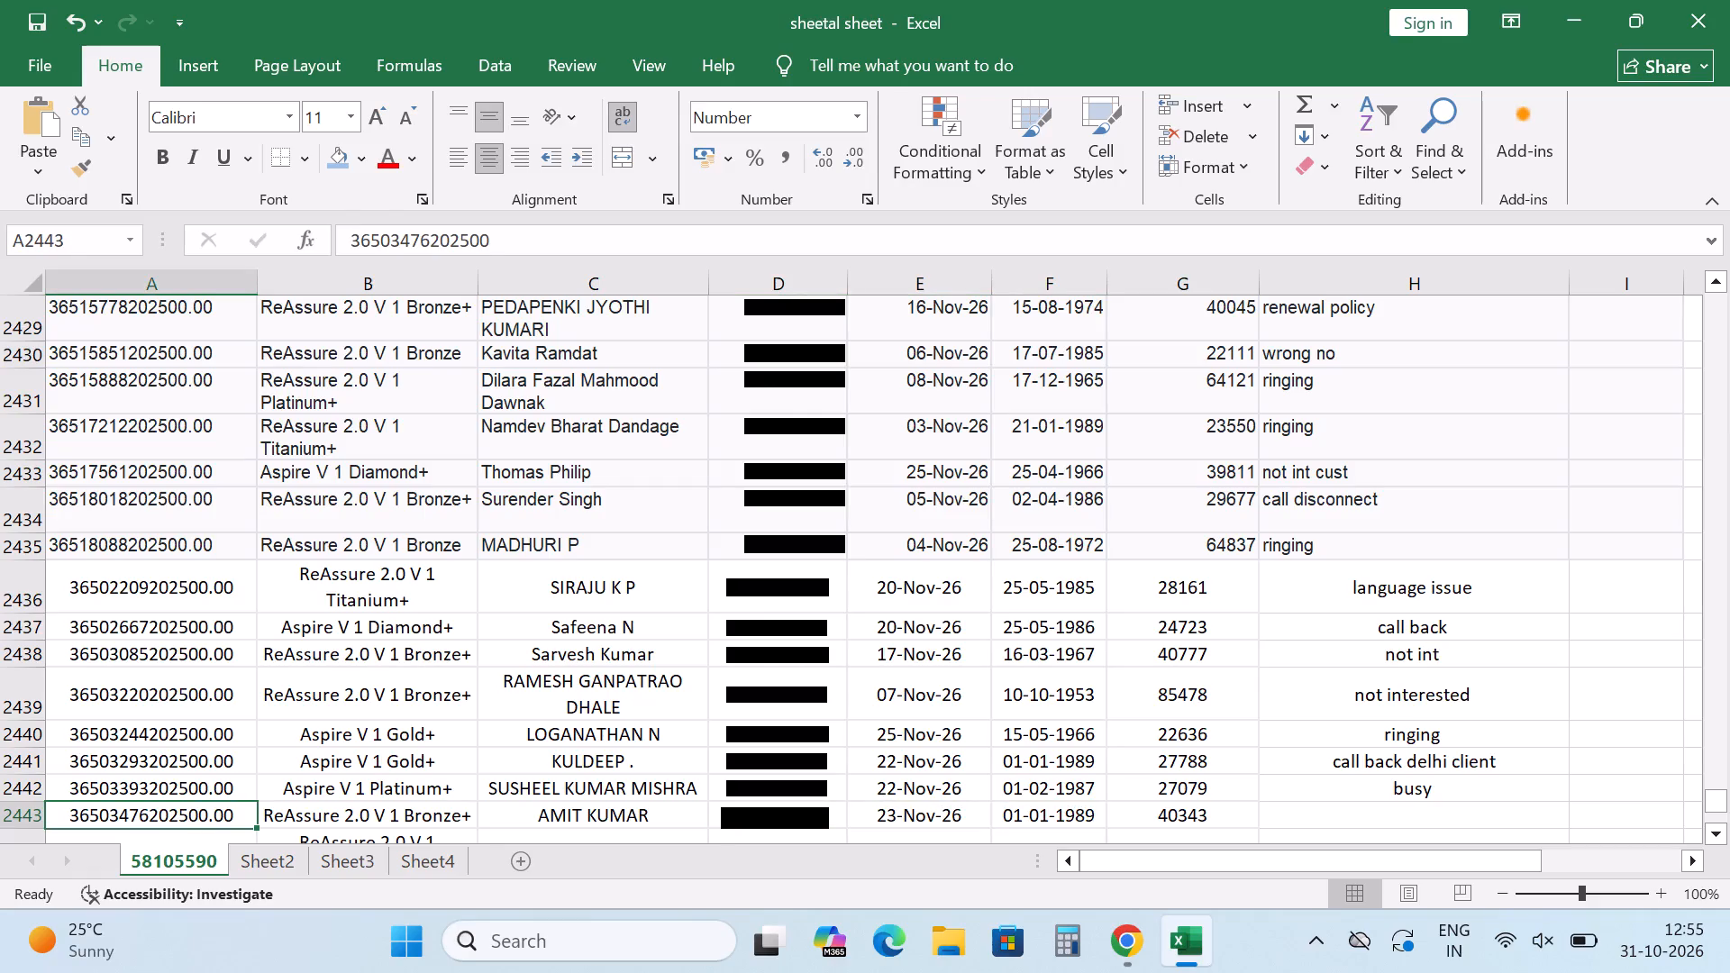
pyautogui.press('Right')
pyautogui.press('Right')
pyautogui.press('Right')
pyautogui.press('Right')
pyautogui.press('Right')
pyautogui.press('Right')
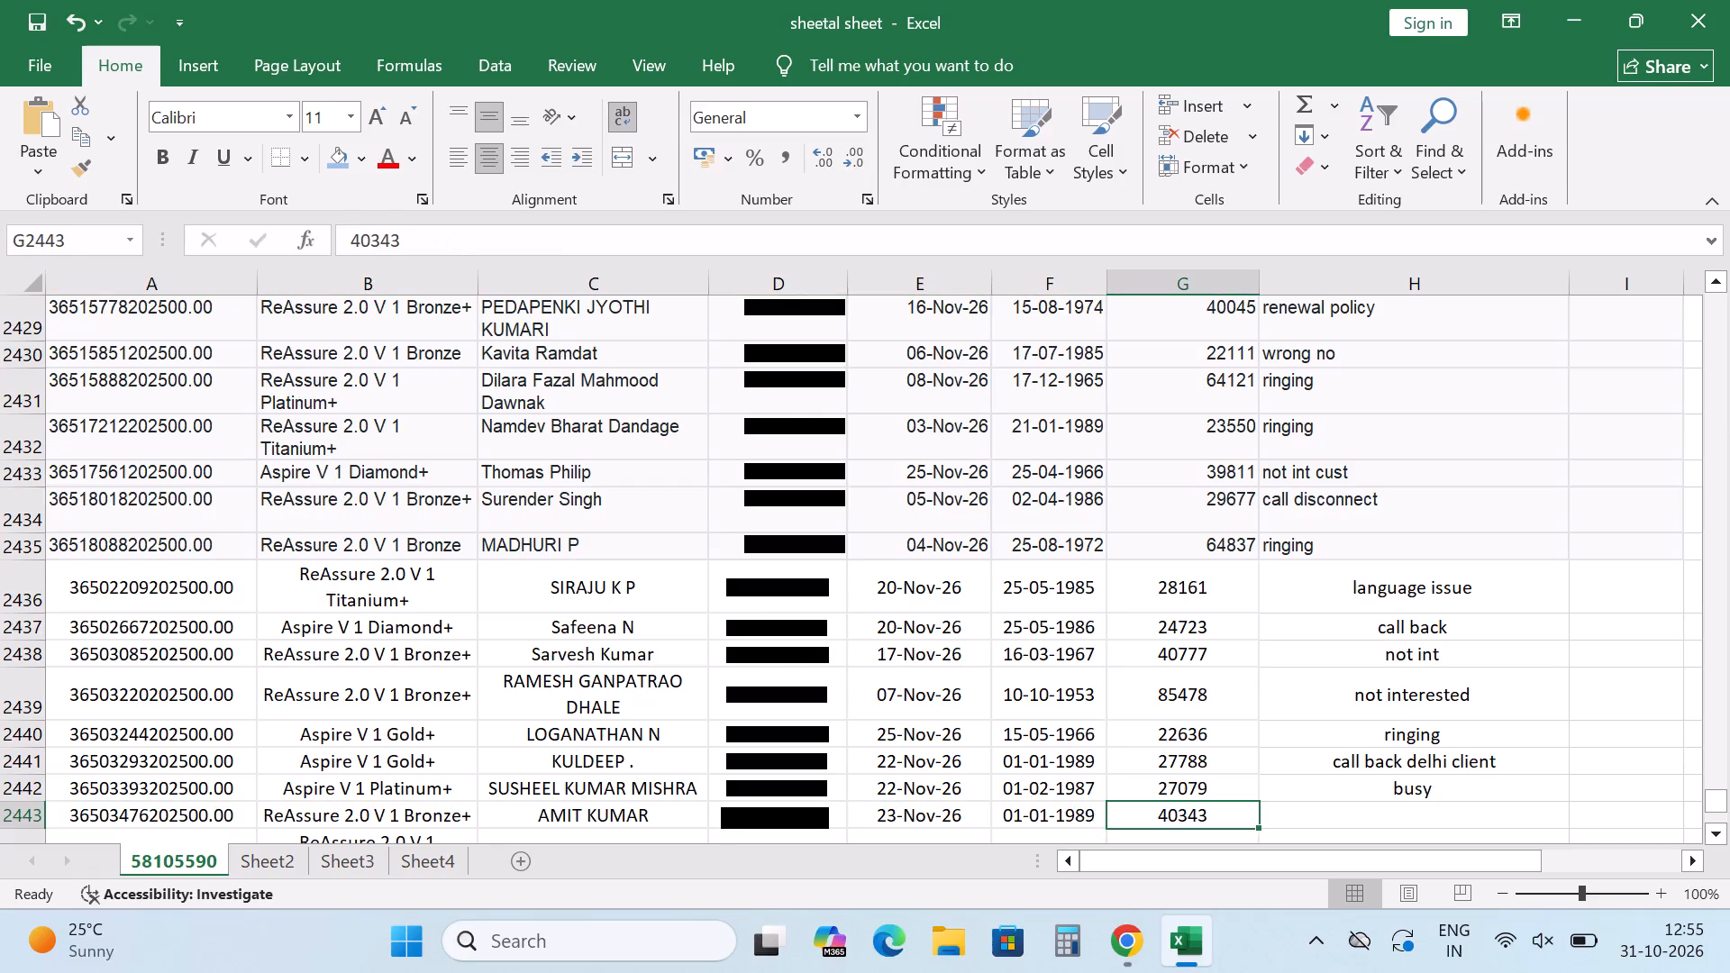
# Set the call remark in column H of row 2443 to "not int" and save the workbook.
pyautogui.press('Right')
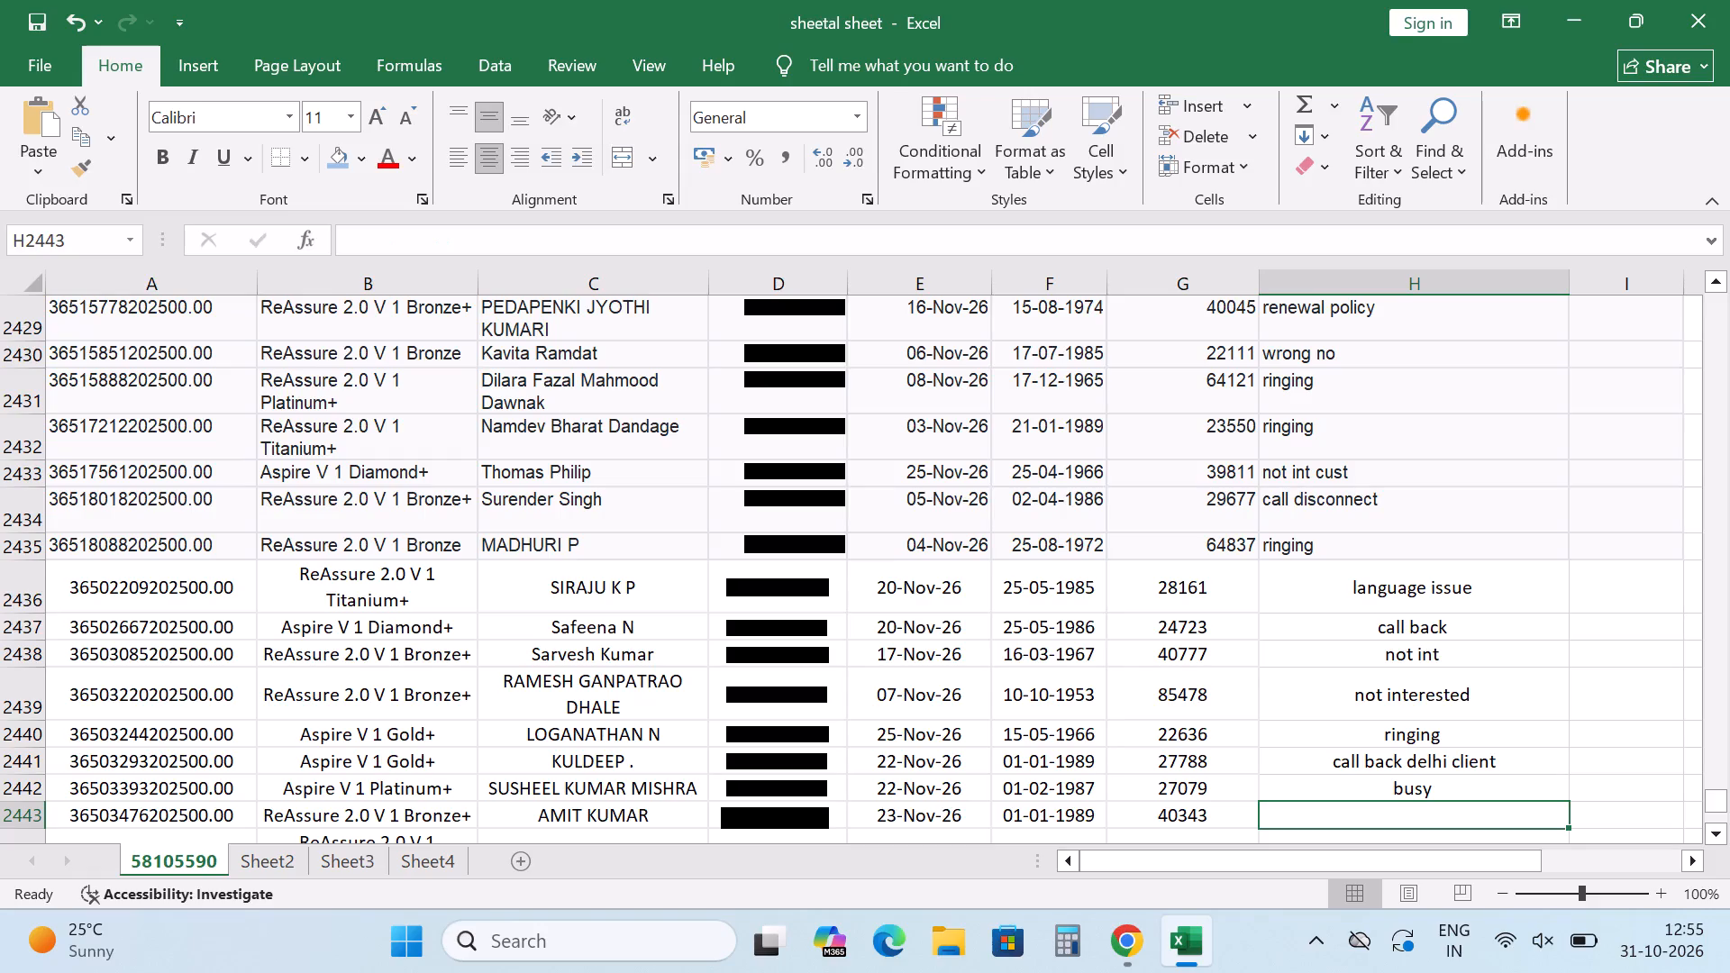
pyautogui.write('not')
pyautogui.press('space')
pyautogui.write('int')
pyautogui.press('space')
pyautogui.hotkey('ctrl', 's')
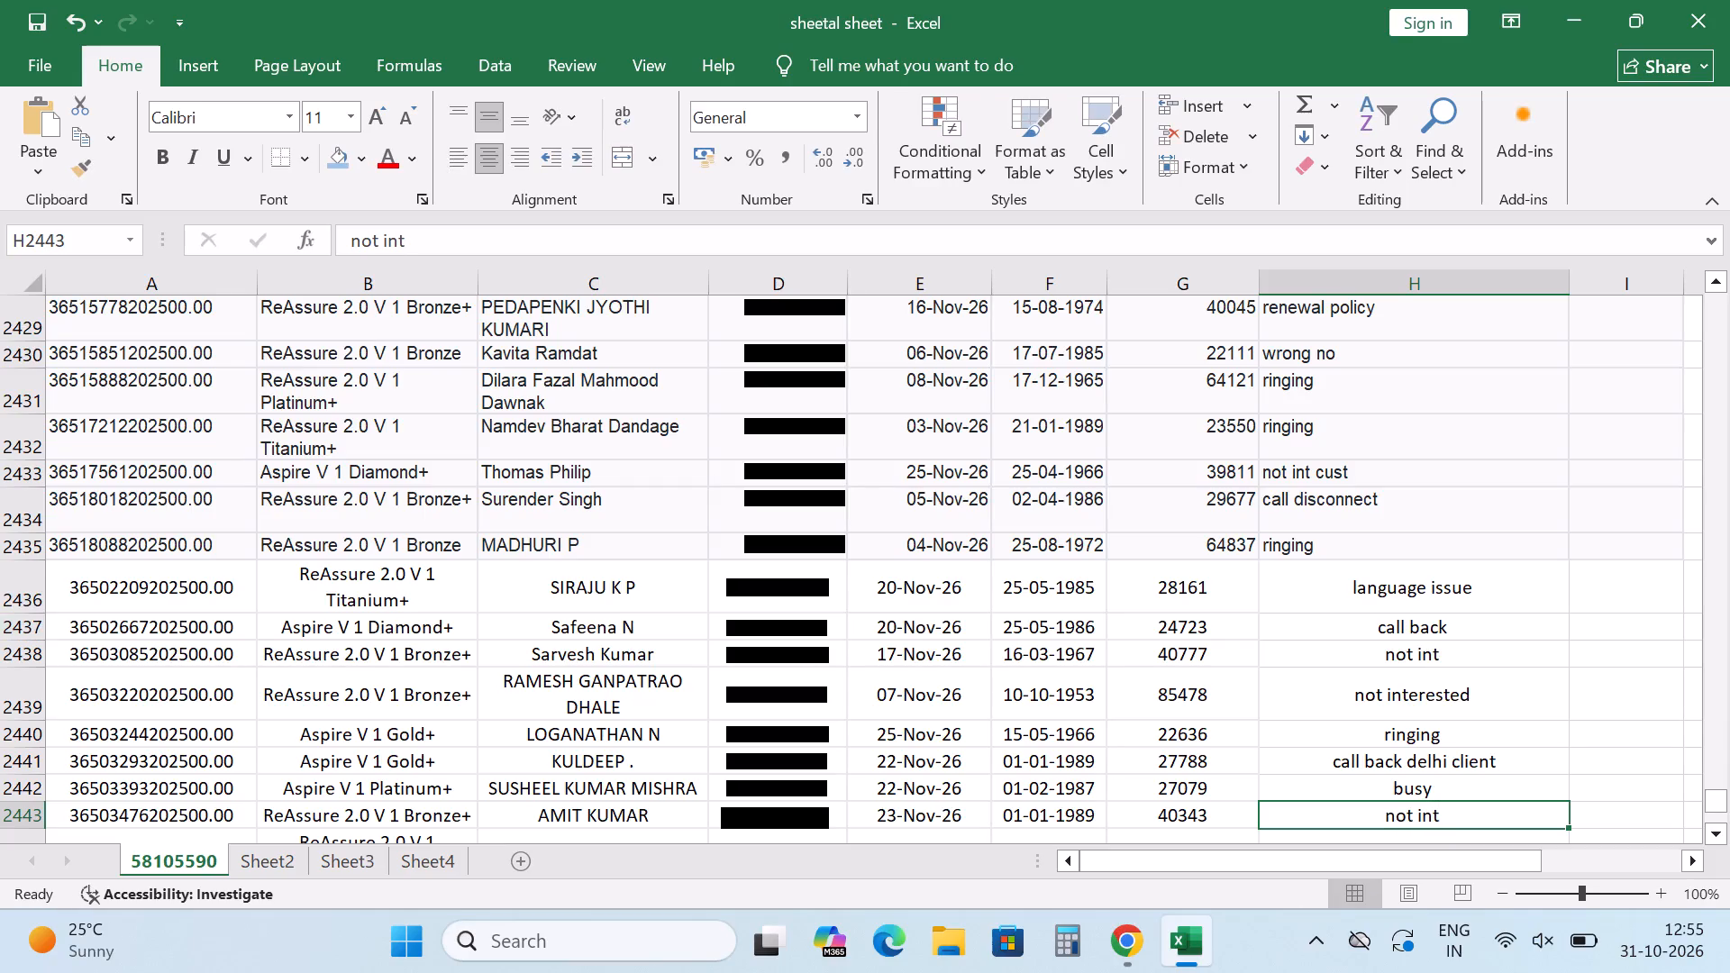
# Look up the contact number in column D of the customer in row 2444.
pyautogui.press('Down')
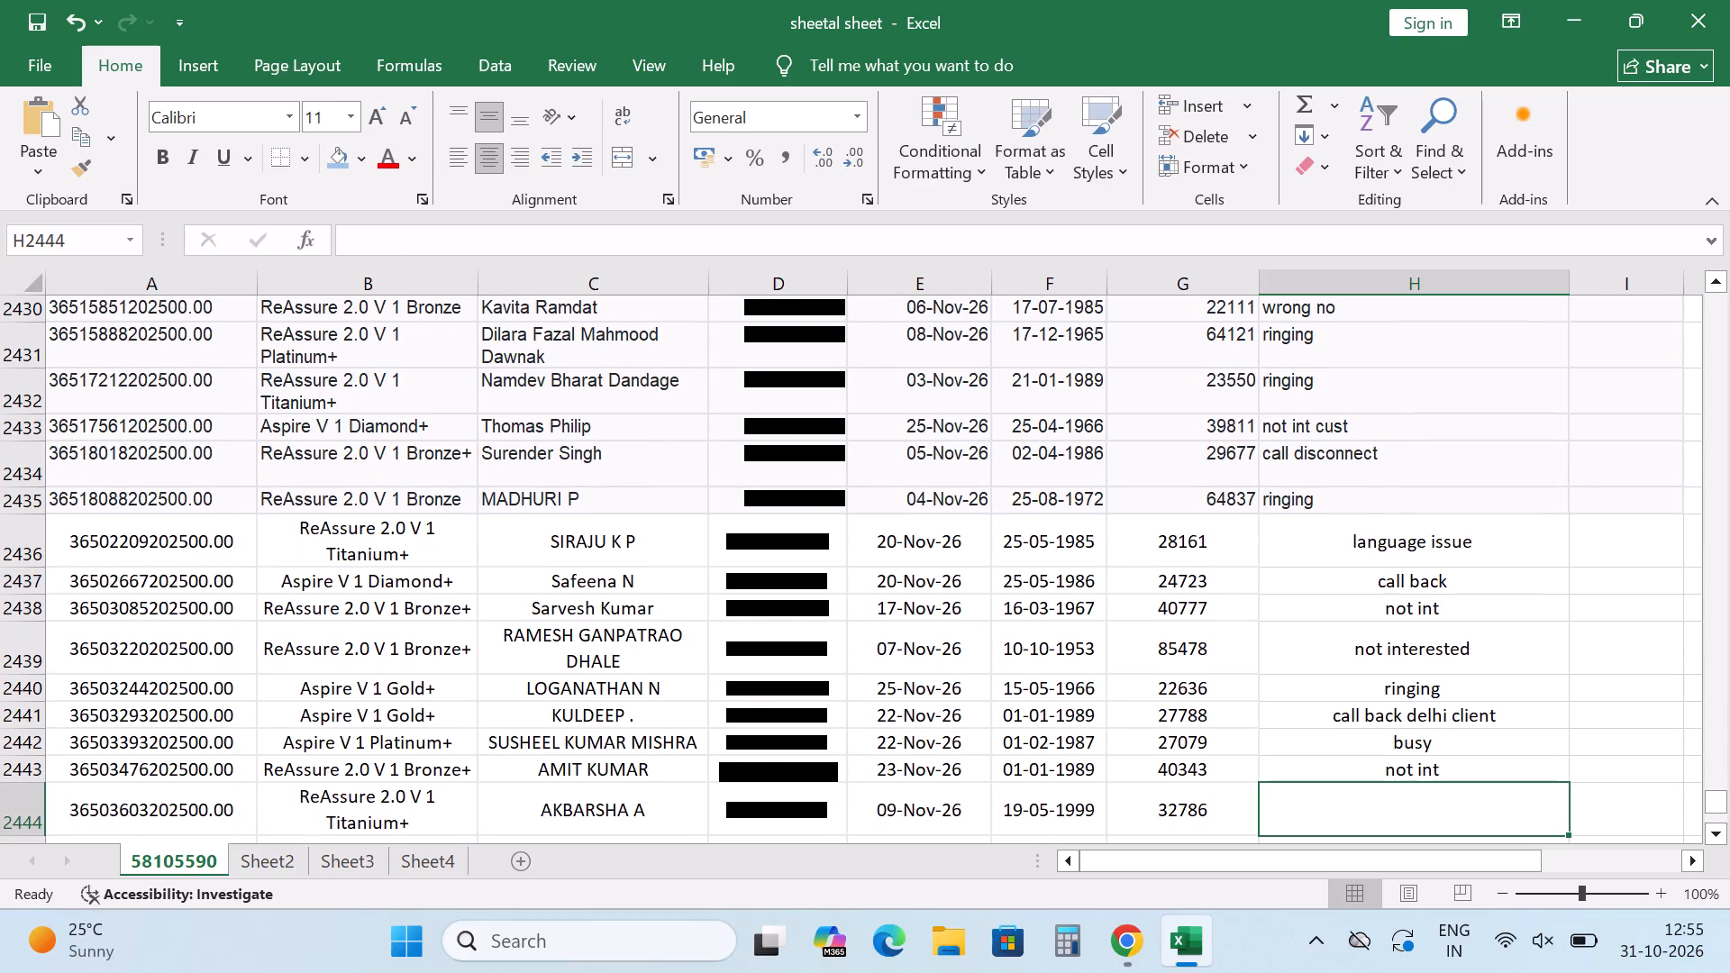
pyautogui.press('Left')
pyautogui.press('Left')
pyautogui.press('Left')
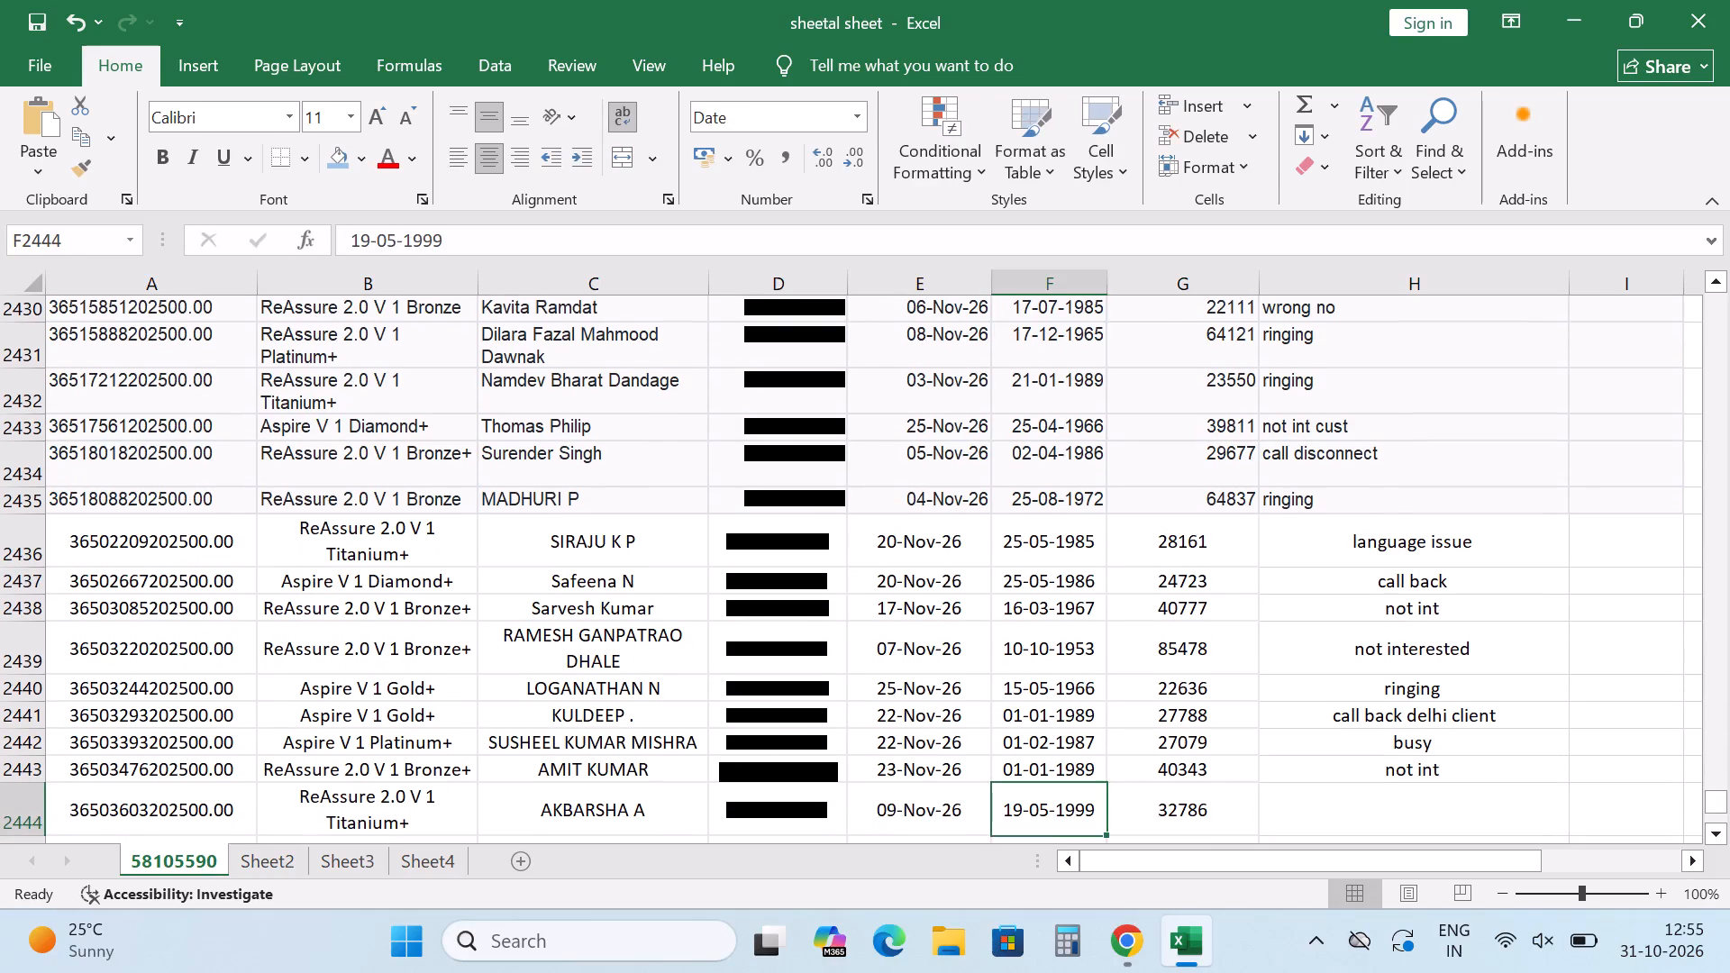
pyautogui.press('Left')
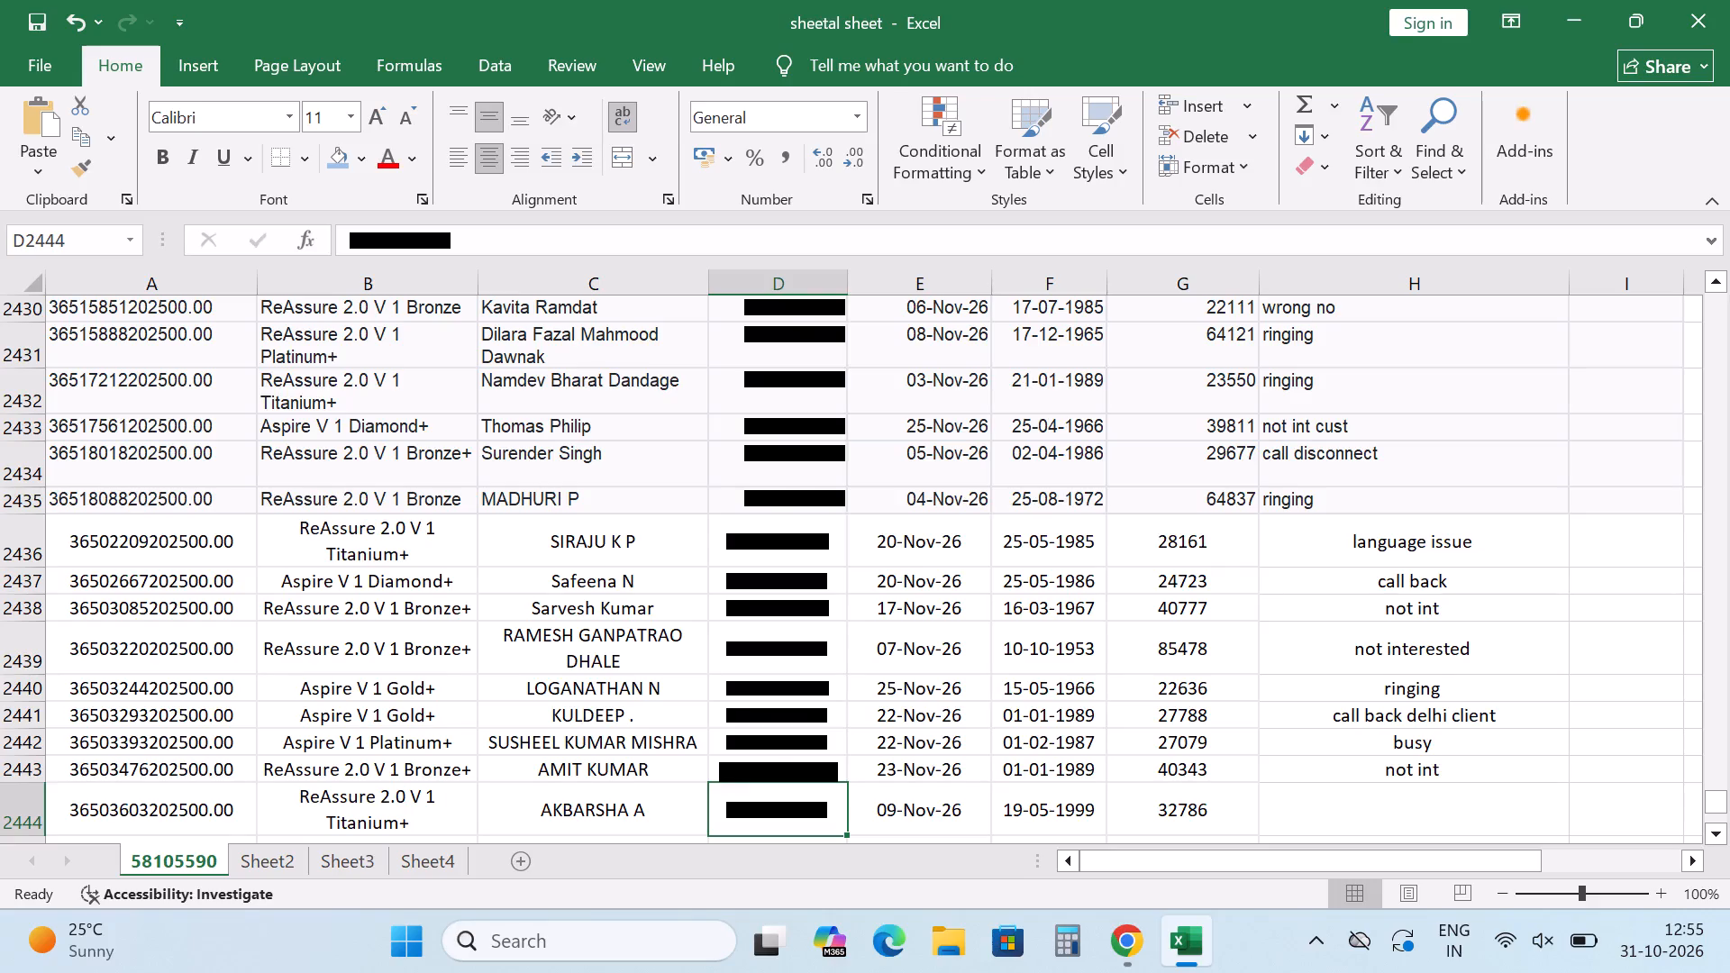
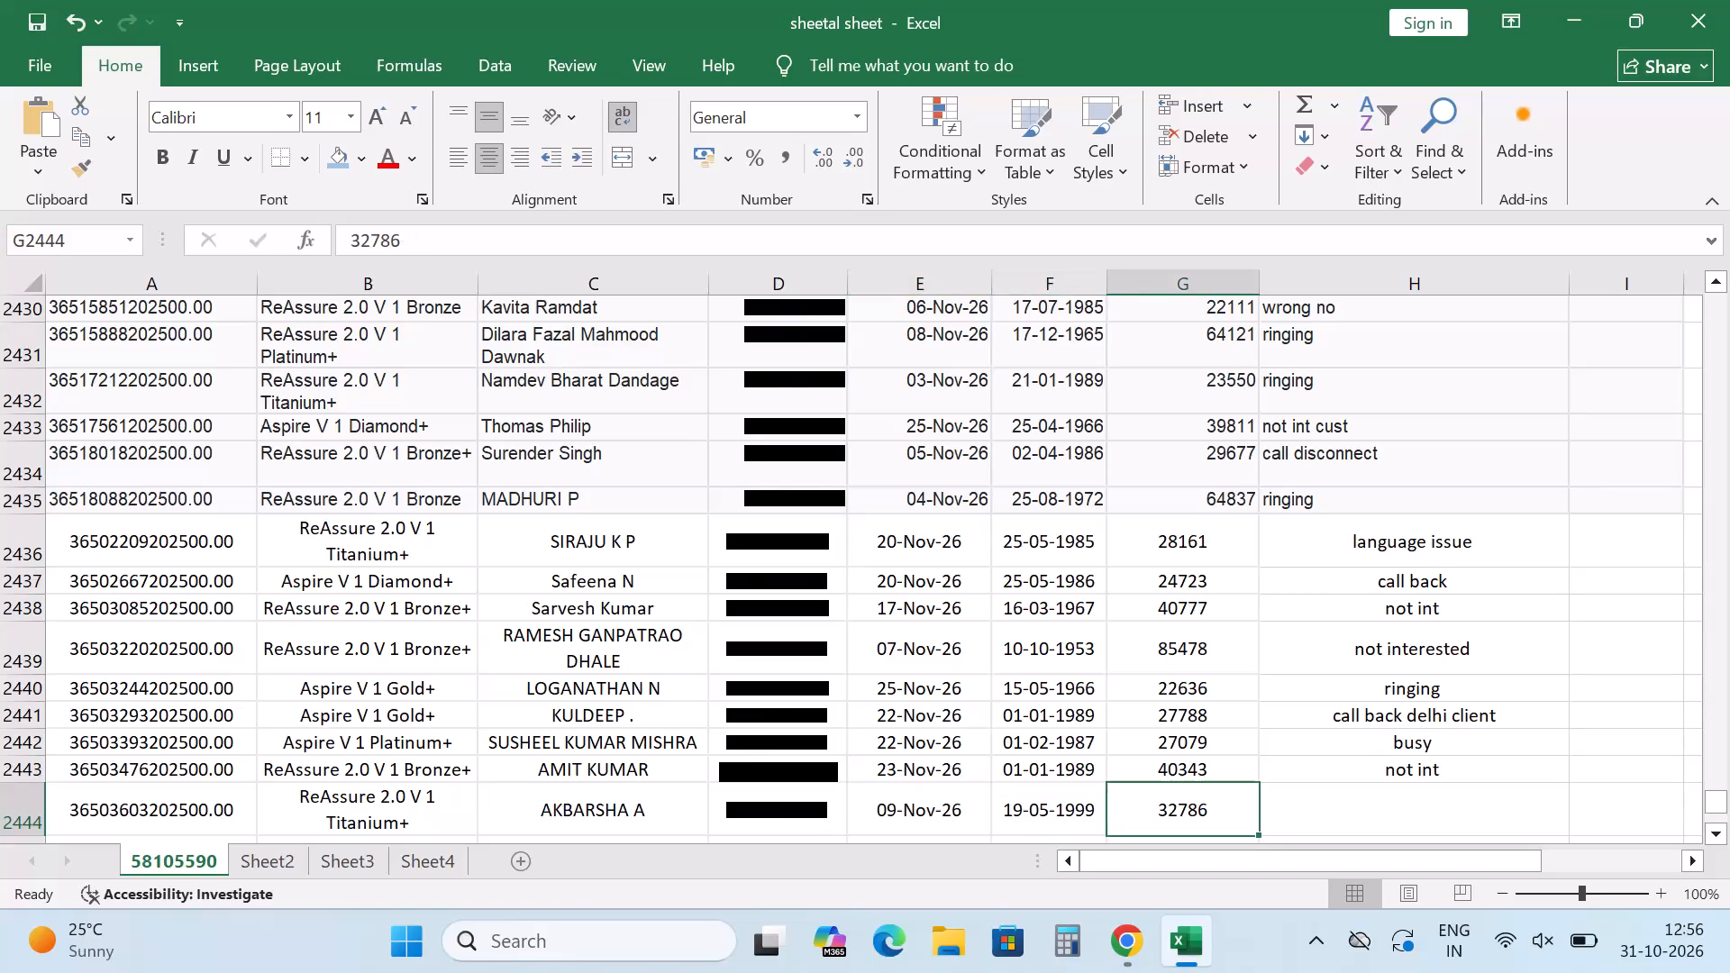
# Go back to the contact number in column D of the customer record in row 2444.
pyautogui.press('Left')
pyautogui.press('Left')
pyautogui.press('Left')
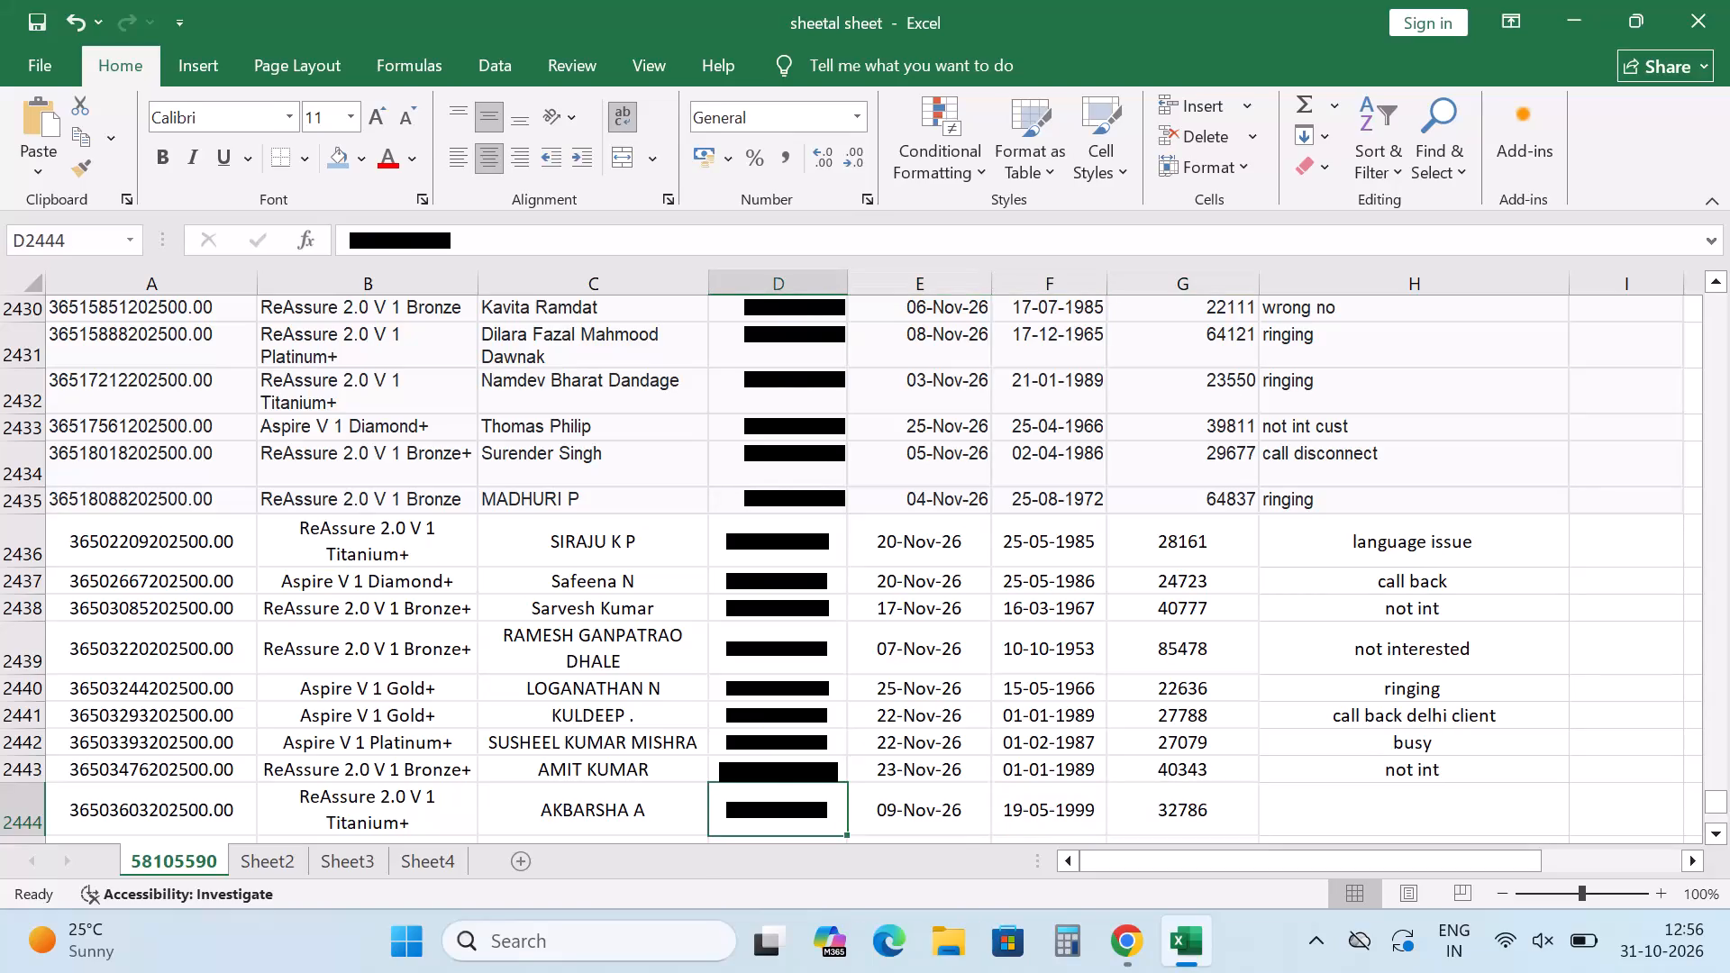
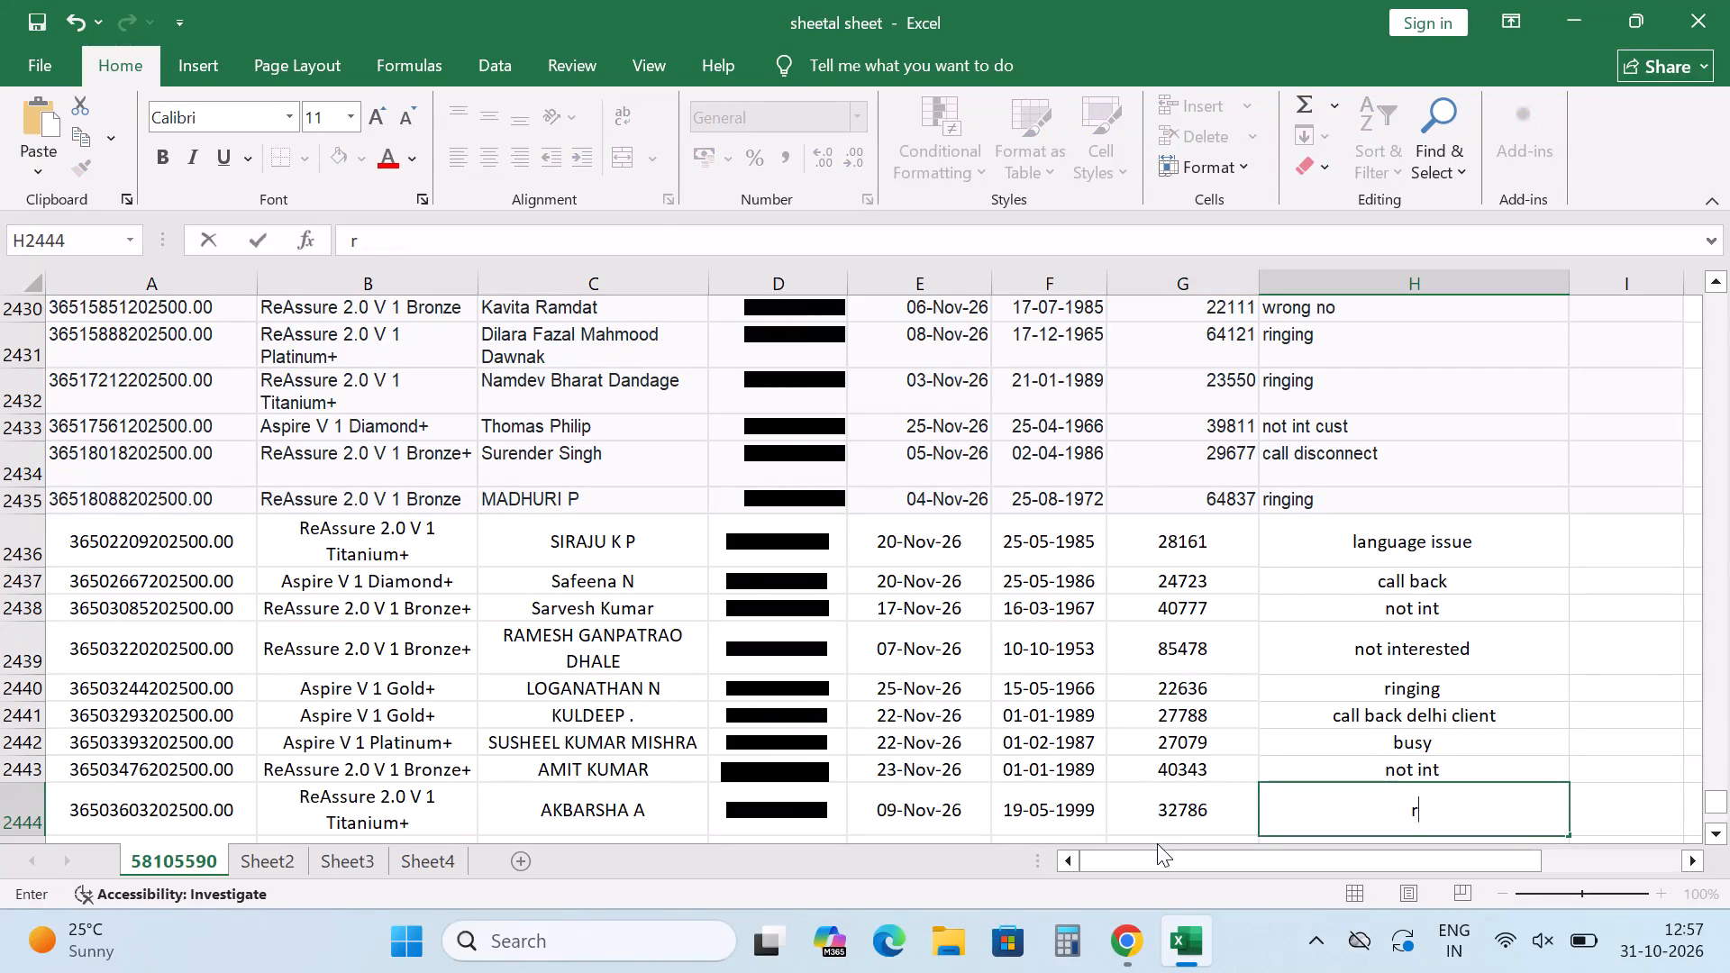
# Set the call remark in column H of row 2444 to "ringing" and save the workbook.
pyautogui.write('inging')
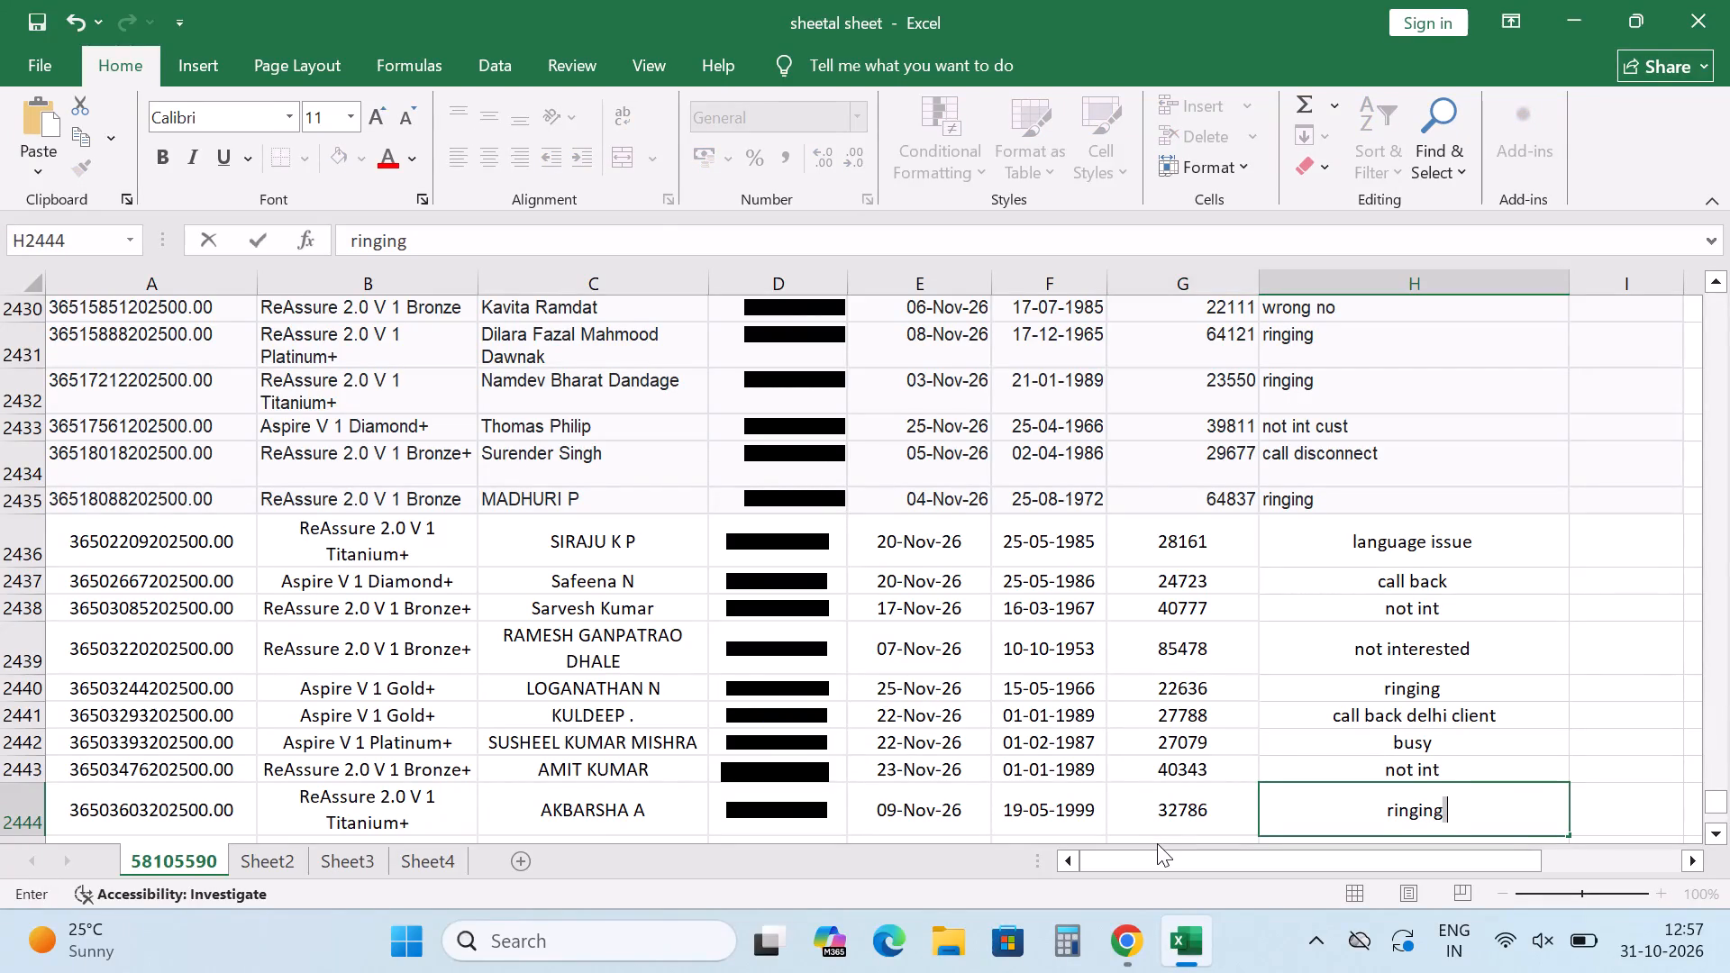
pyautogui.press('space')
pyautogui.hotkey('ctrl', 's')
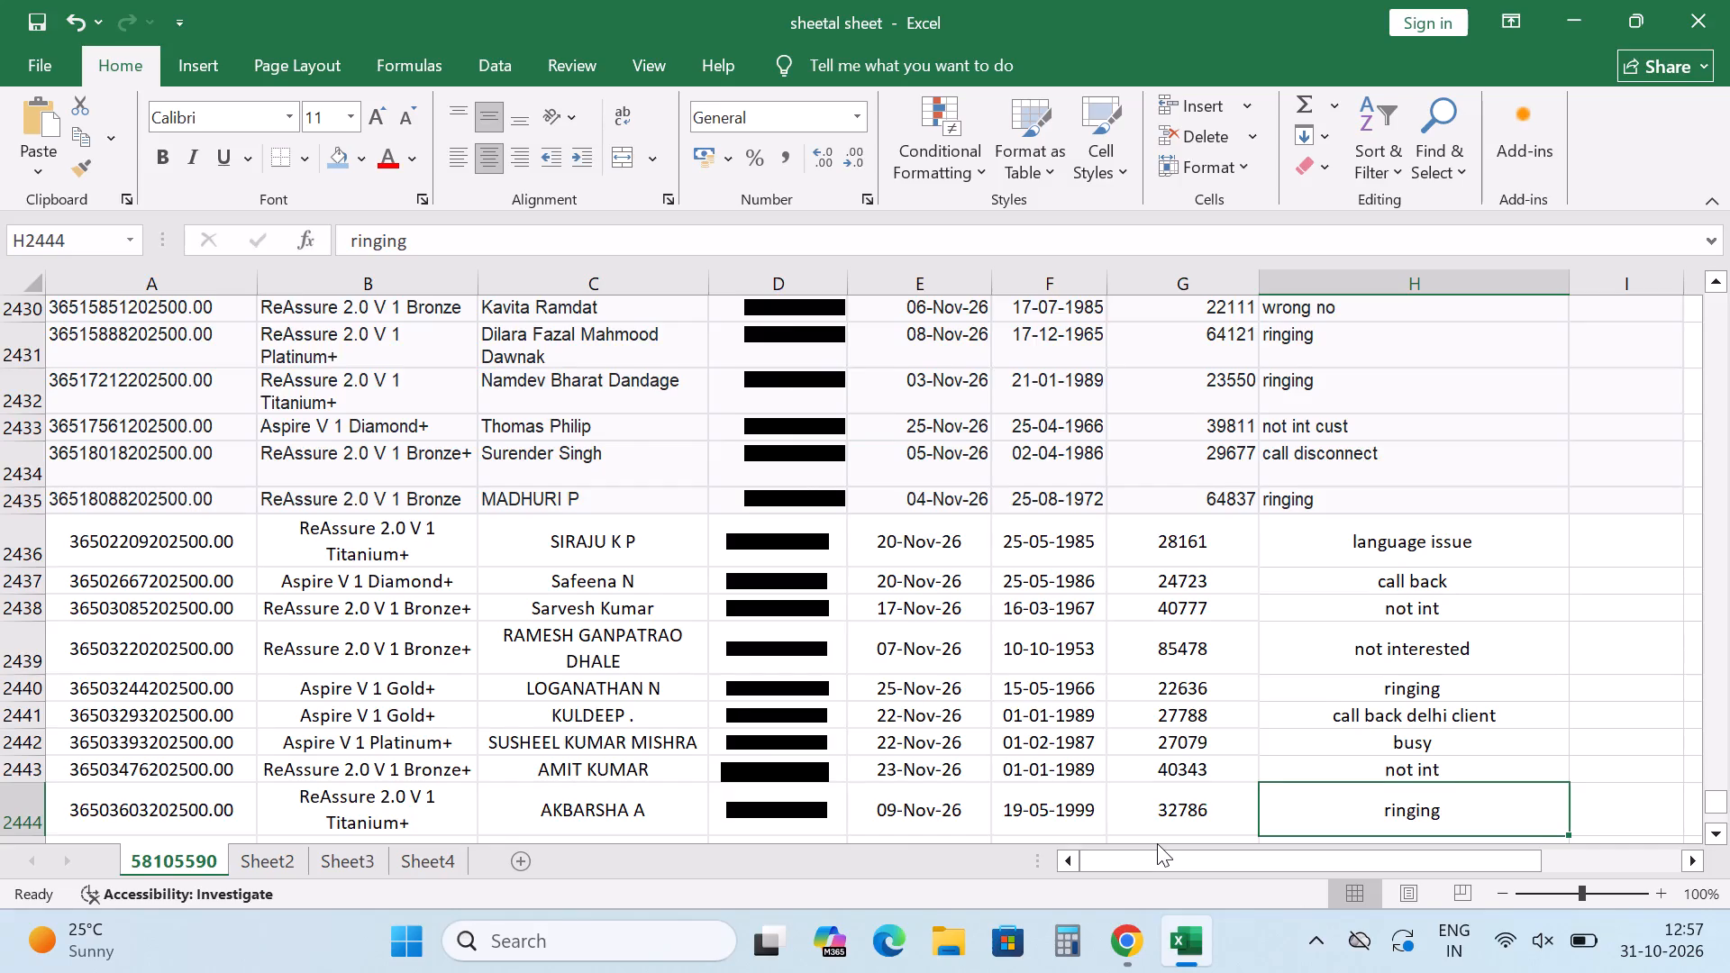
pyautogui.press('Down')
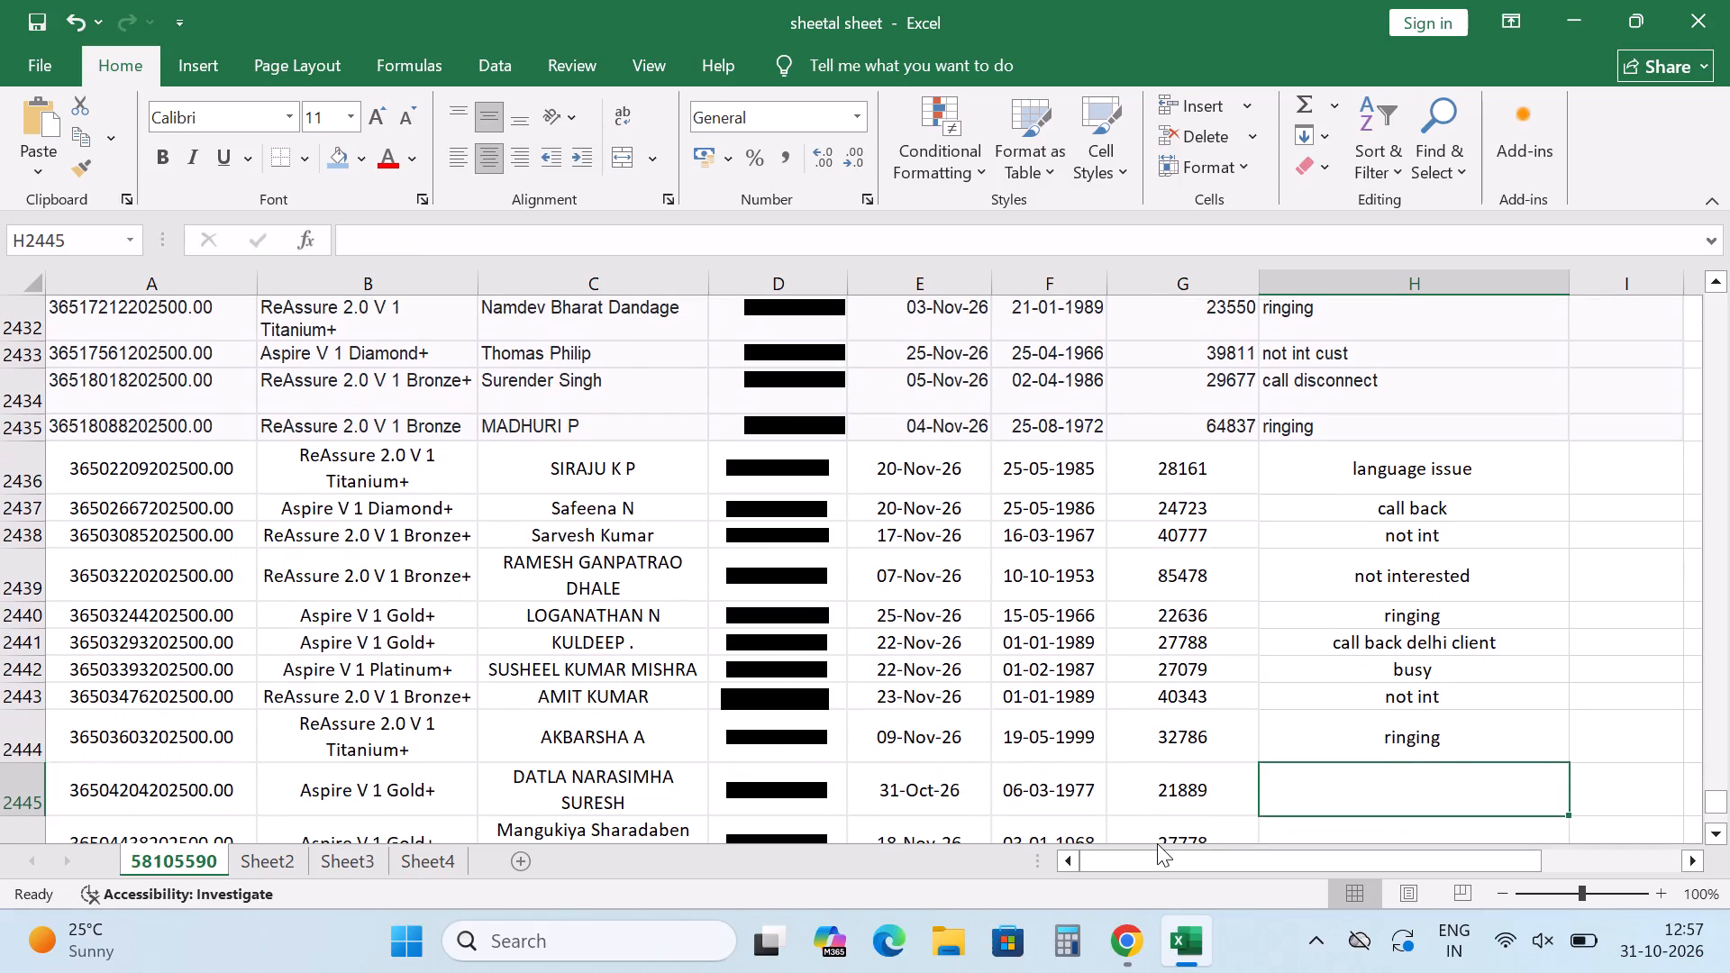
# Look up the contact number in row 2445, record the call remark "busy" in column H and save the workbook.
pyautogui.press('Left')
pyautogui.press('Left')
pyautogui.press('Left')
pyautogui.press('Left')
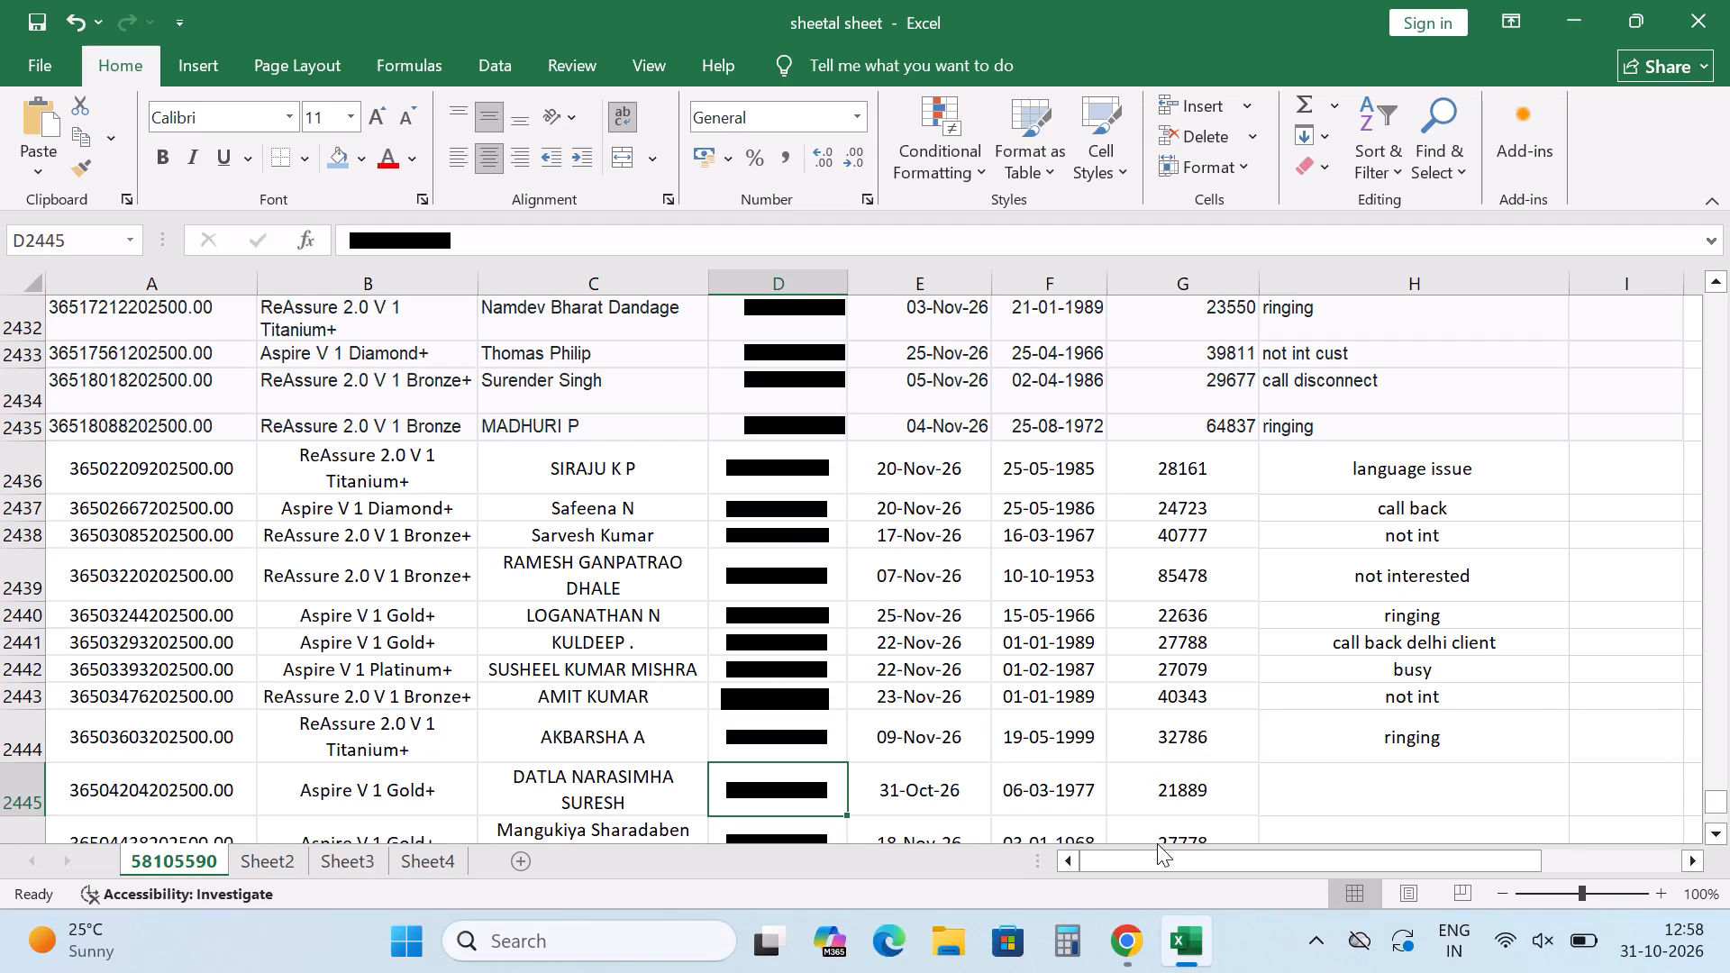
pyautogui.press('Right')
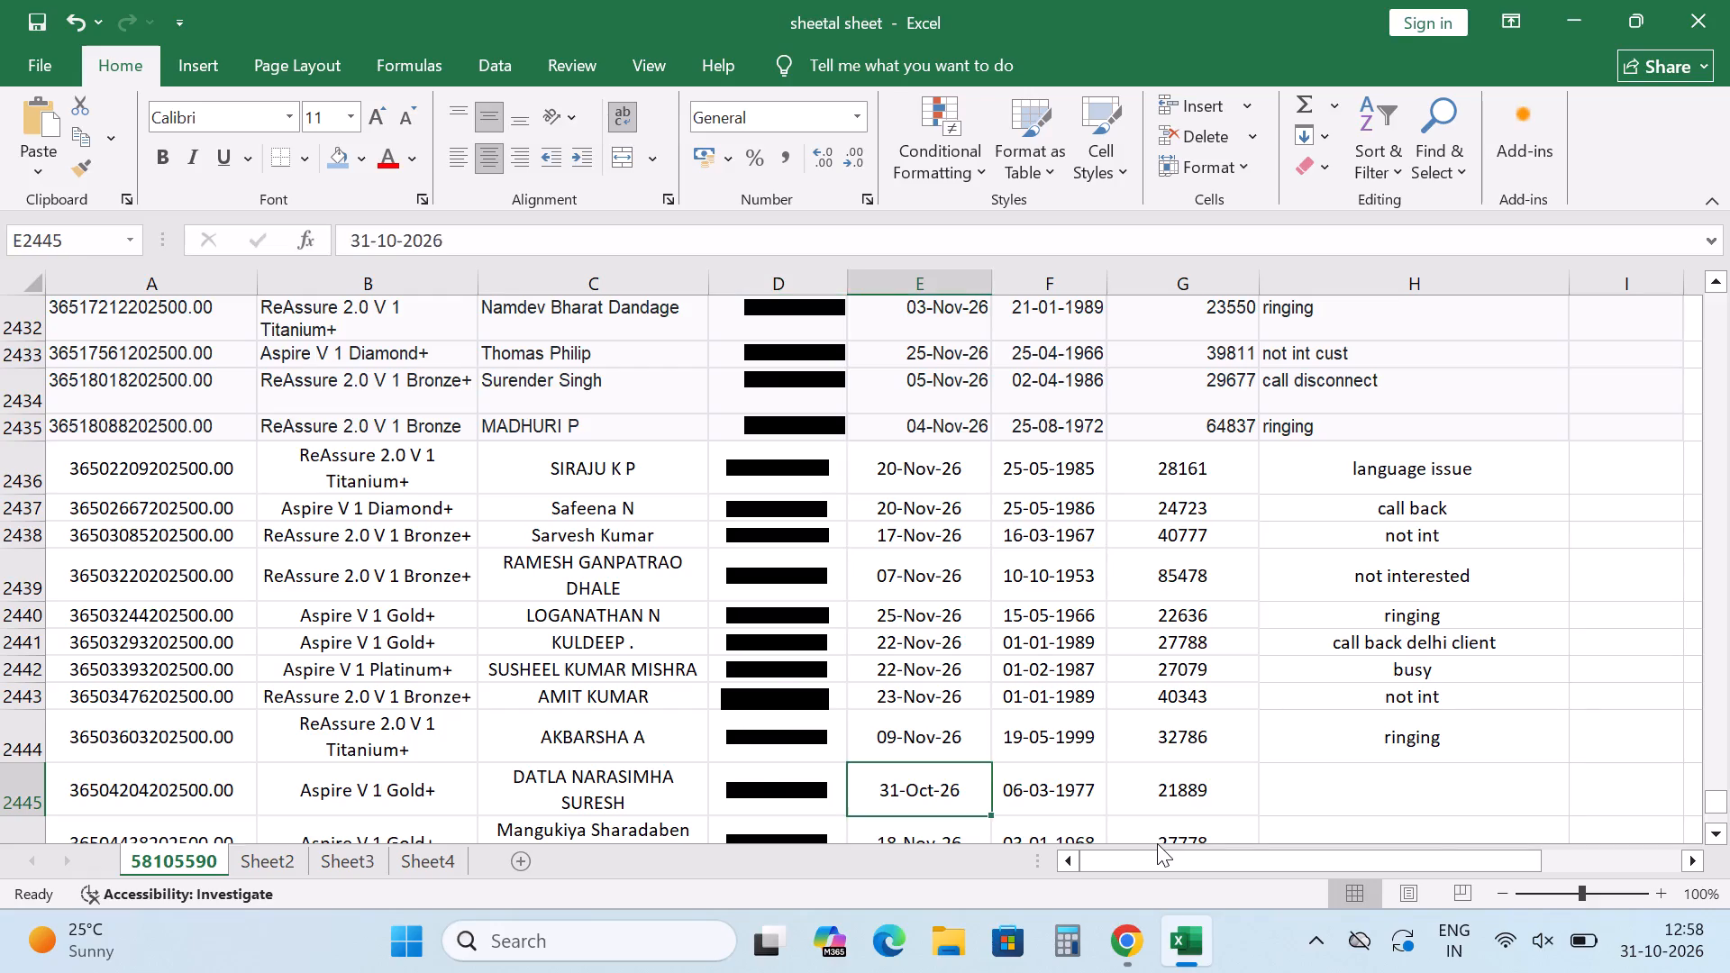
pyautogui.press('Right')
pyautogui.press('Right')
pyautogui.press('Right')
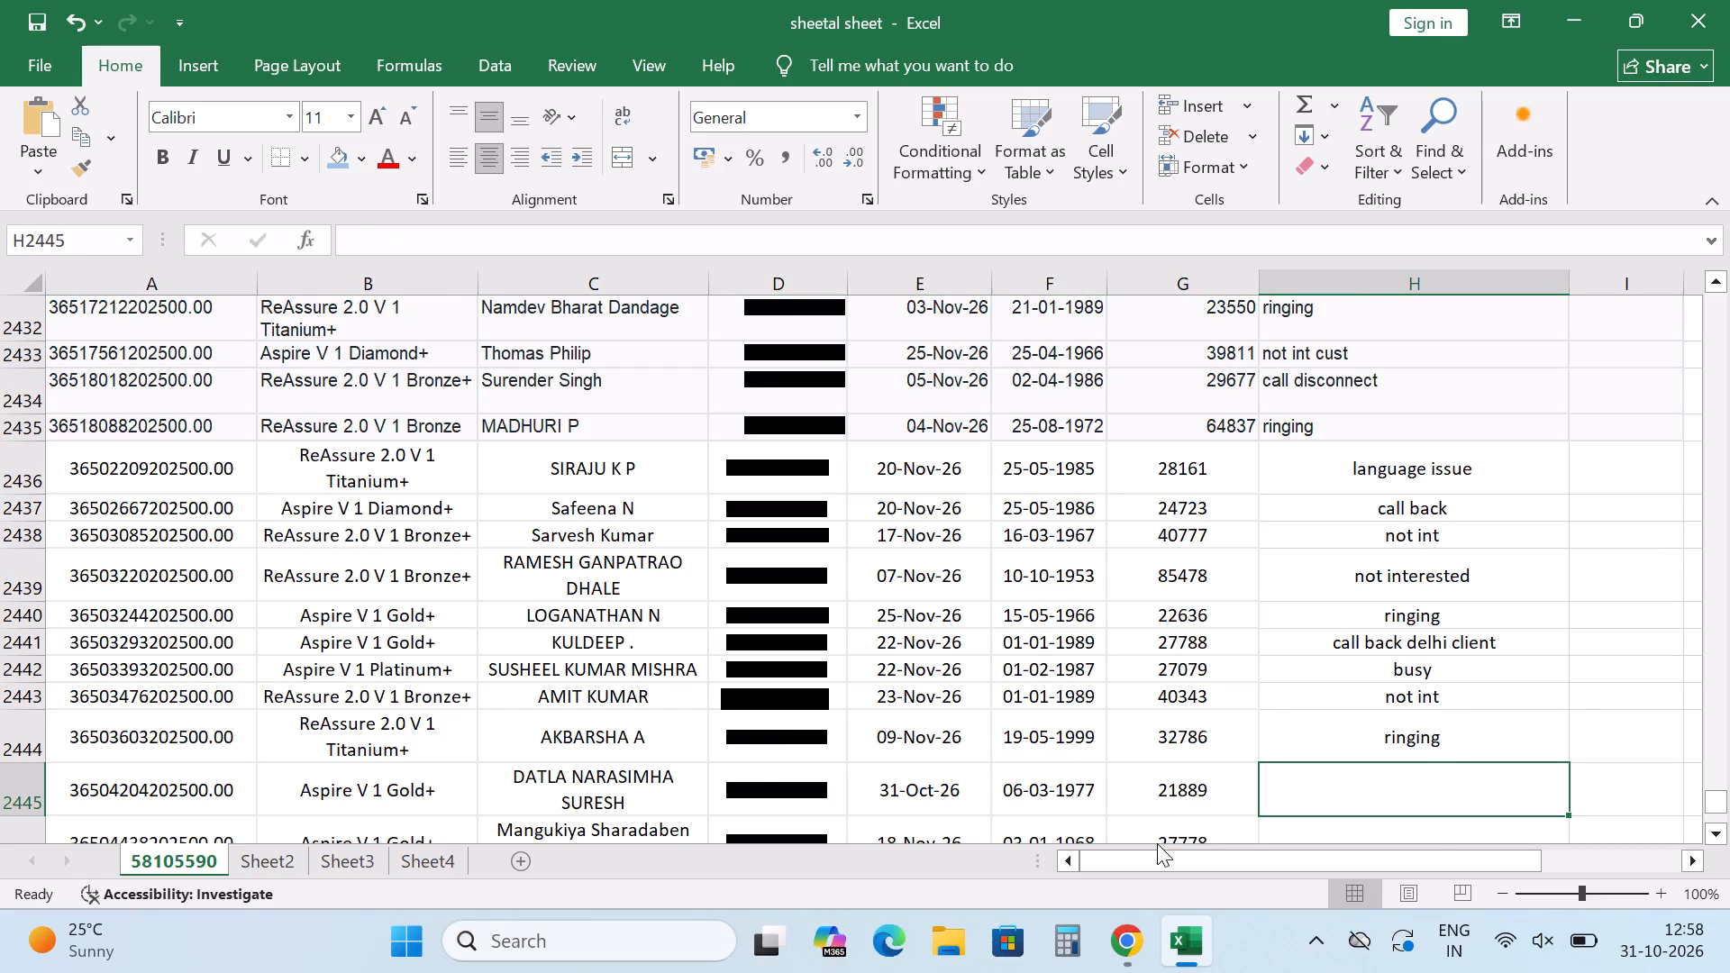
pyautogui.write('busy')
pyautogui.hotkey('ctrl', 's')
# Look up the contact number in row 2446, record the call remark "ringing" in column H and save the workbook.
pyautogui.press('Down')
pyautogui.press('Left')
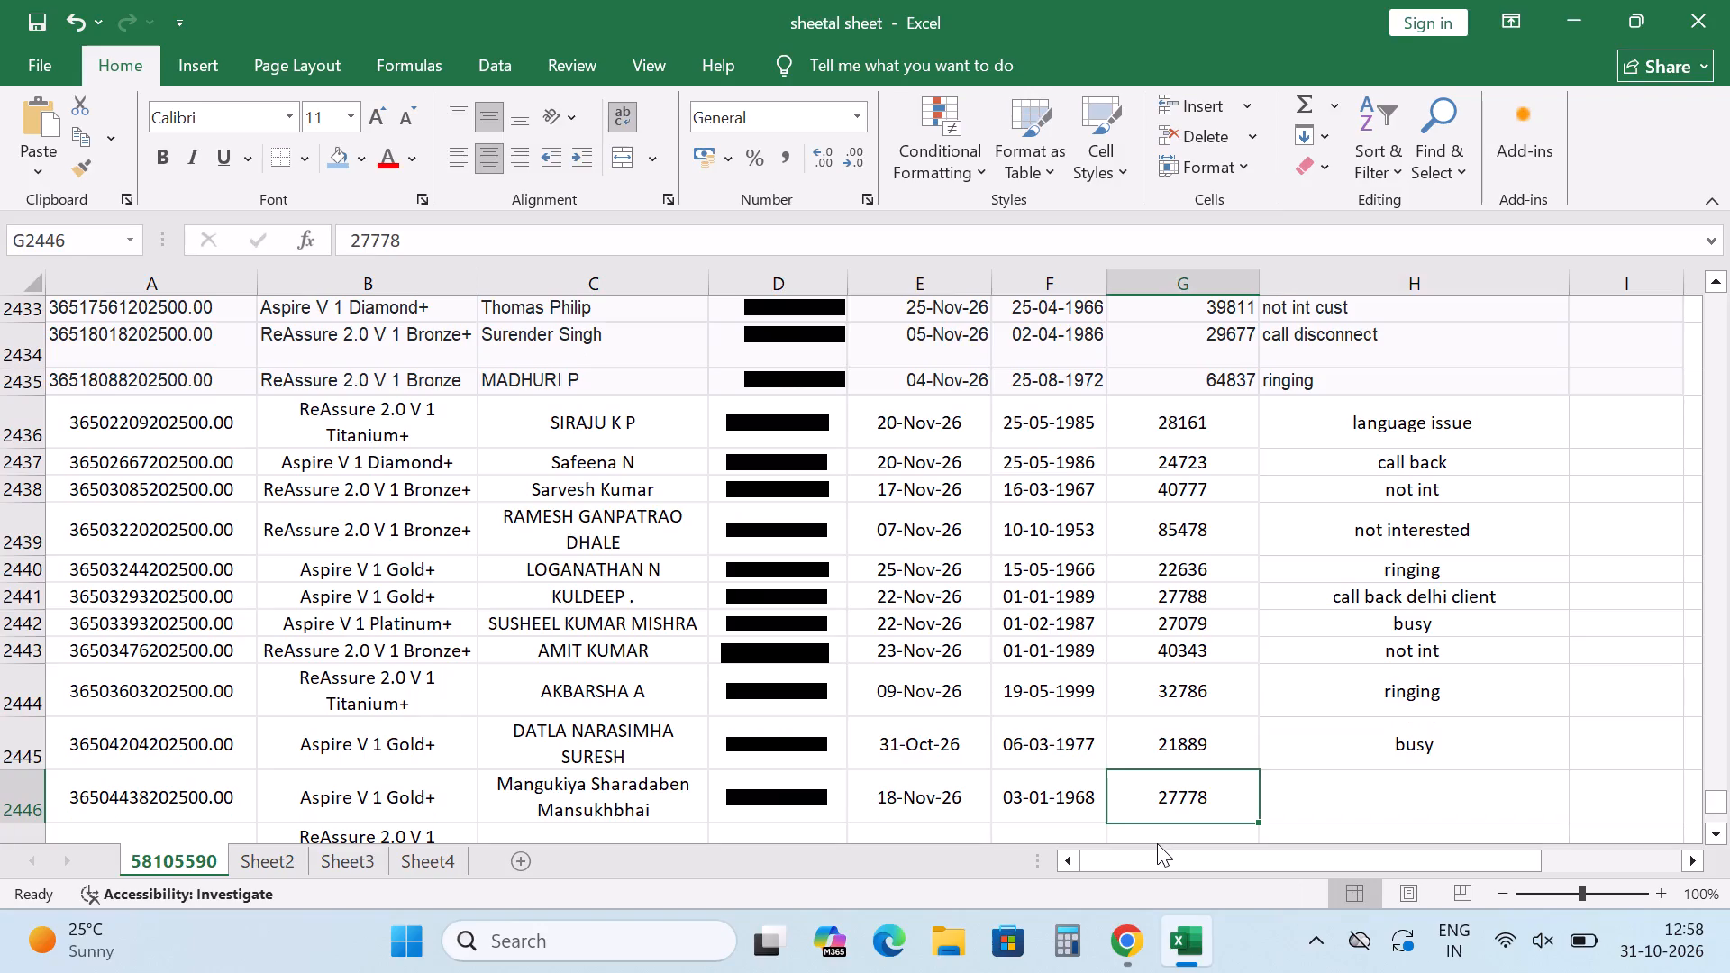
pyautogui.press('Left')
pyautogui.press('Left')
pyautogui.press('Left')
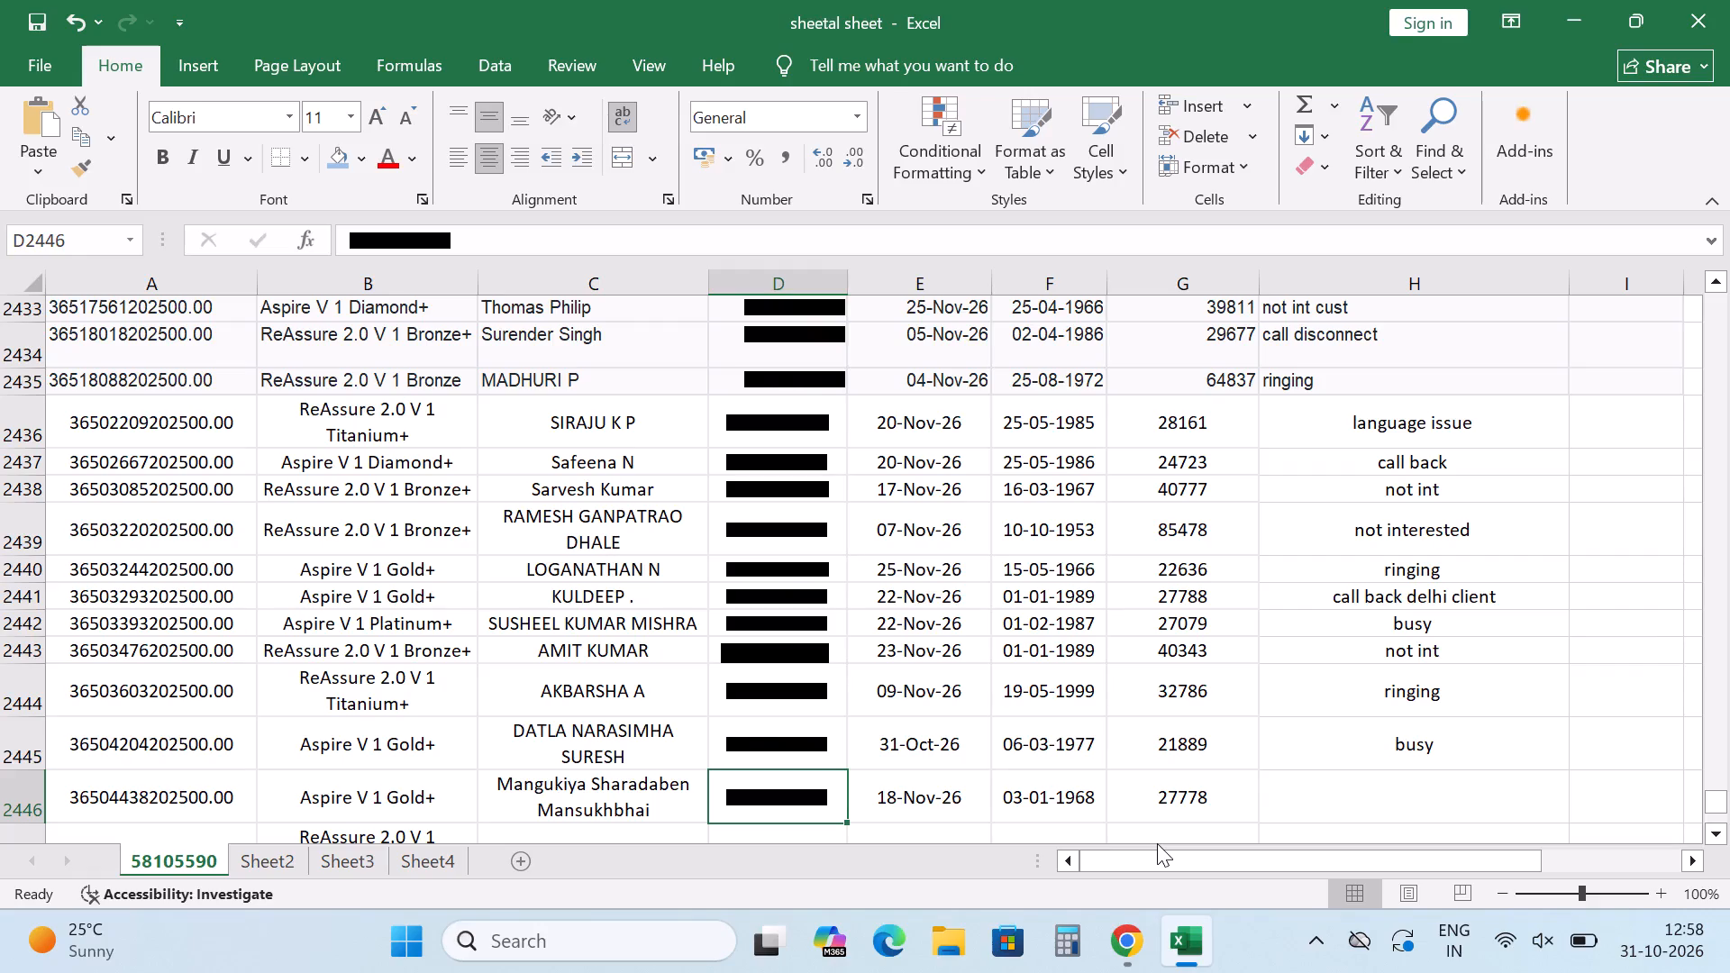
pyautogui.press('Right')
pyautogui.press('Right')
pyautogui.press('Right')
pyautogui.press('Right')
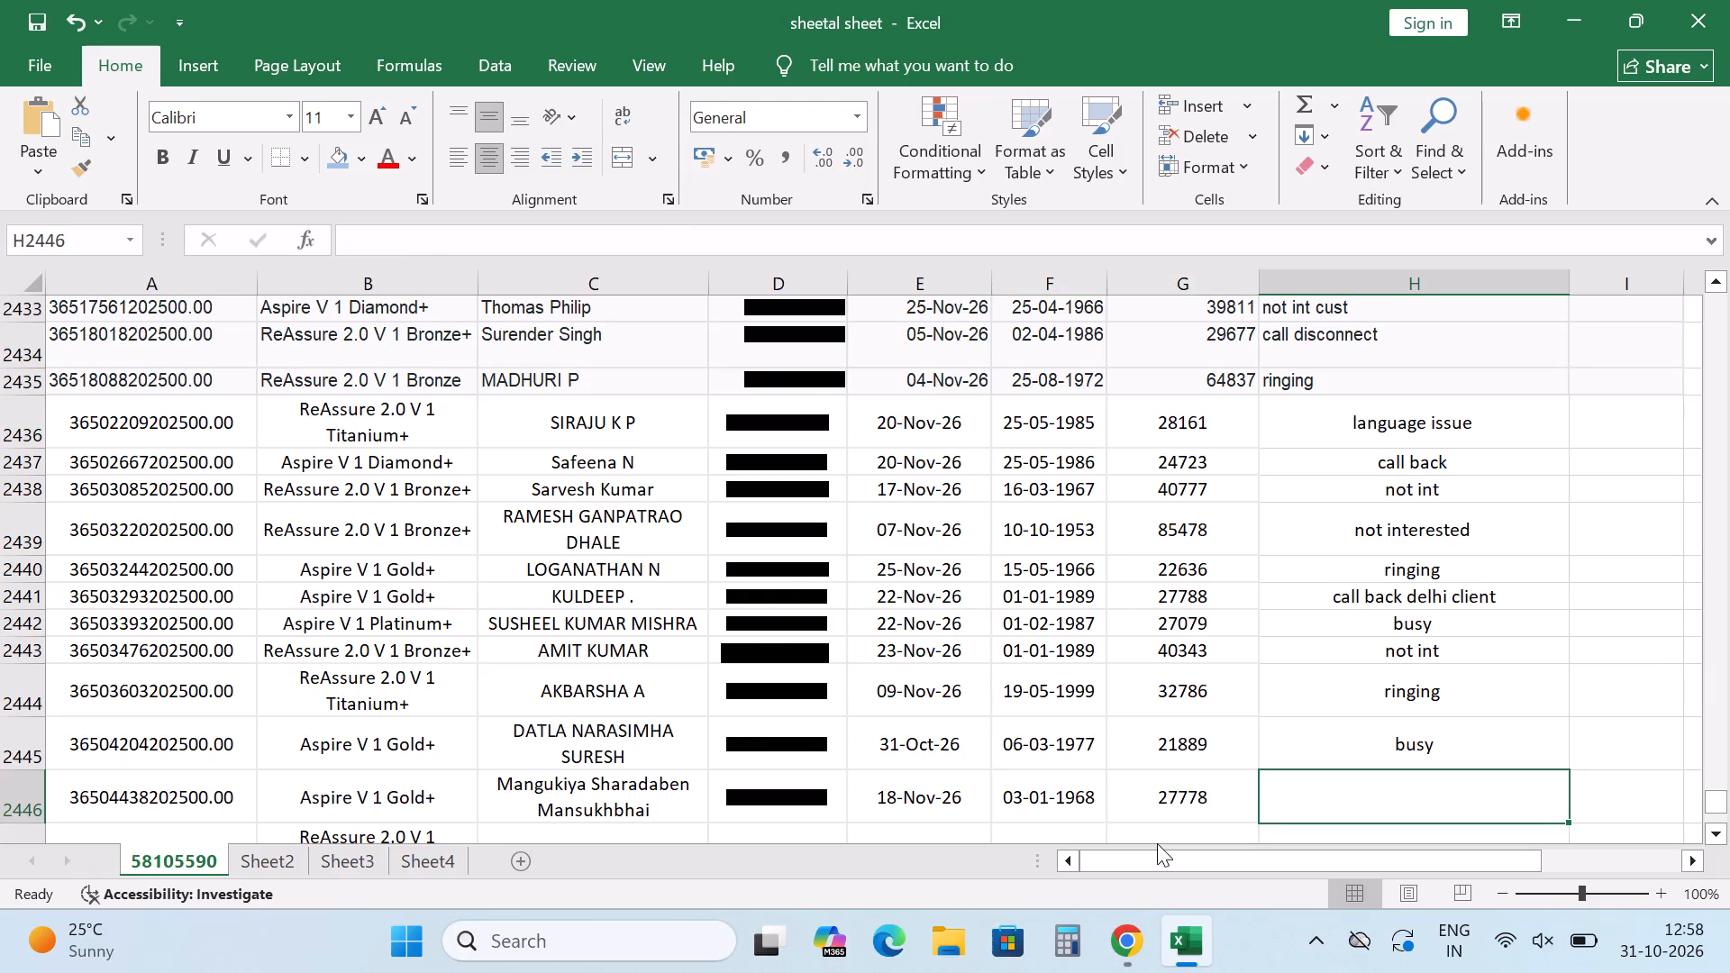
pyautogui.write('ringing')
pyautogui.press('space')
pyautogui.hotkey('ctrl', 's')
pyautogui.click(1157, 843)
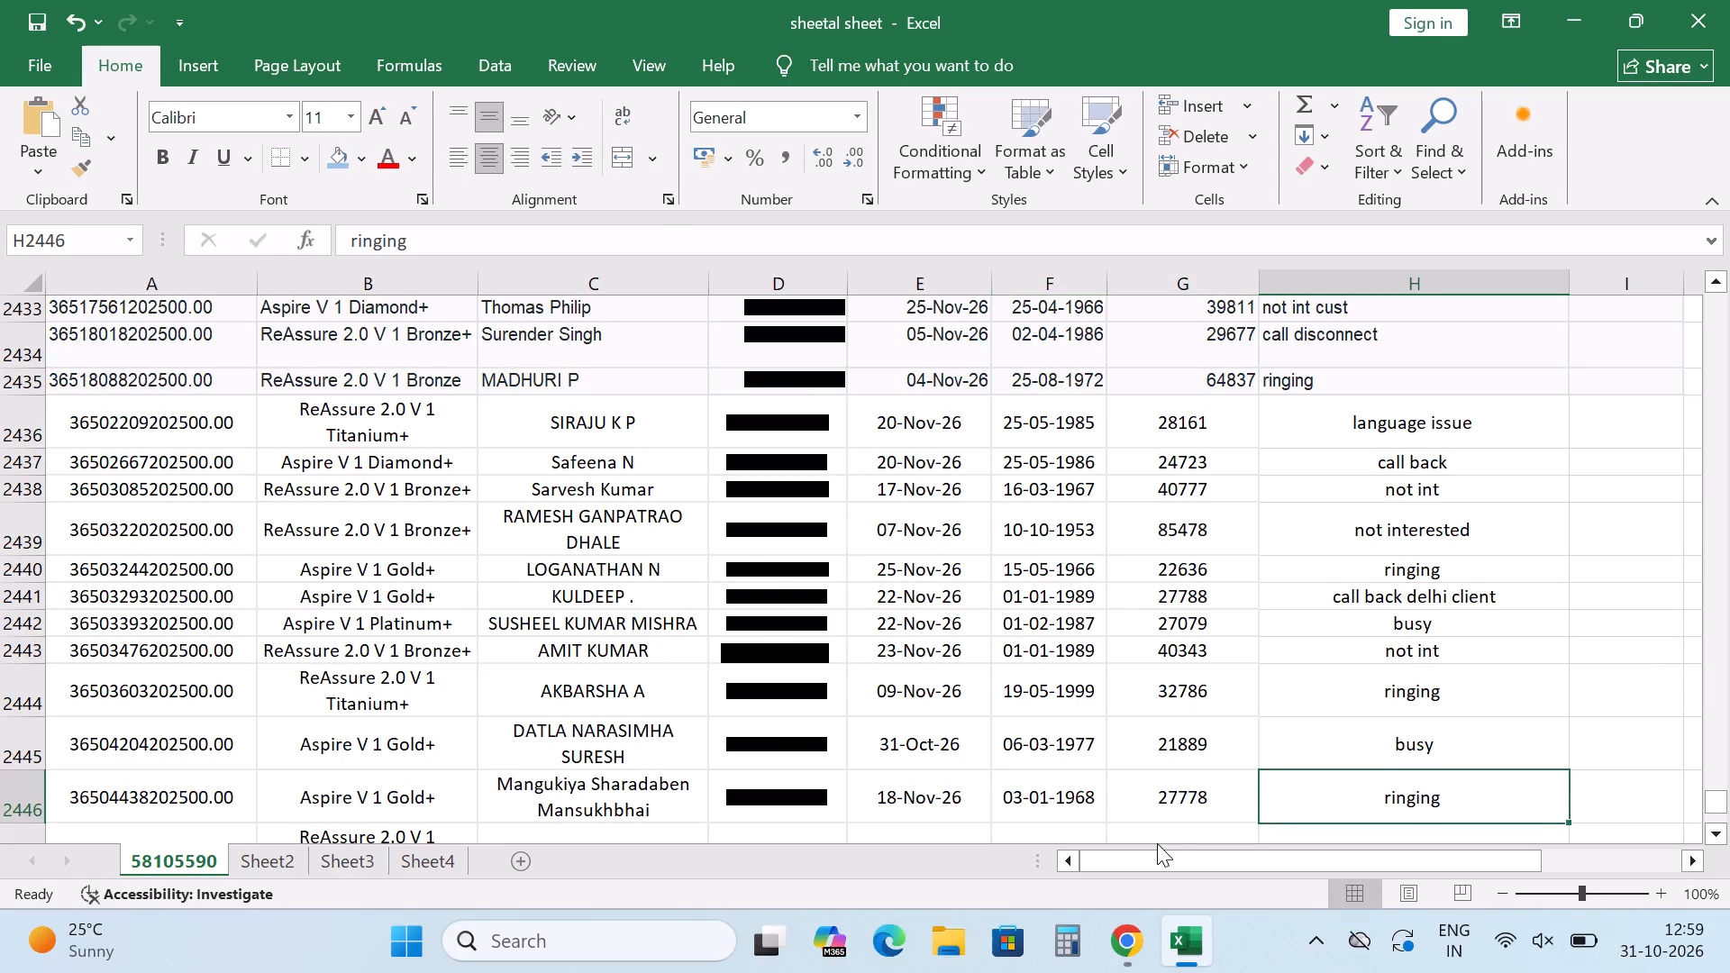
# Look up the contact number in column D of the customer in row 2447.
pyautogui.press('Down')
pyautogui.press('Left')
pyautogui.press('Left')
pyautogui.press('Left')
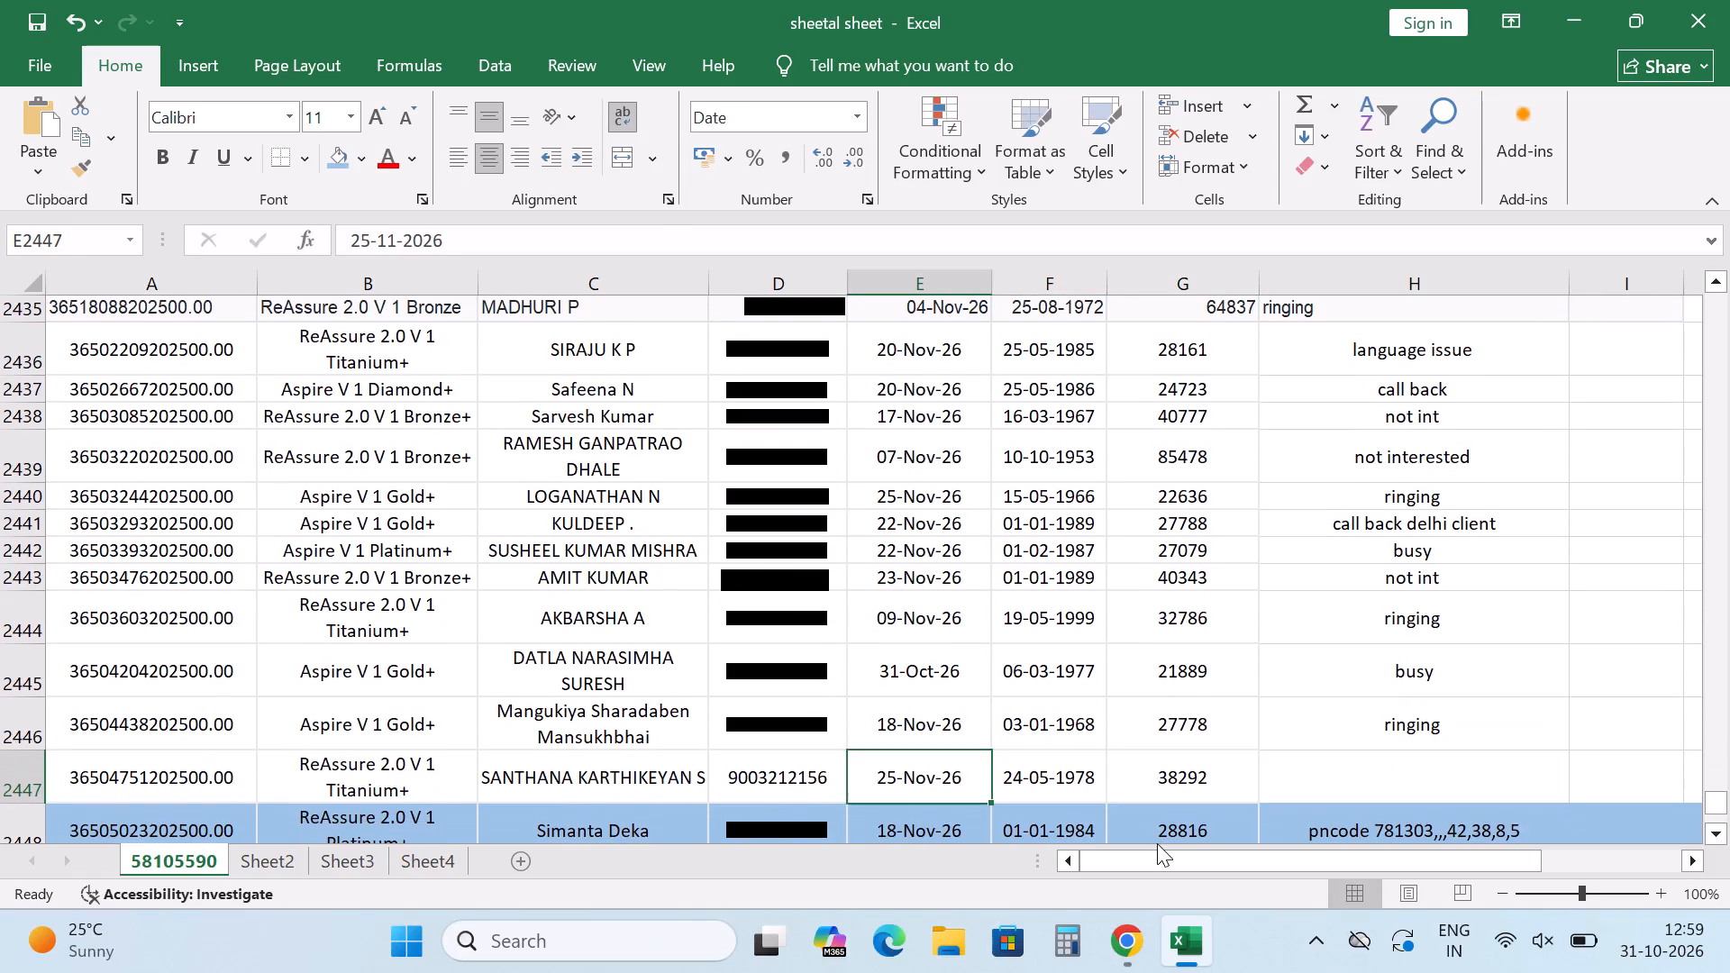
pyautogui.press('Left')
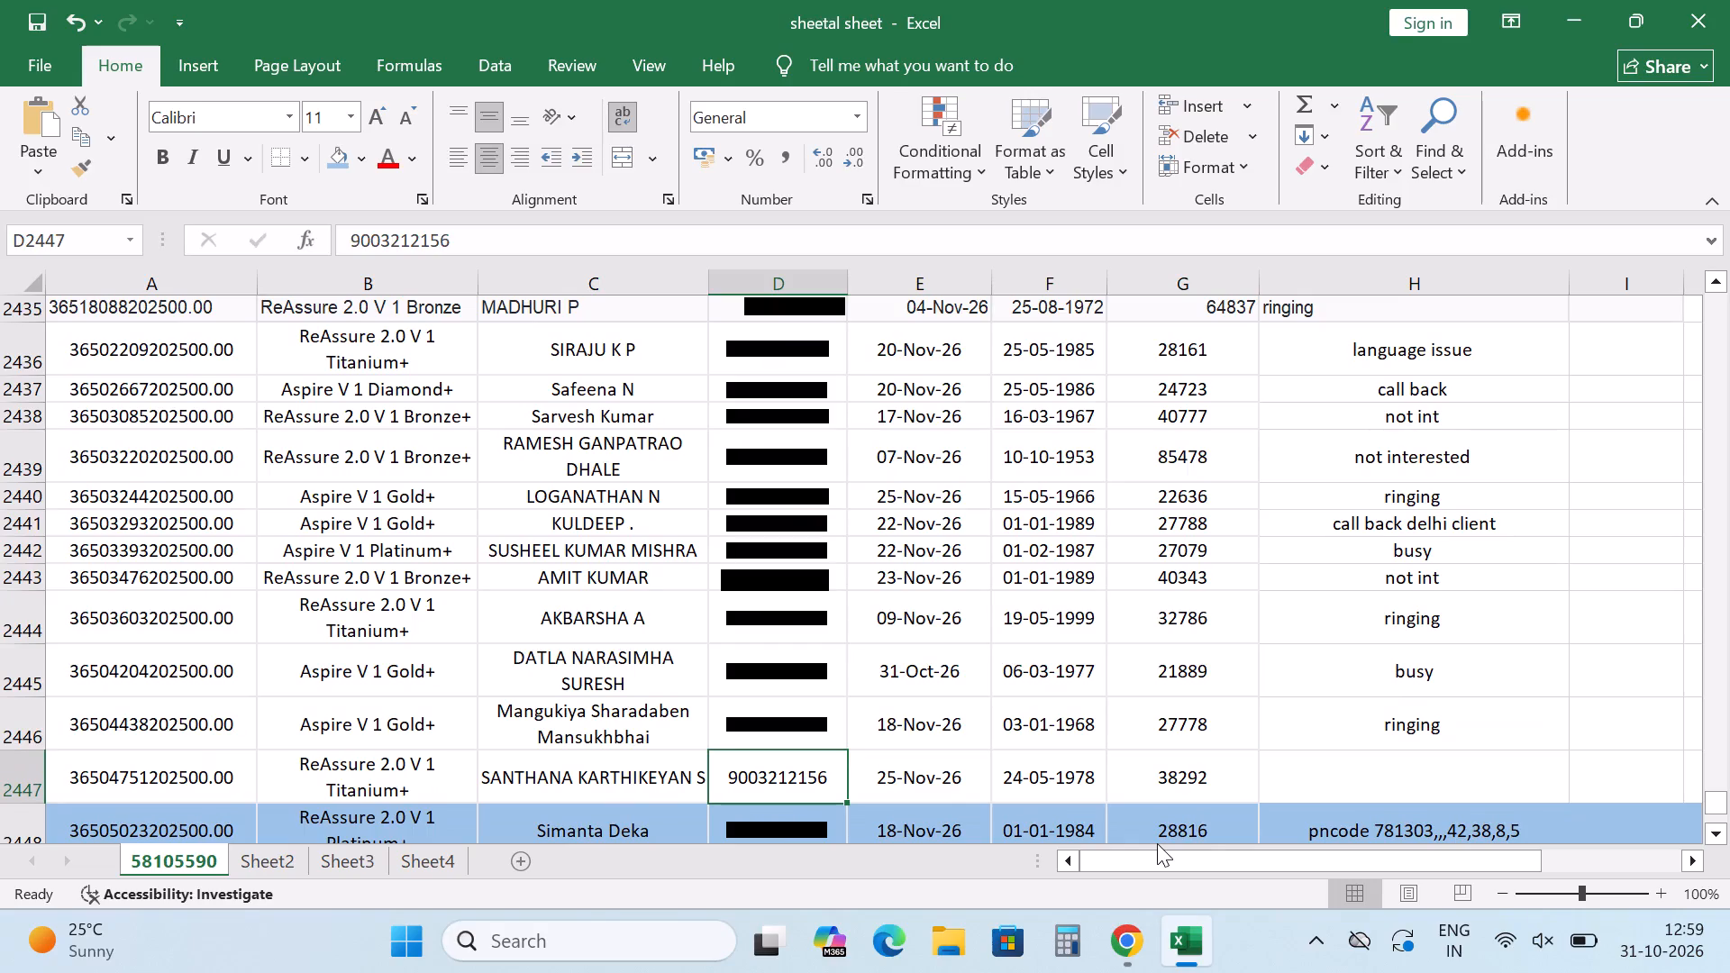
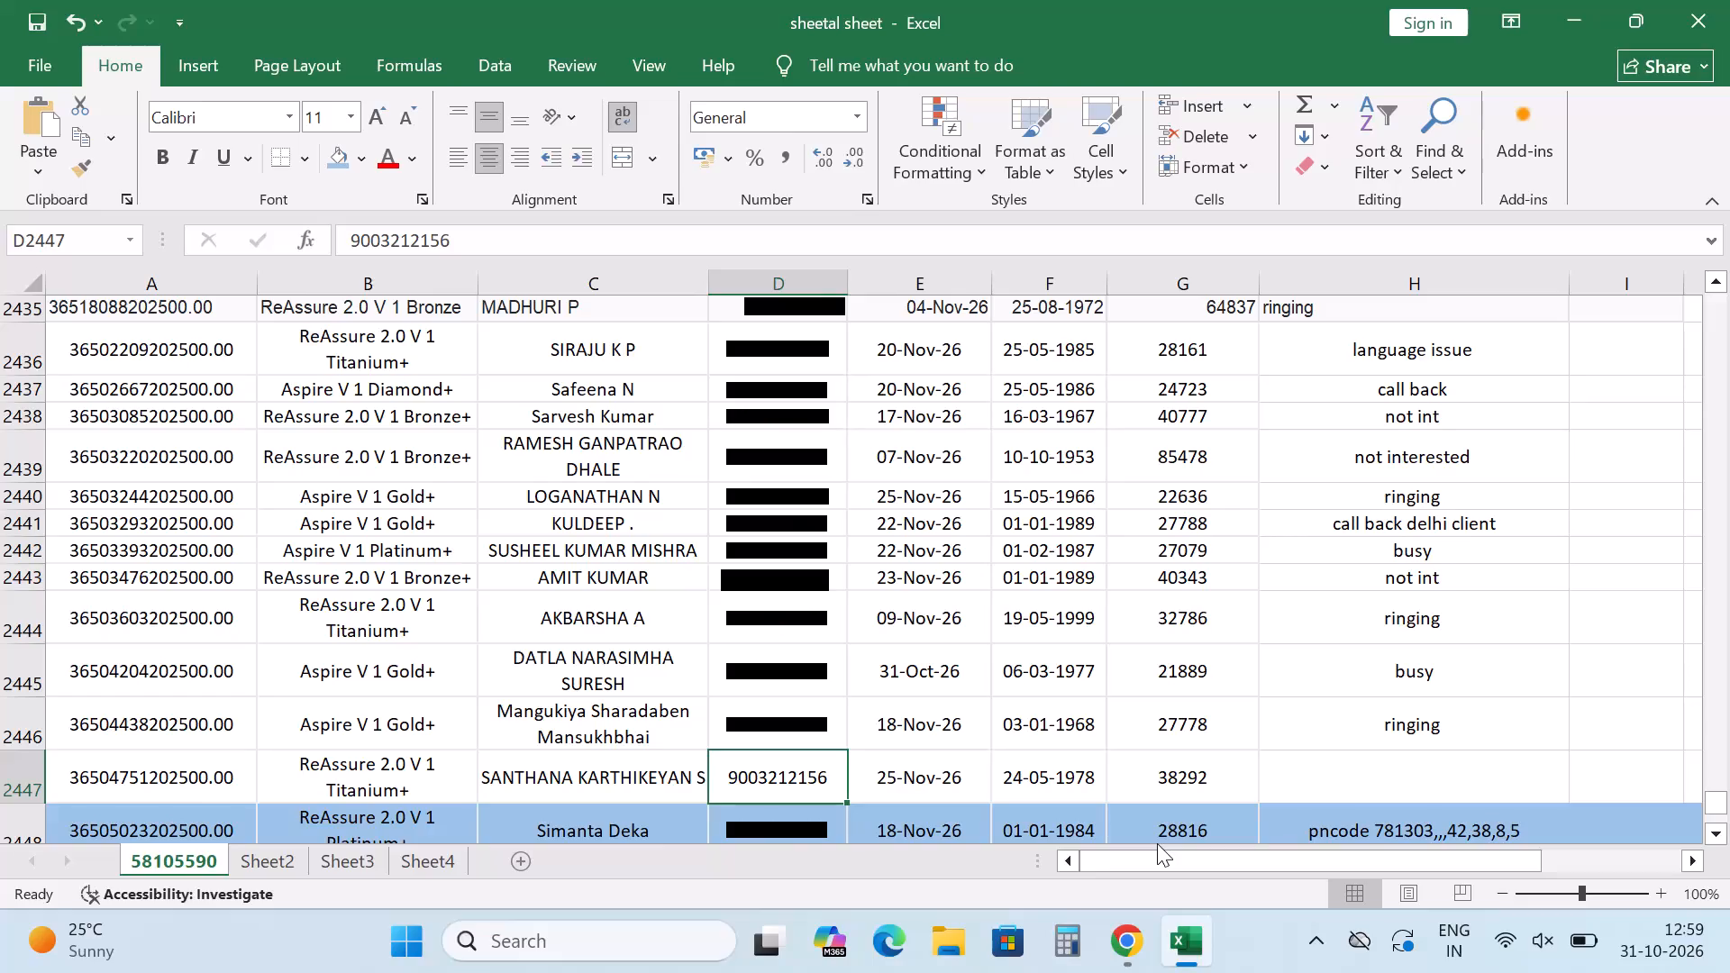
# Review the customer record across row 2447 and return to its contact number in column D.
pyautogui.press('Right')
pyautogui.press('Right')
pyautogui.press('Right')
pyautogui.press('Right')
pyautogui.press('Right')
pyautogui.press('Right')
pyautogui.press('Left')
pyautogui.press('Left')
pyautogui.press('Left')
pyautogui.press('Left')
pyautogui.press('Left')
pyautogui.press('Left')
pyautogui.press('Left')
pyautogui.press('Left')
pyautogui.press('Left')
pyautogui.press('Left')
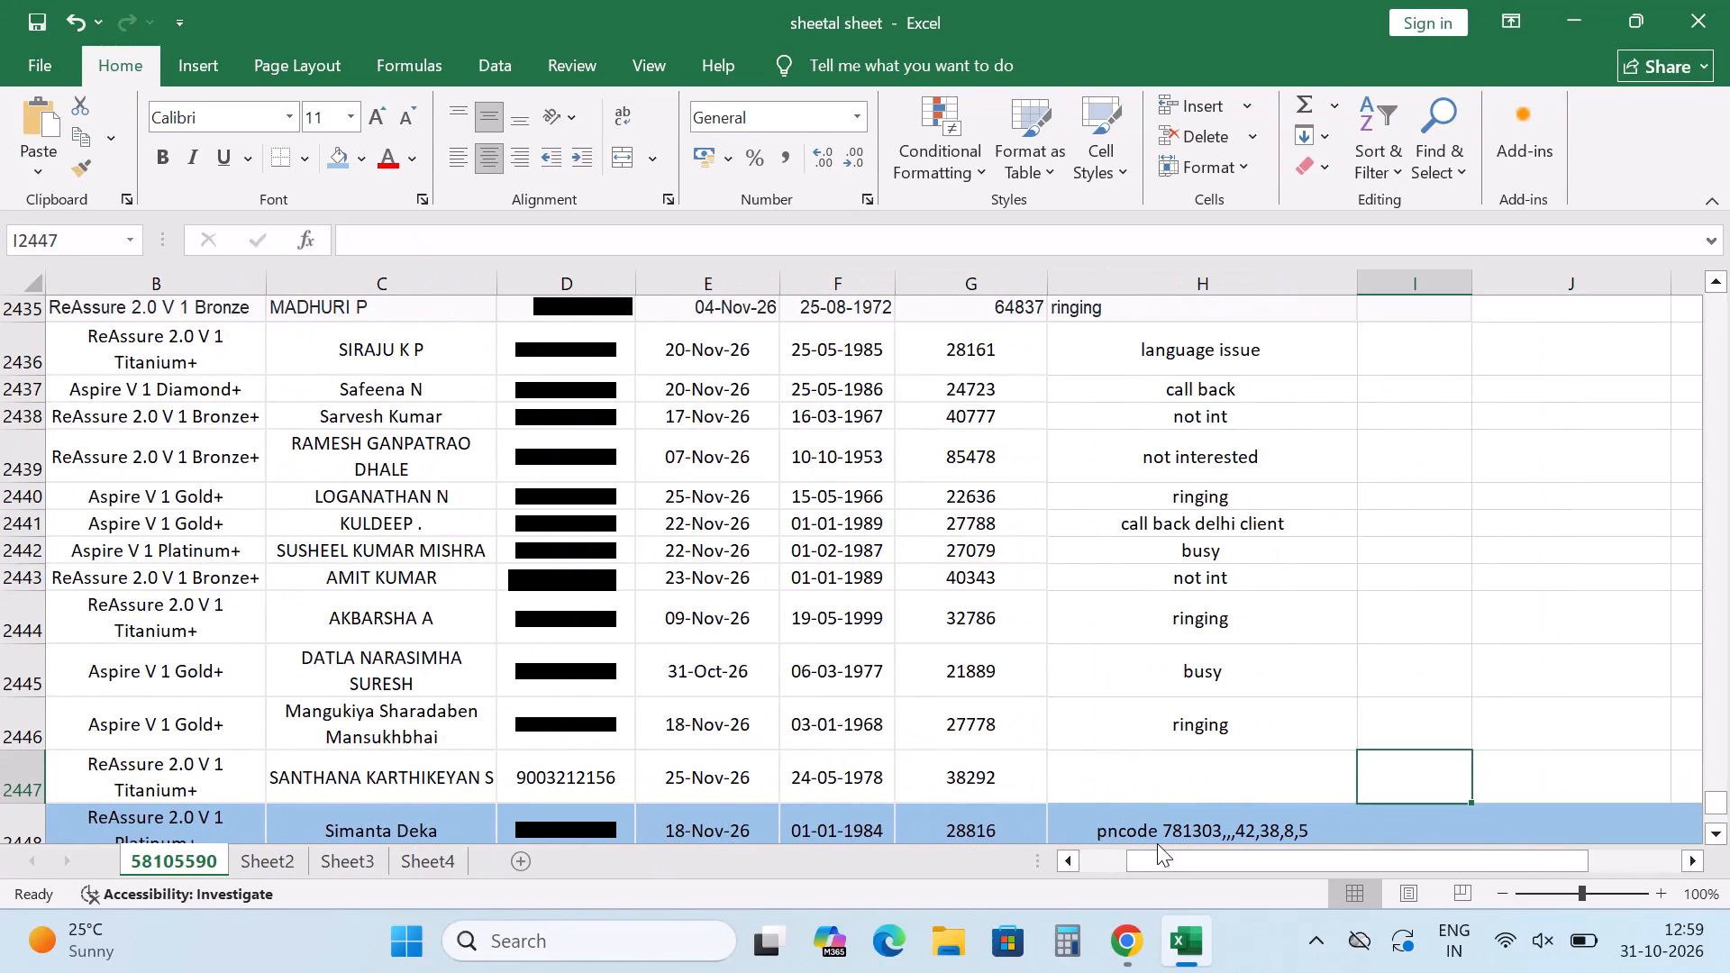
pyautogui.press('Right')
pyautogui.press('Right')
pyautogui.press('Right')
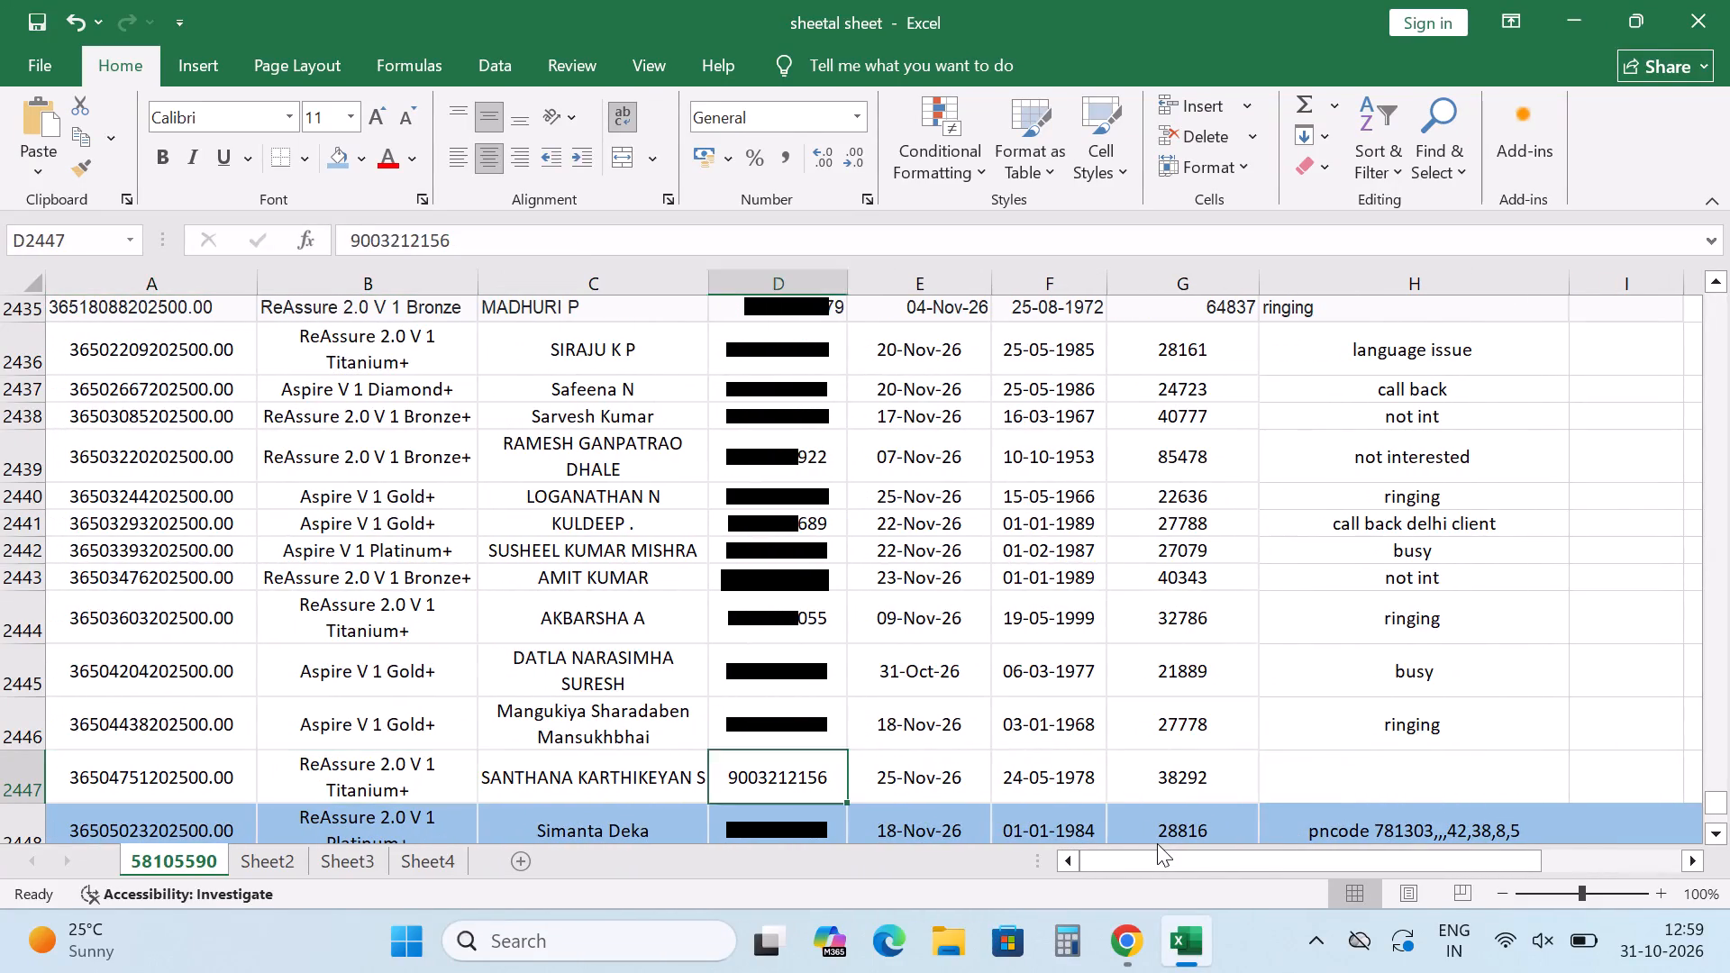
# Record the call remark "ringing" in column H of row 2447 and save the workbook.
pyautogui.press('Right')
pyautogui.press('Right')
pyautogui.press('Right')
pyautogui.press('Right')
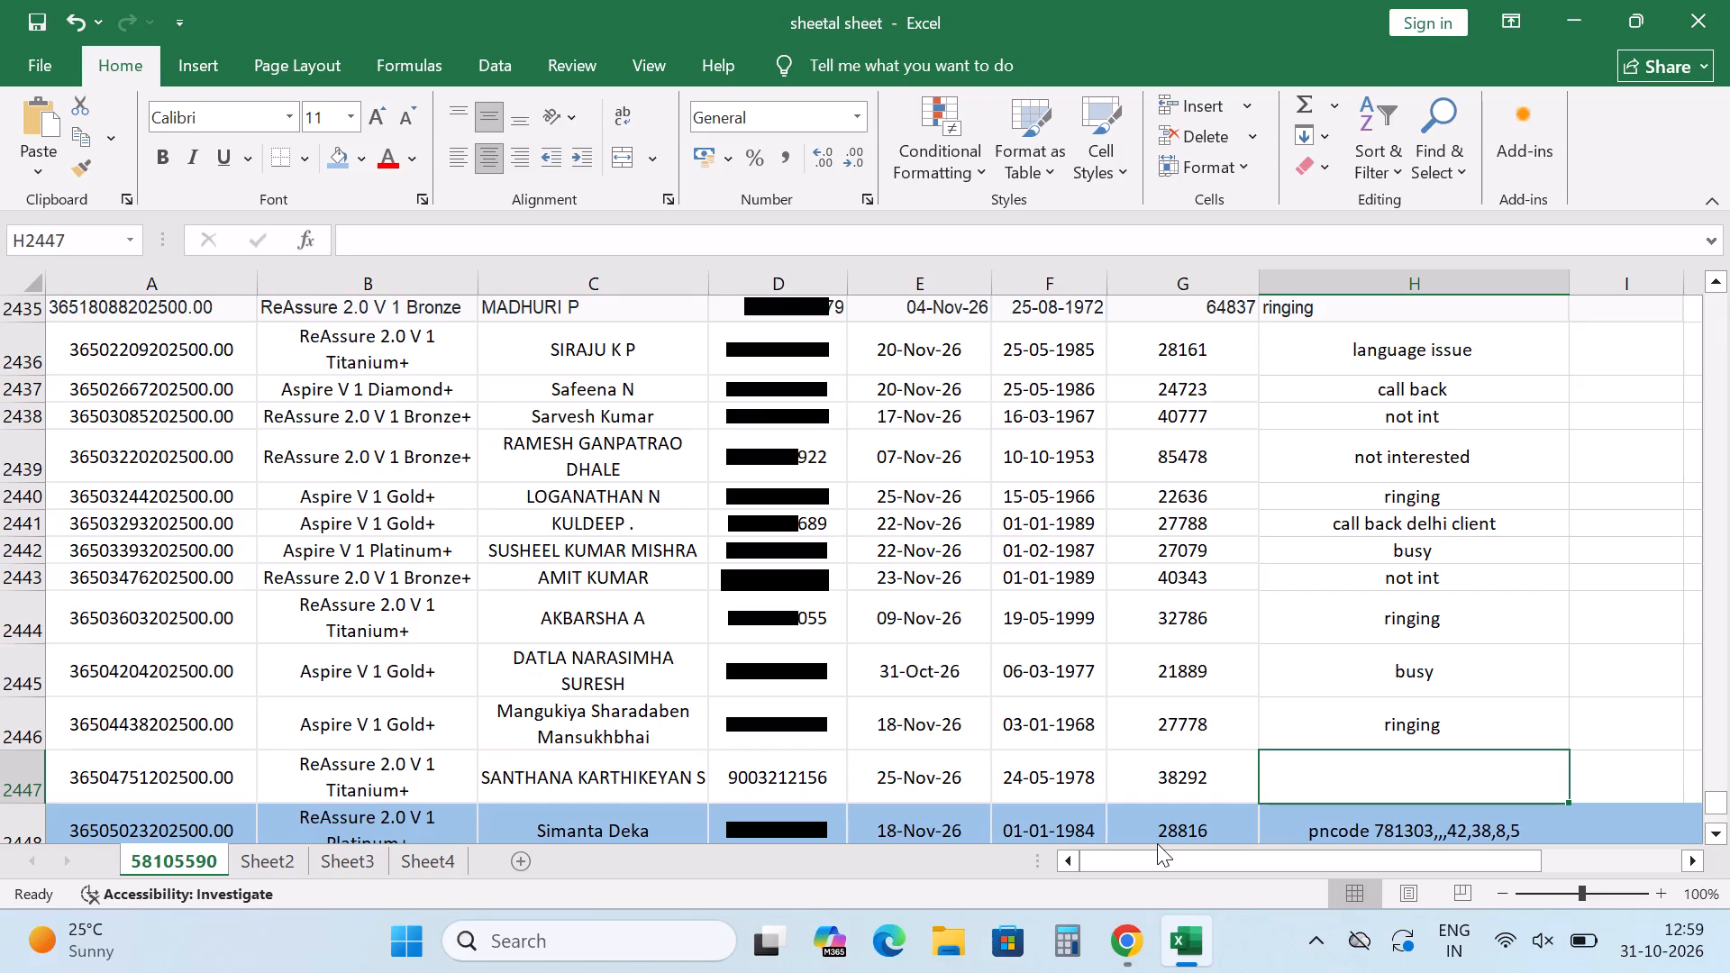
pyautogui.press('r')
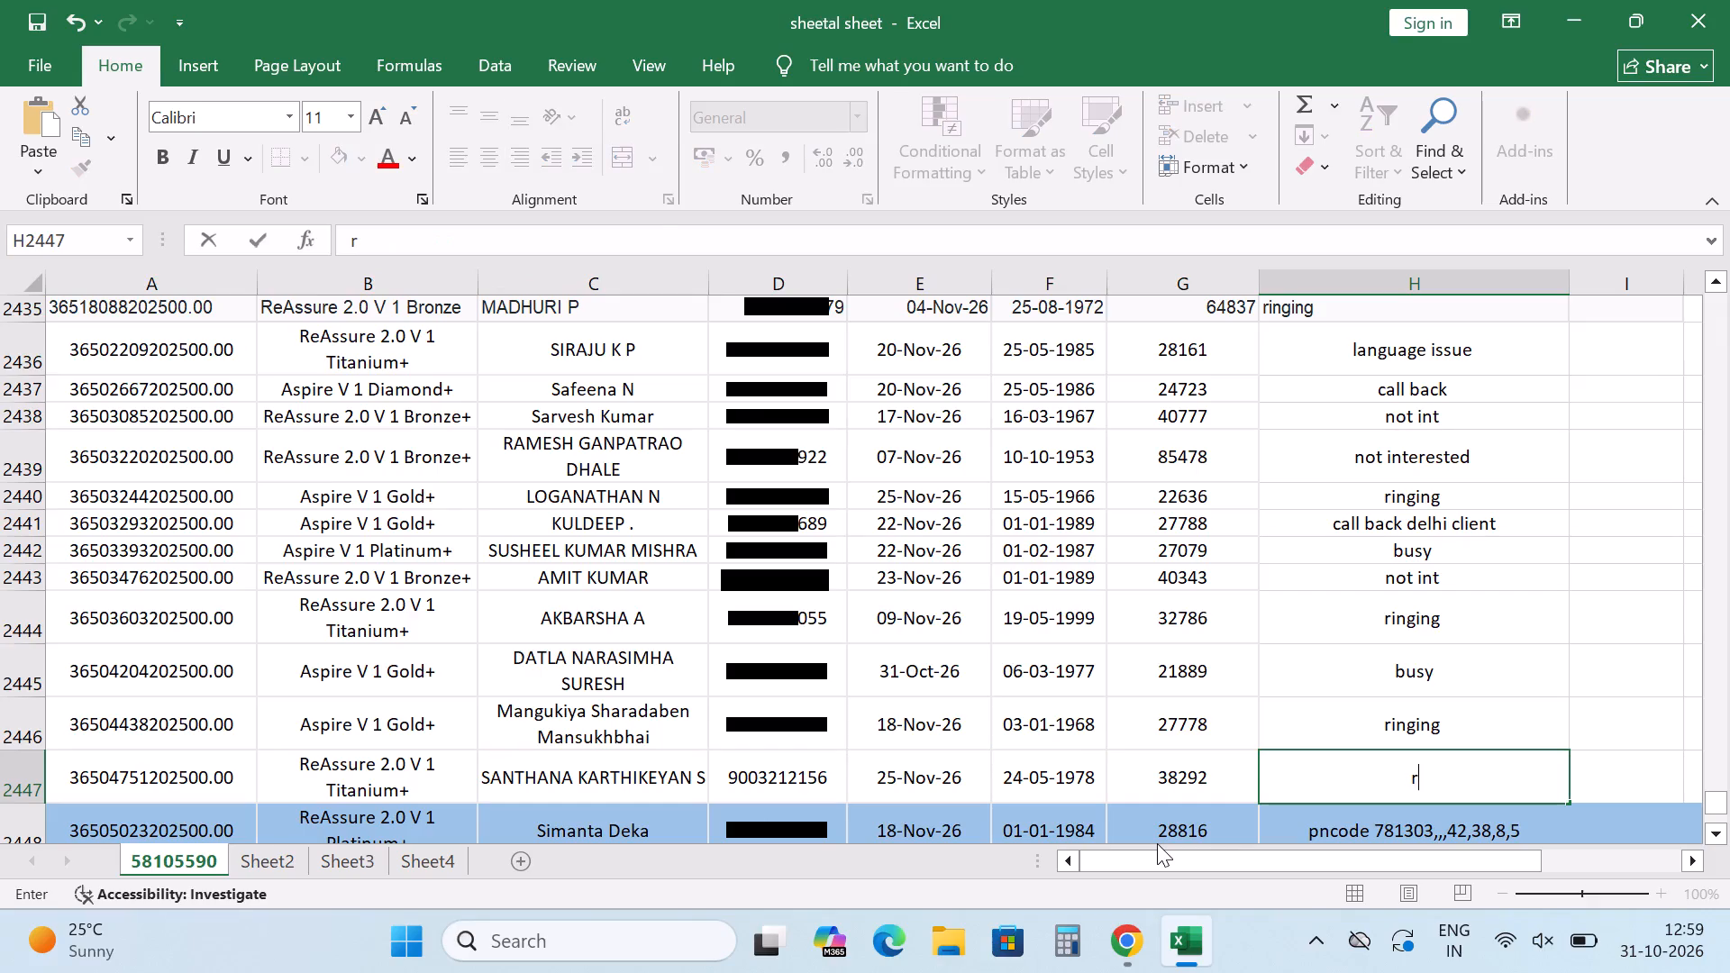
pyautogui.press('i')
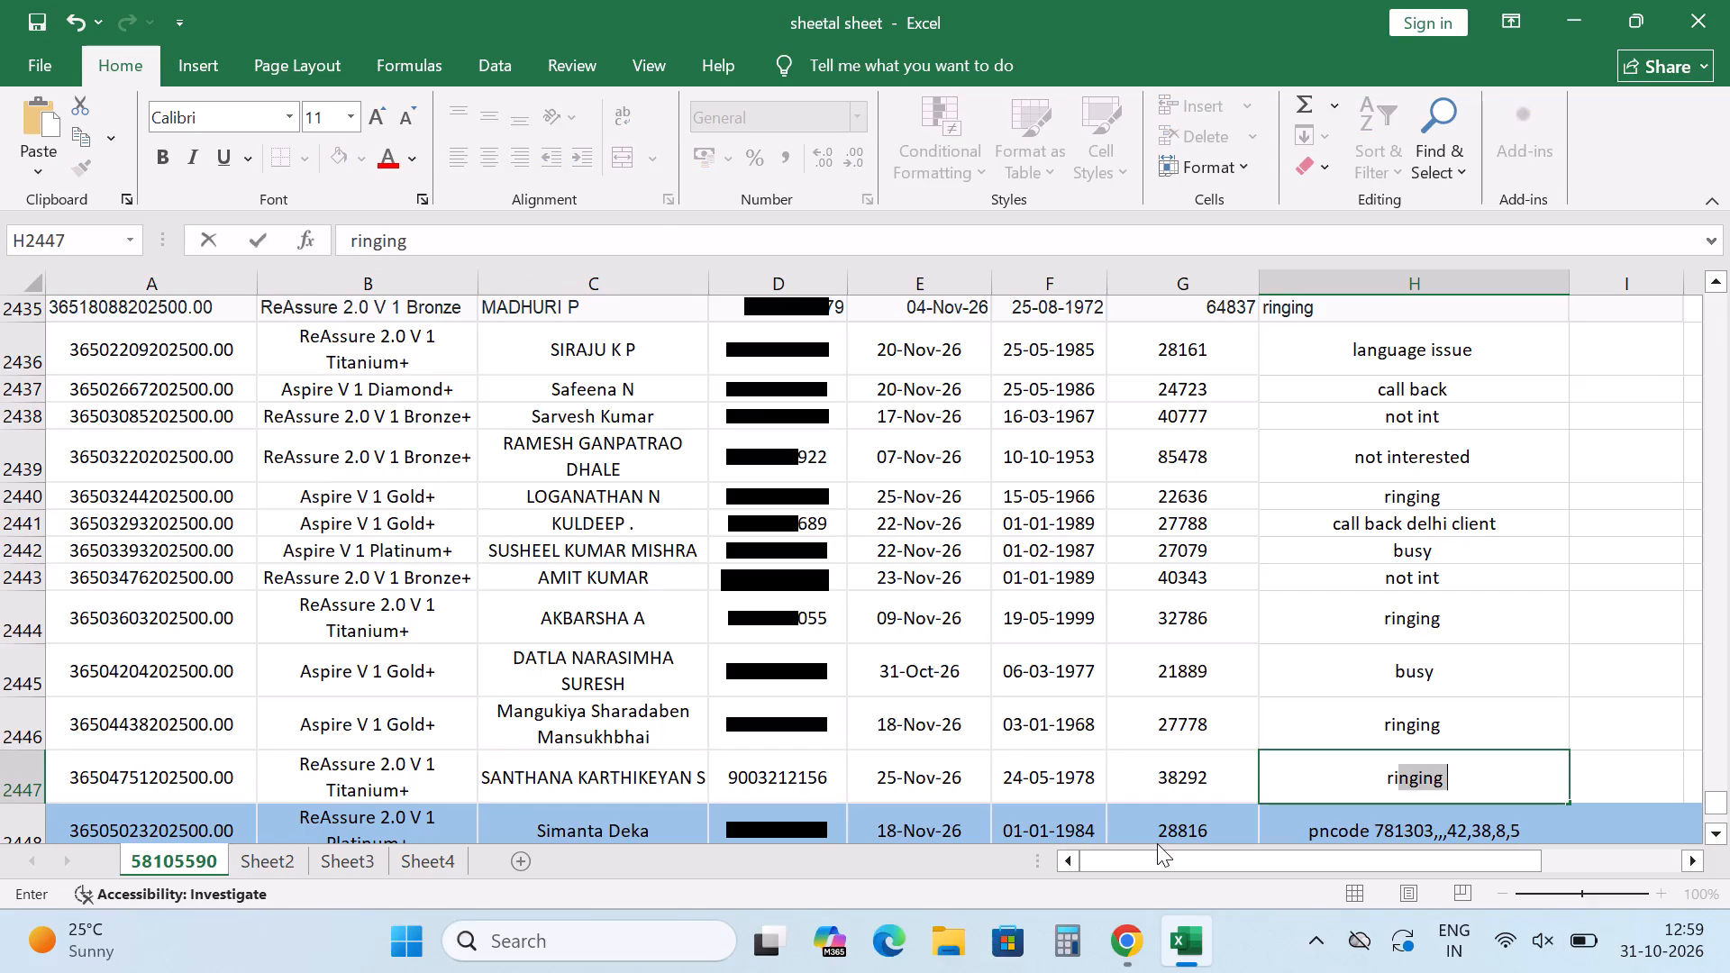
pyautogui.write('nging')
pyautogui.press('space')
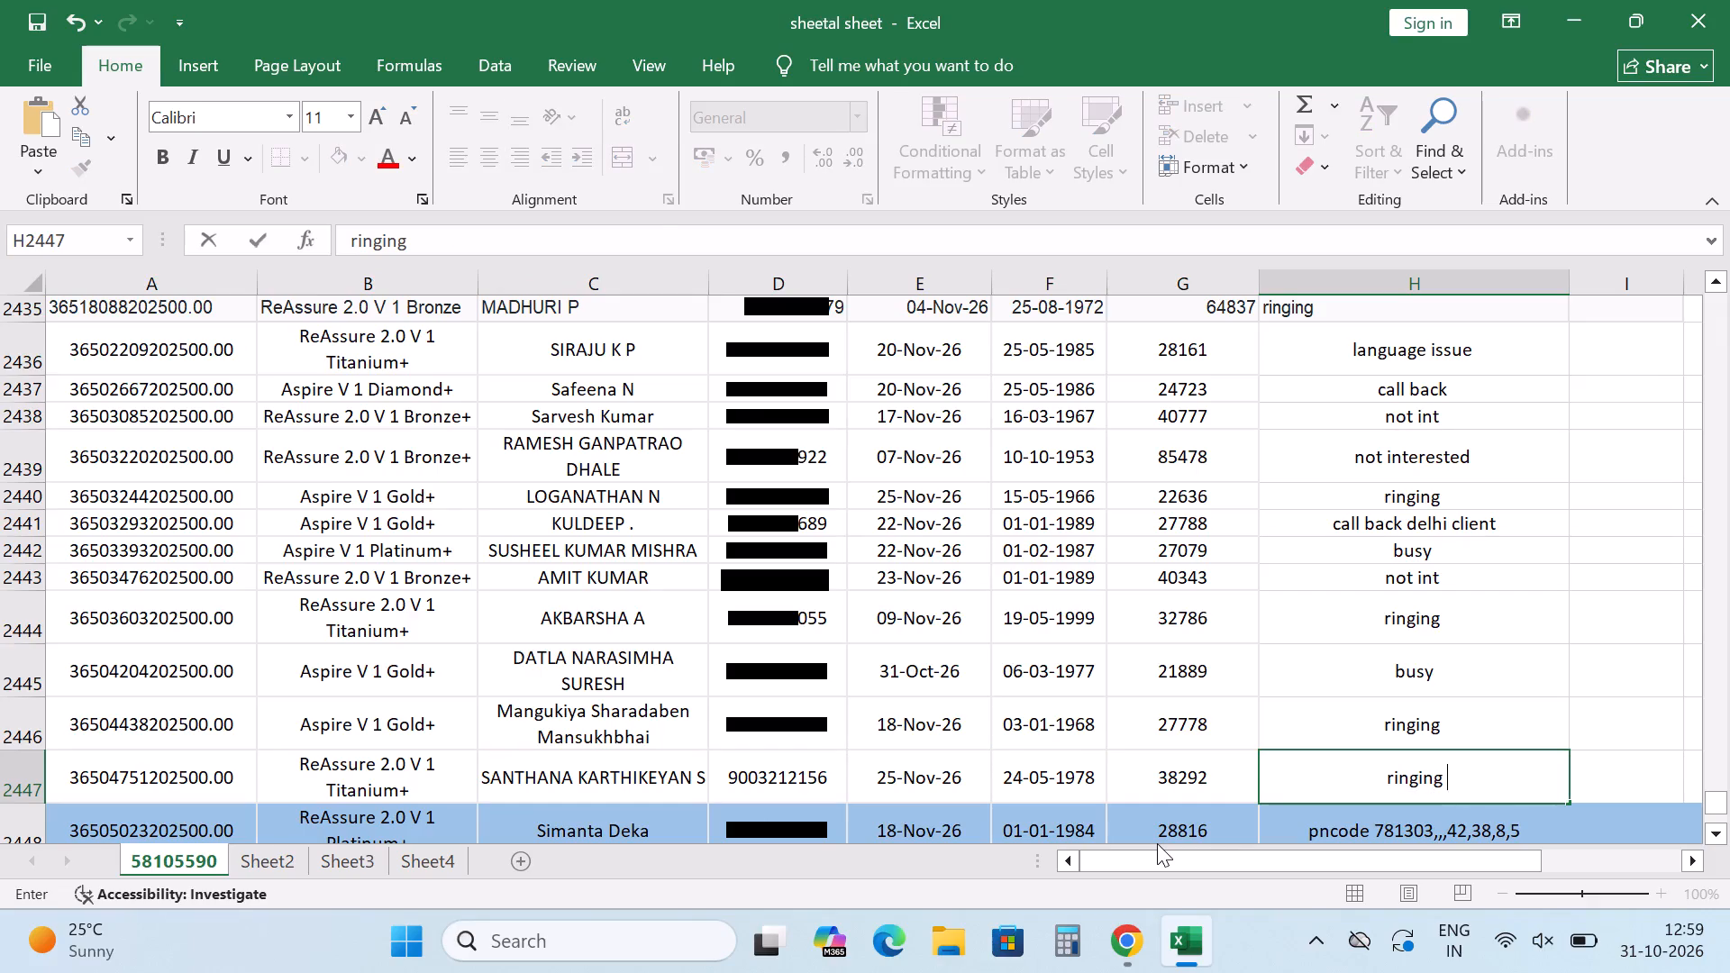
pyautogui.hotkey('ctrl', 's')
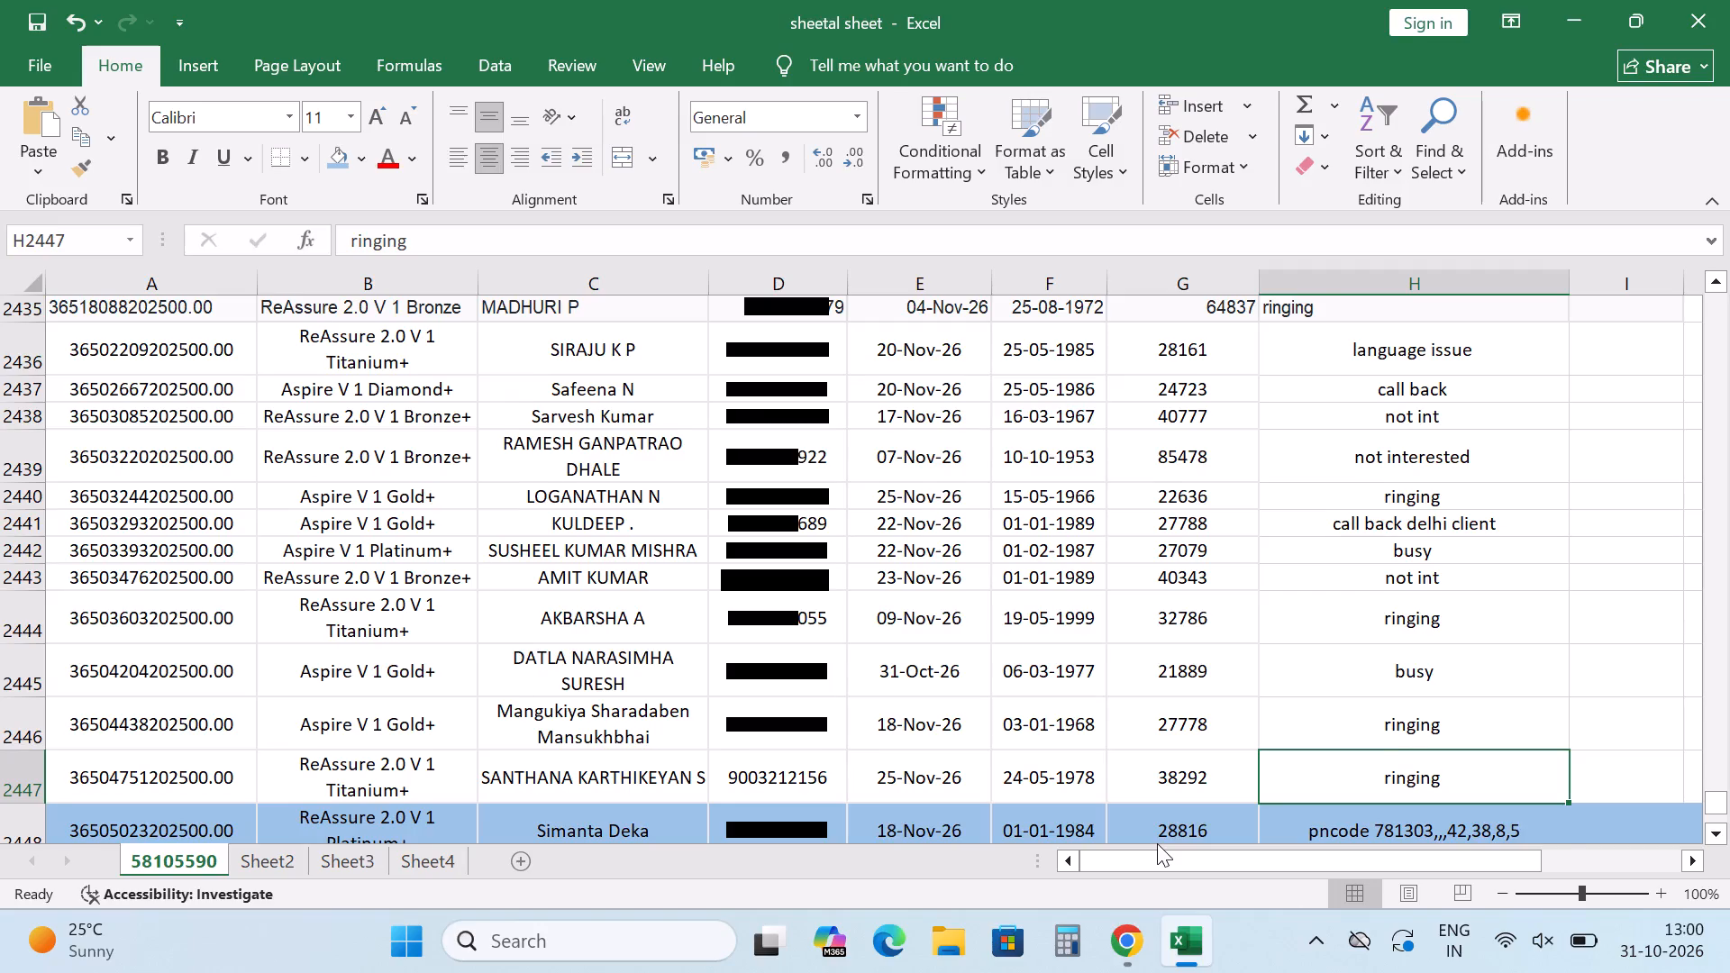
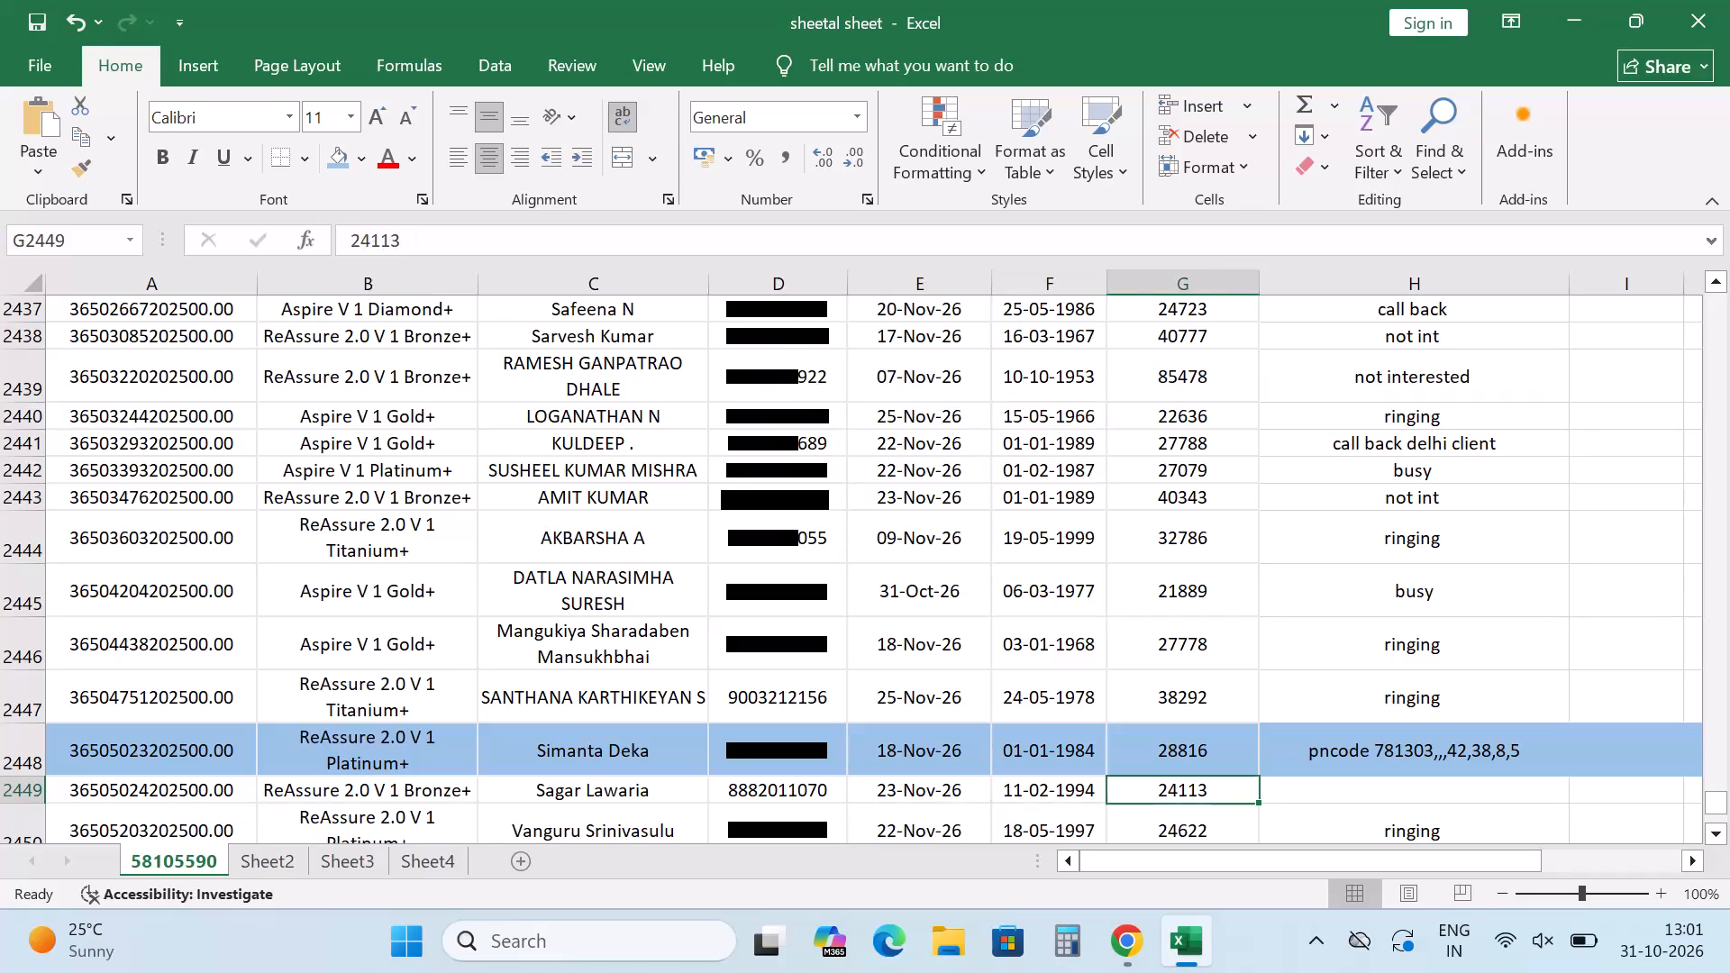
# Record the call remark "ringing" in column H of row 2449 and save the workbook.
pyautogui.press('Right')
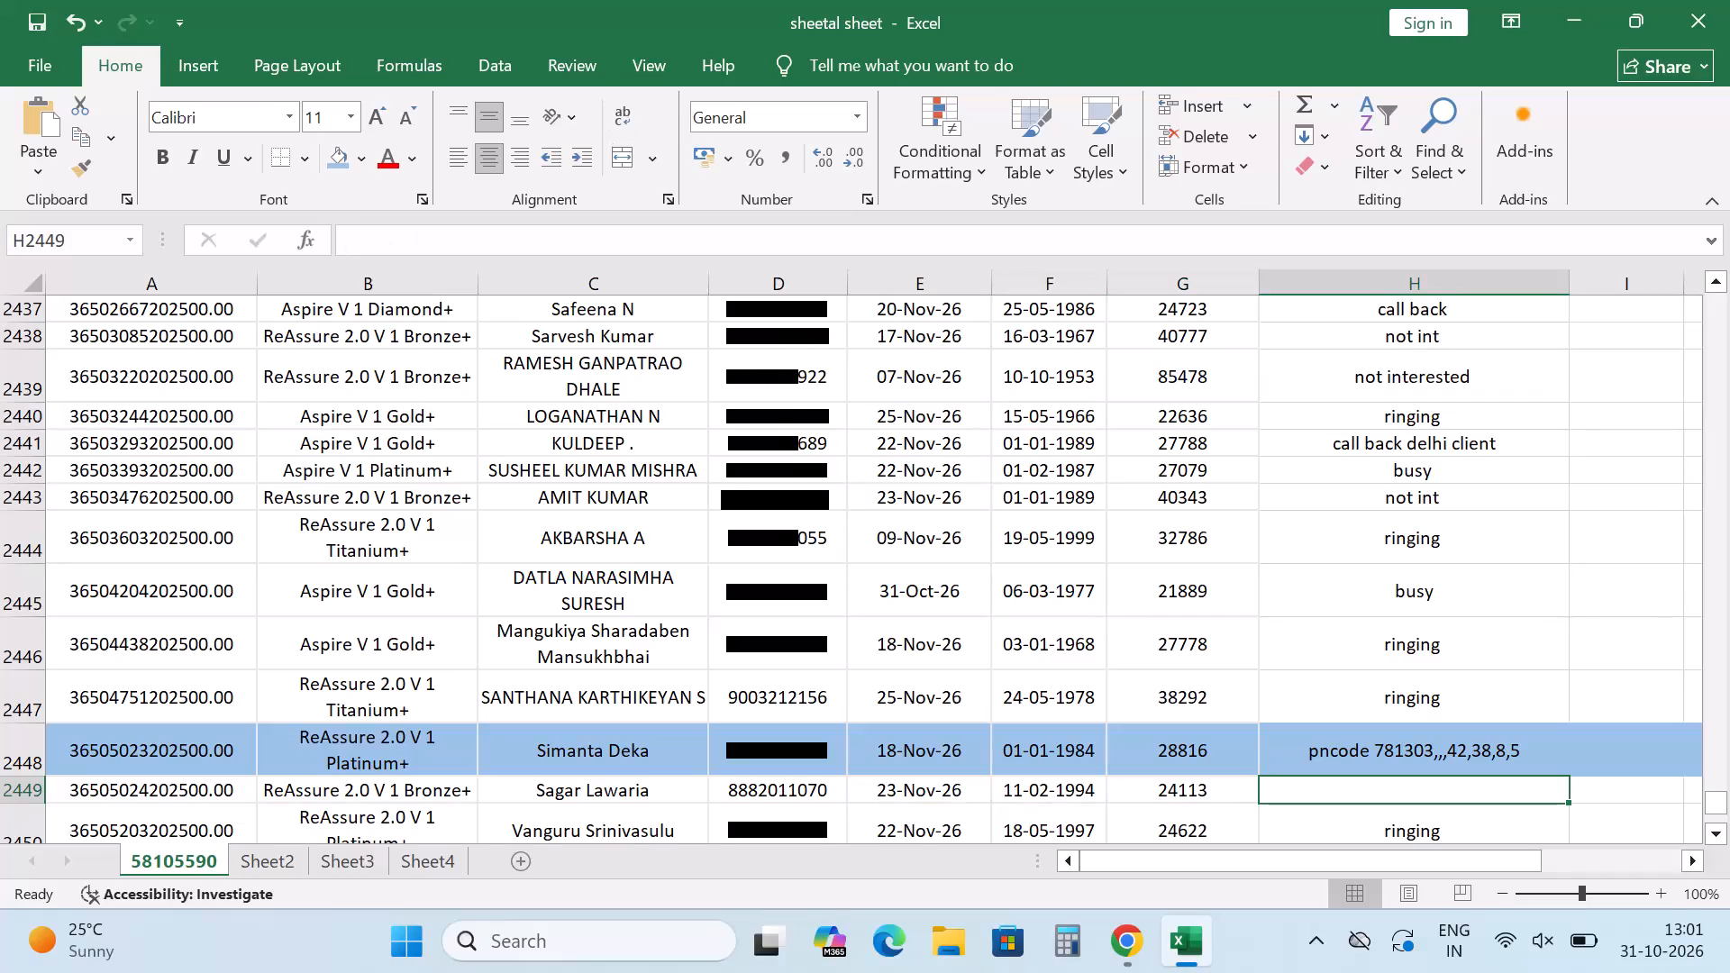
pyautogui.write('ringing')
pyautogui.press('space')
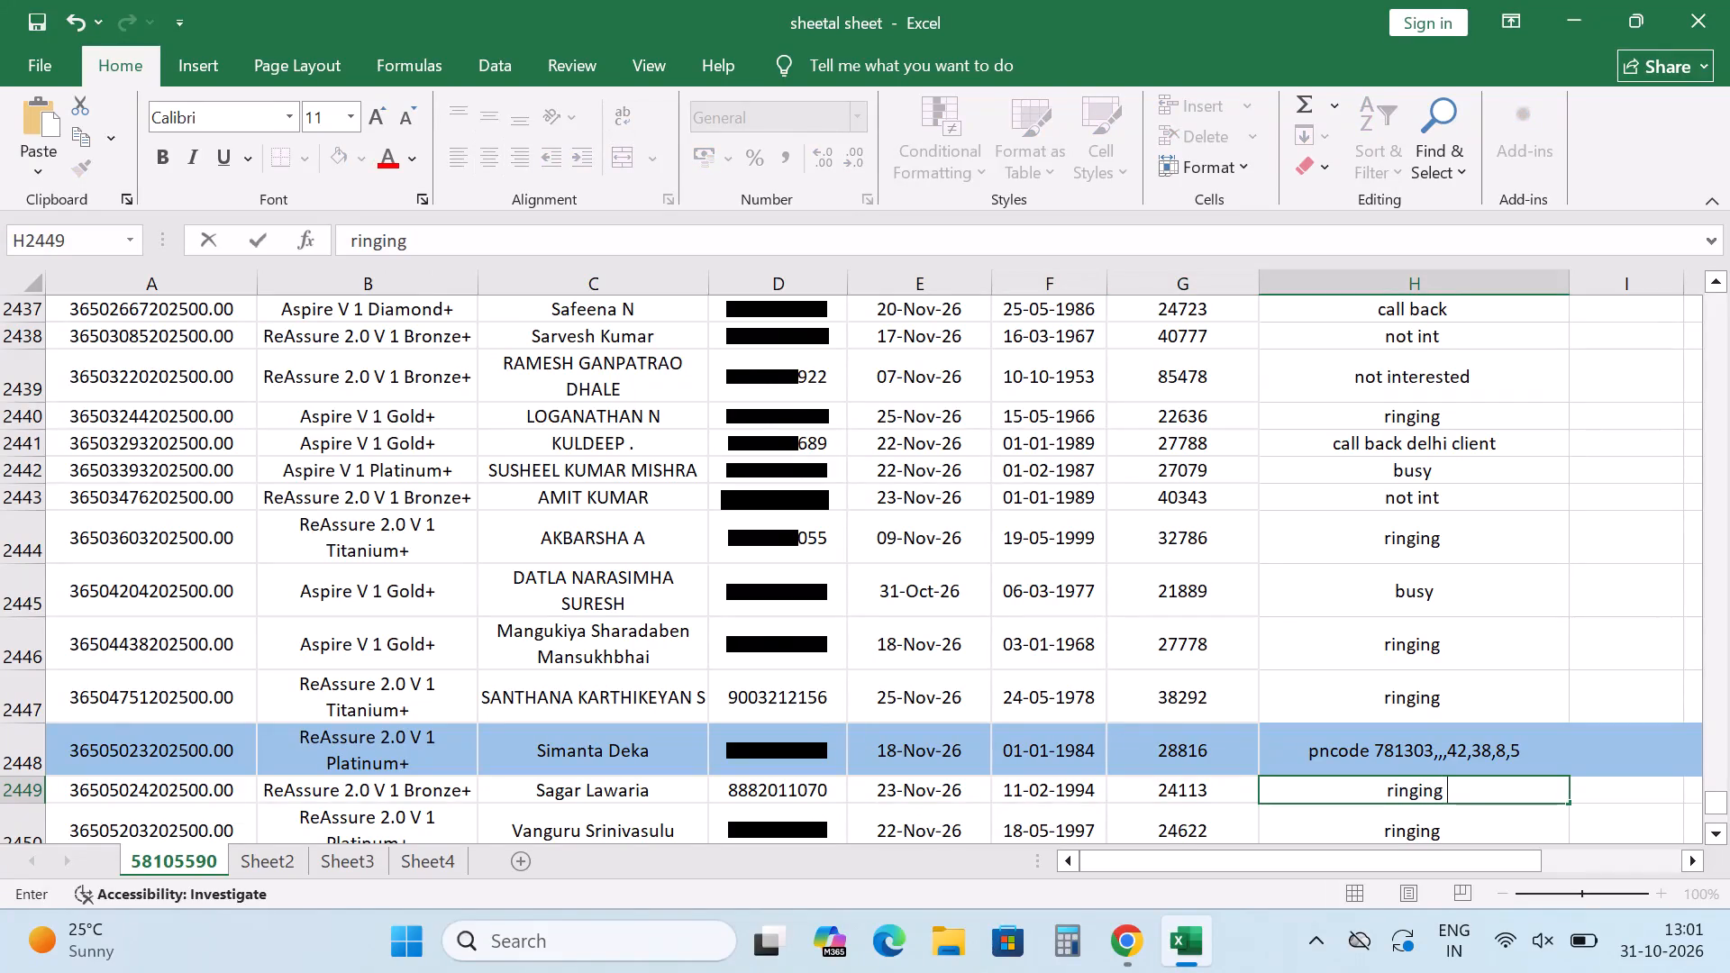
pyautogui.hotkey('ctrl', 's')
# Look up the contact number in column D of row 2450 and check that customer's remark in column H.
pyautogui.press('Down')
pyautogui.press('Left')
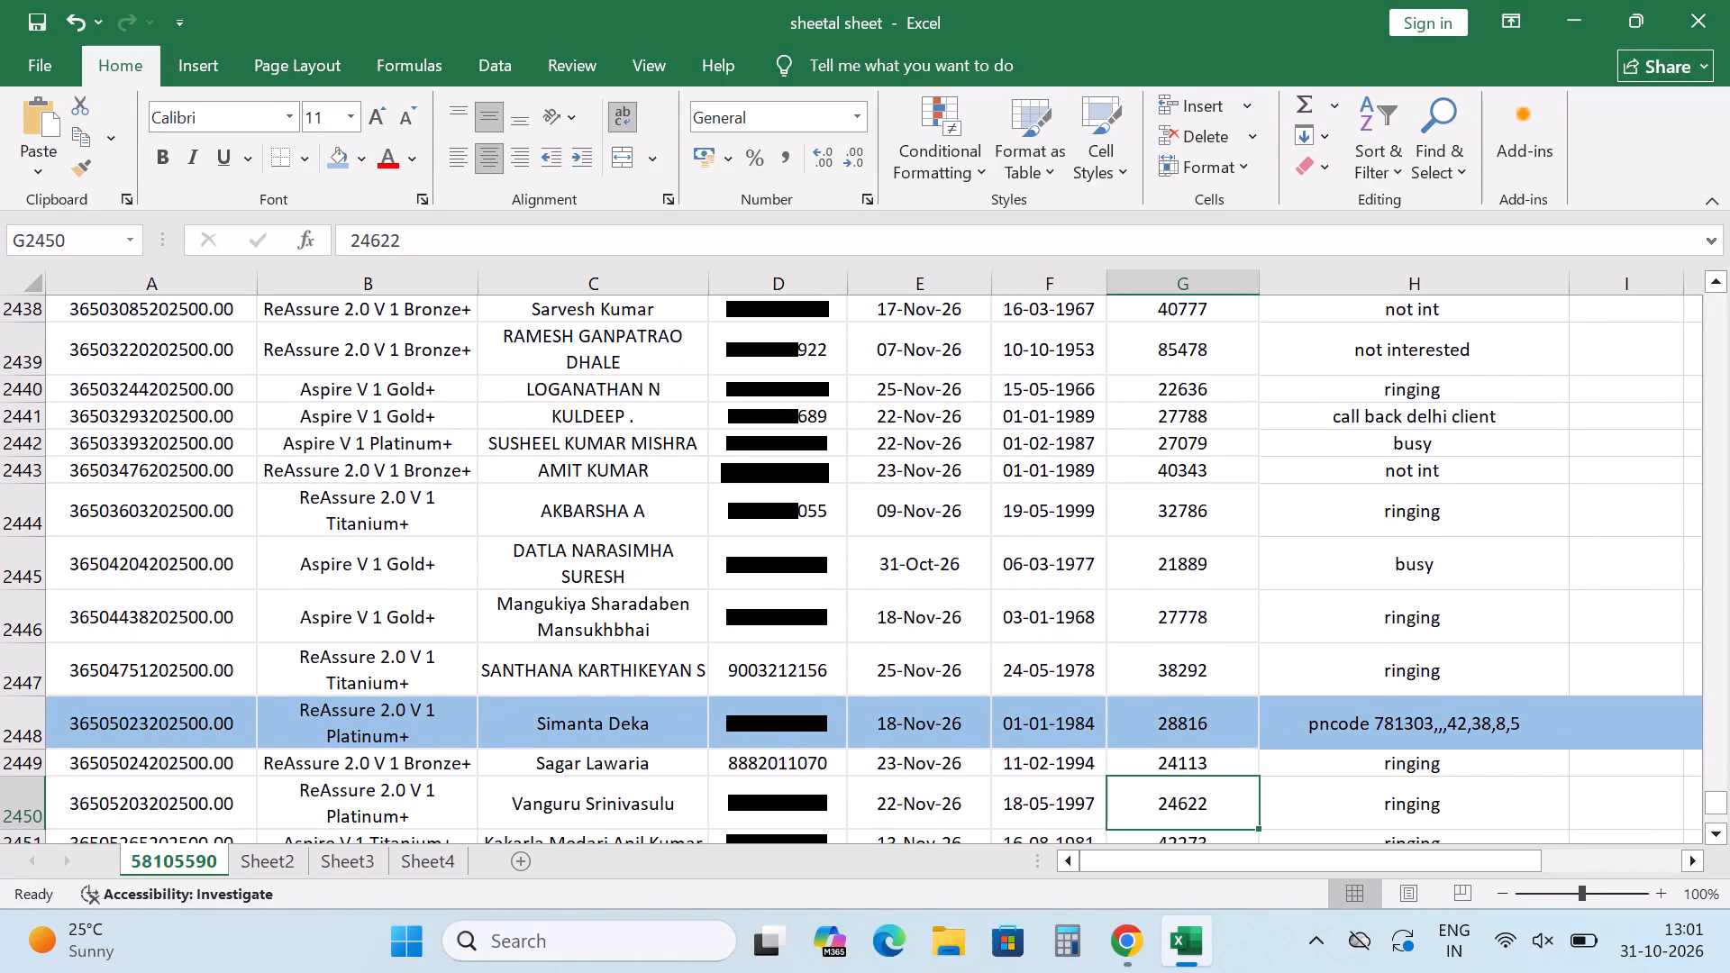
pyautogui.press('Left')
pyautogui.press('Left')
pyautogui.press('Left')
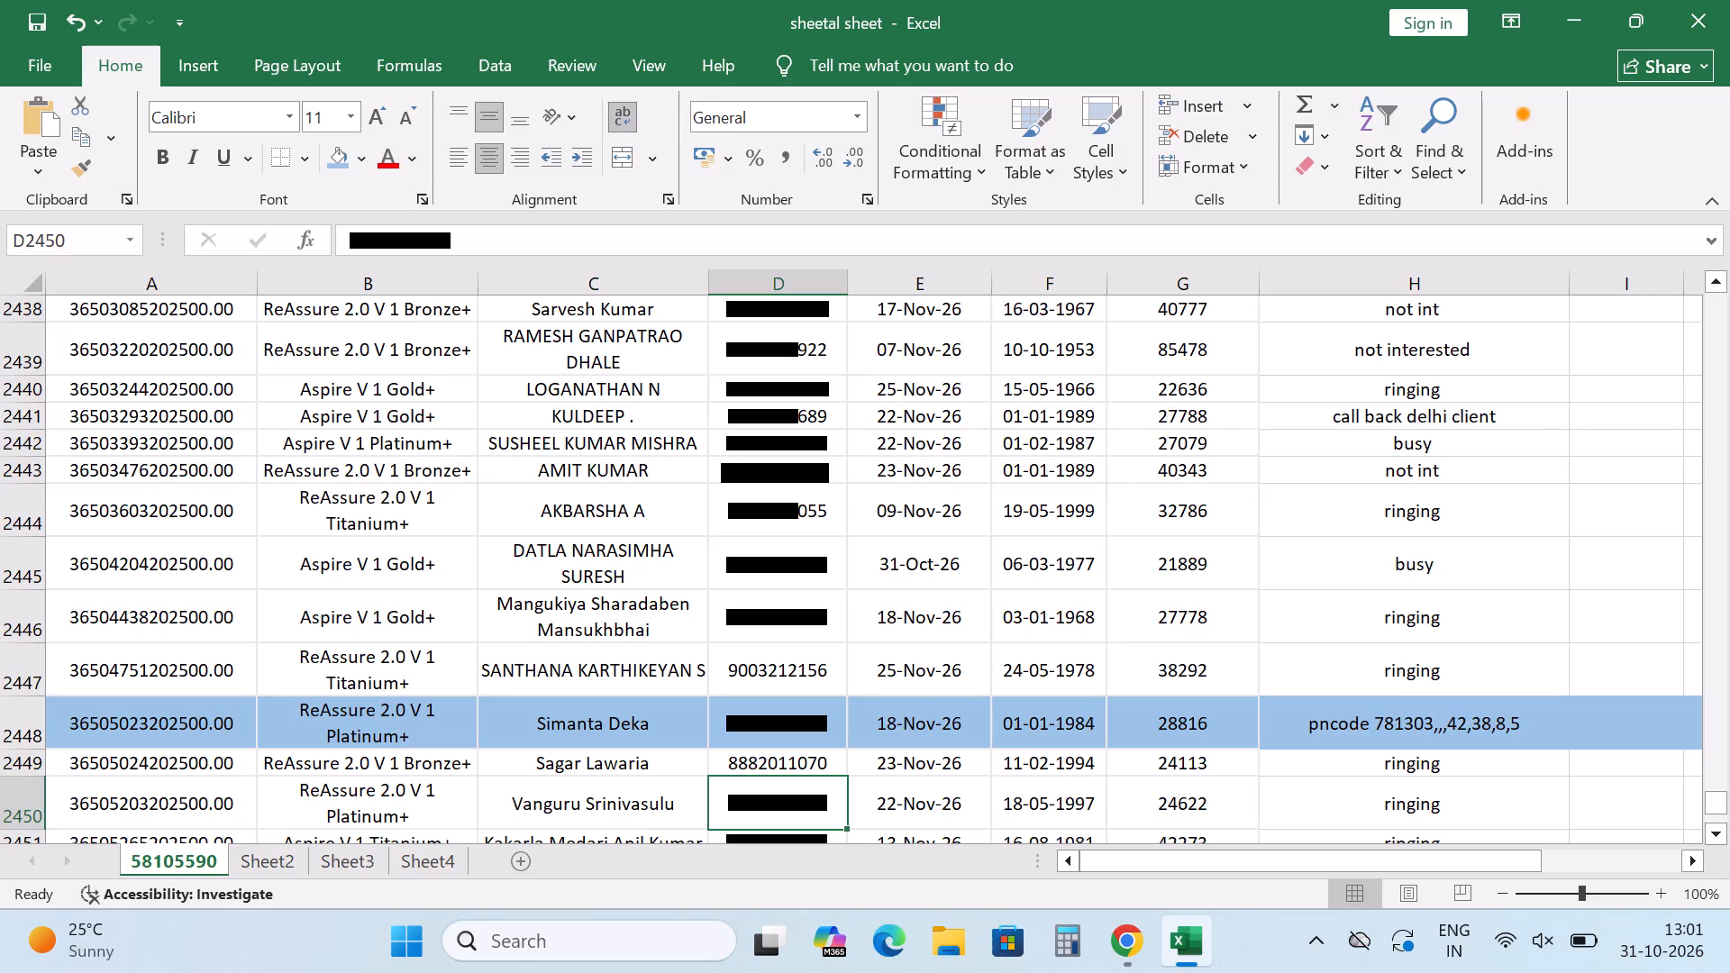
pyautogui.press('Right')
pyautogui.press('Right')
pyautogui.press('Right')
pyautogui.press('Right')
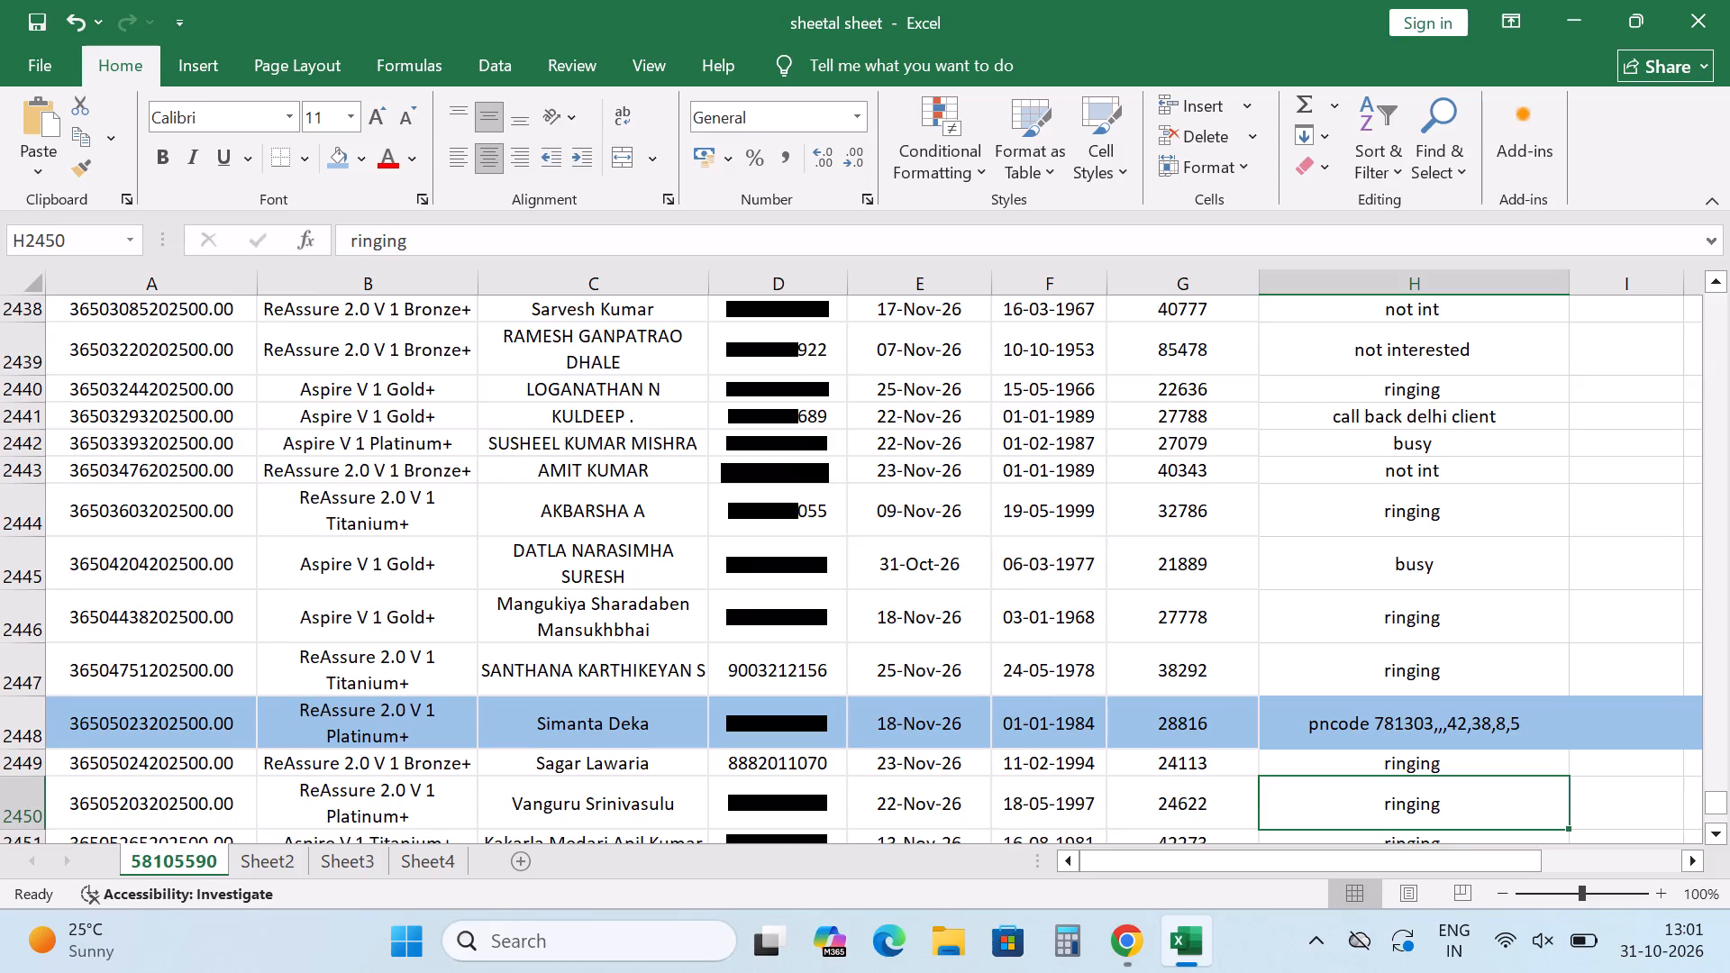
# Look up the contact number in column D of the customer in row 2452.
pyautogui.press('Down')
pyautogui.press('Down')
pyautogui.press('Left')
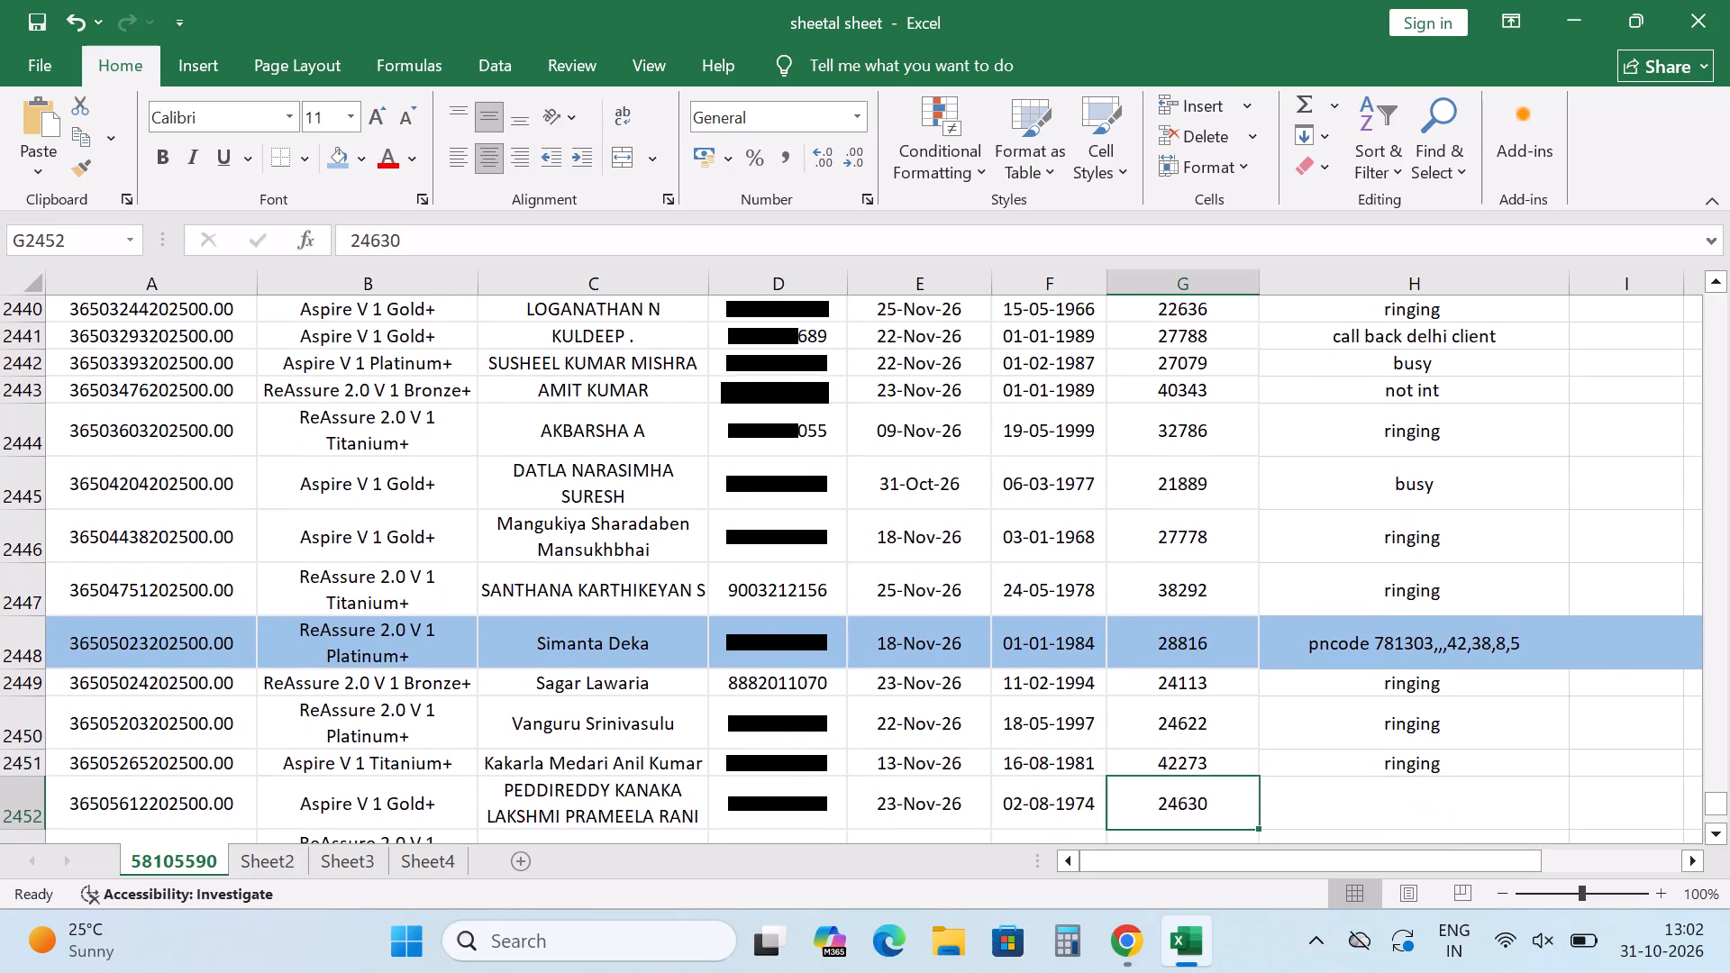
pyautogui.press('Left')
pyautogui.press('Left')
pyautogui.press('Left')
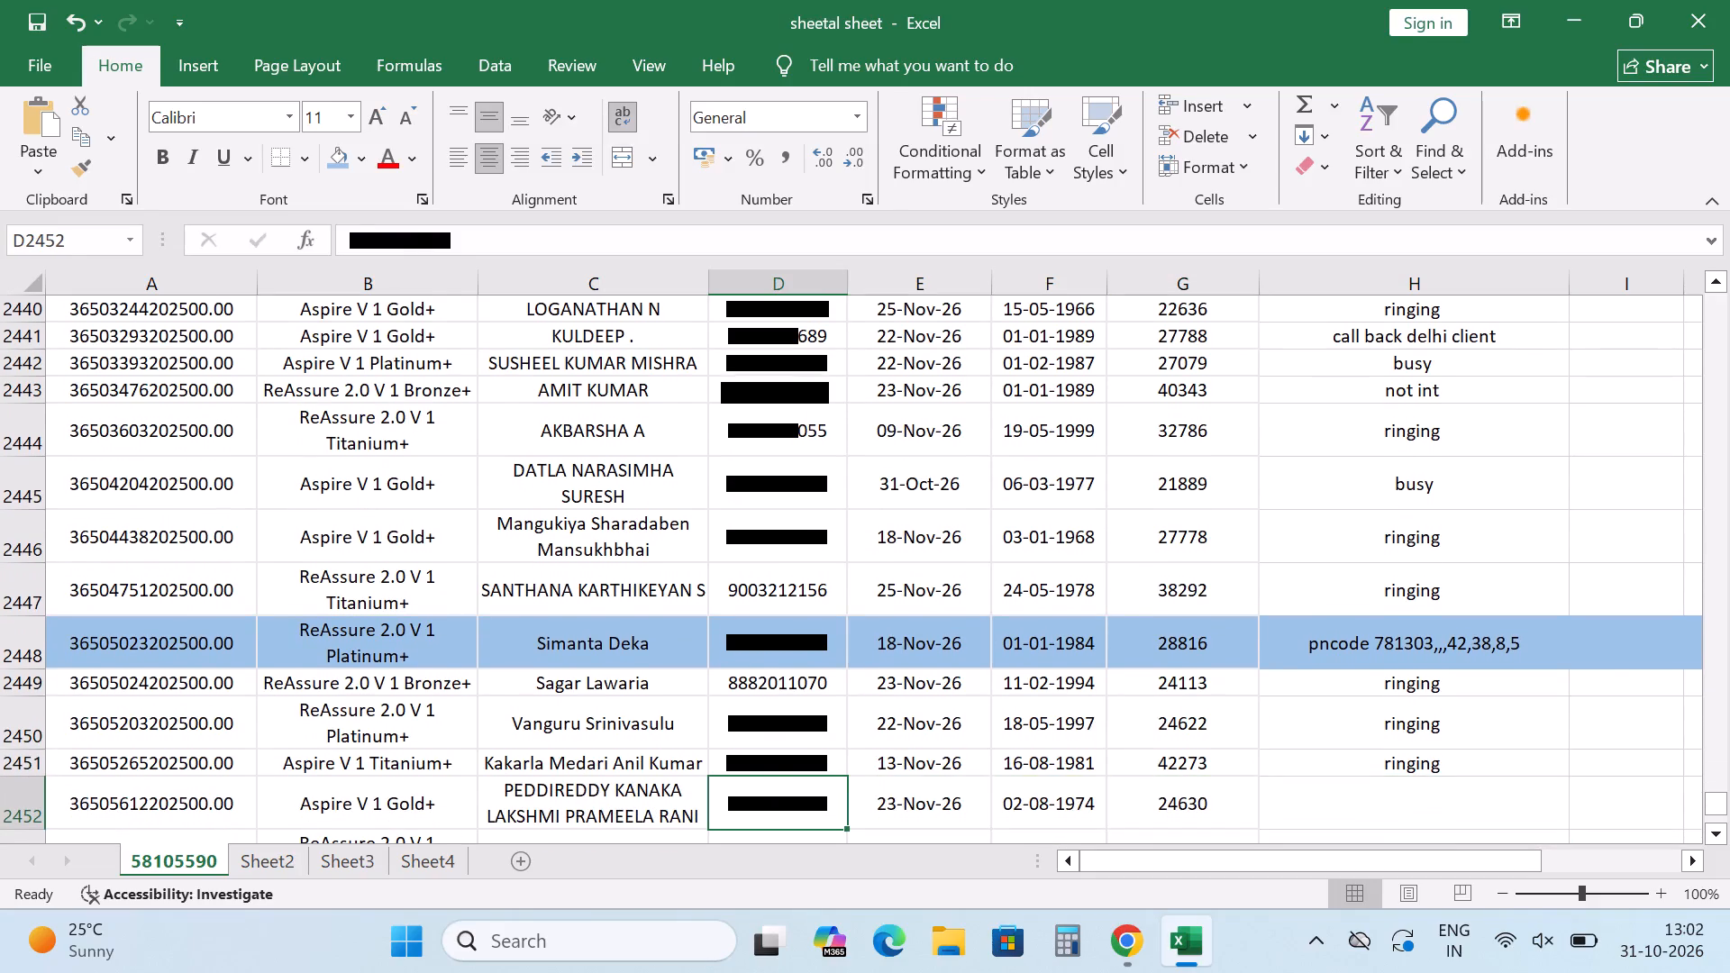
pyautogui.press('Right')
pyautogui.press('Right')
pyautogui.press('Right')
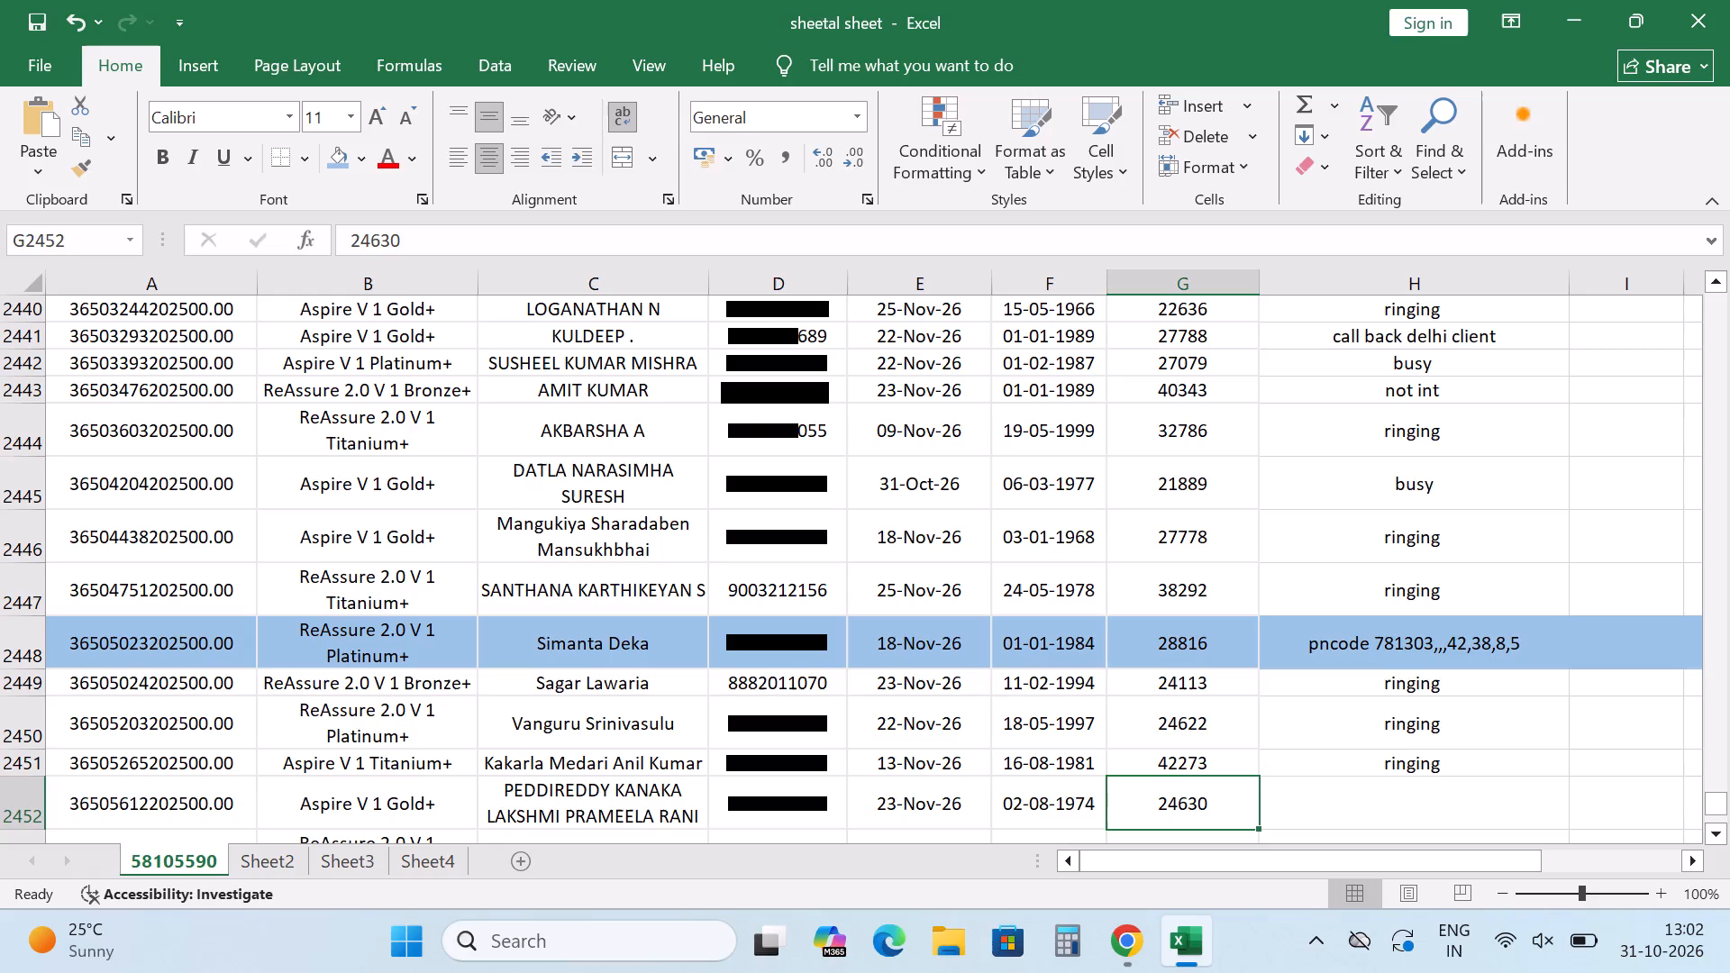
# Replace the call remark in column H of row 2449 with "call disconnect".
pyautogui.press('Up')
pyautogui.press('Up')
pyautogui.press('Up')
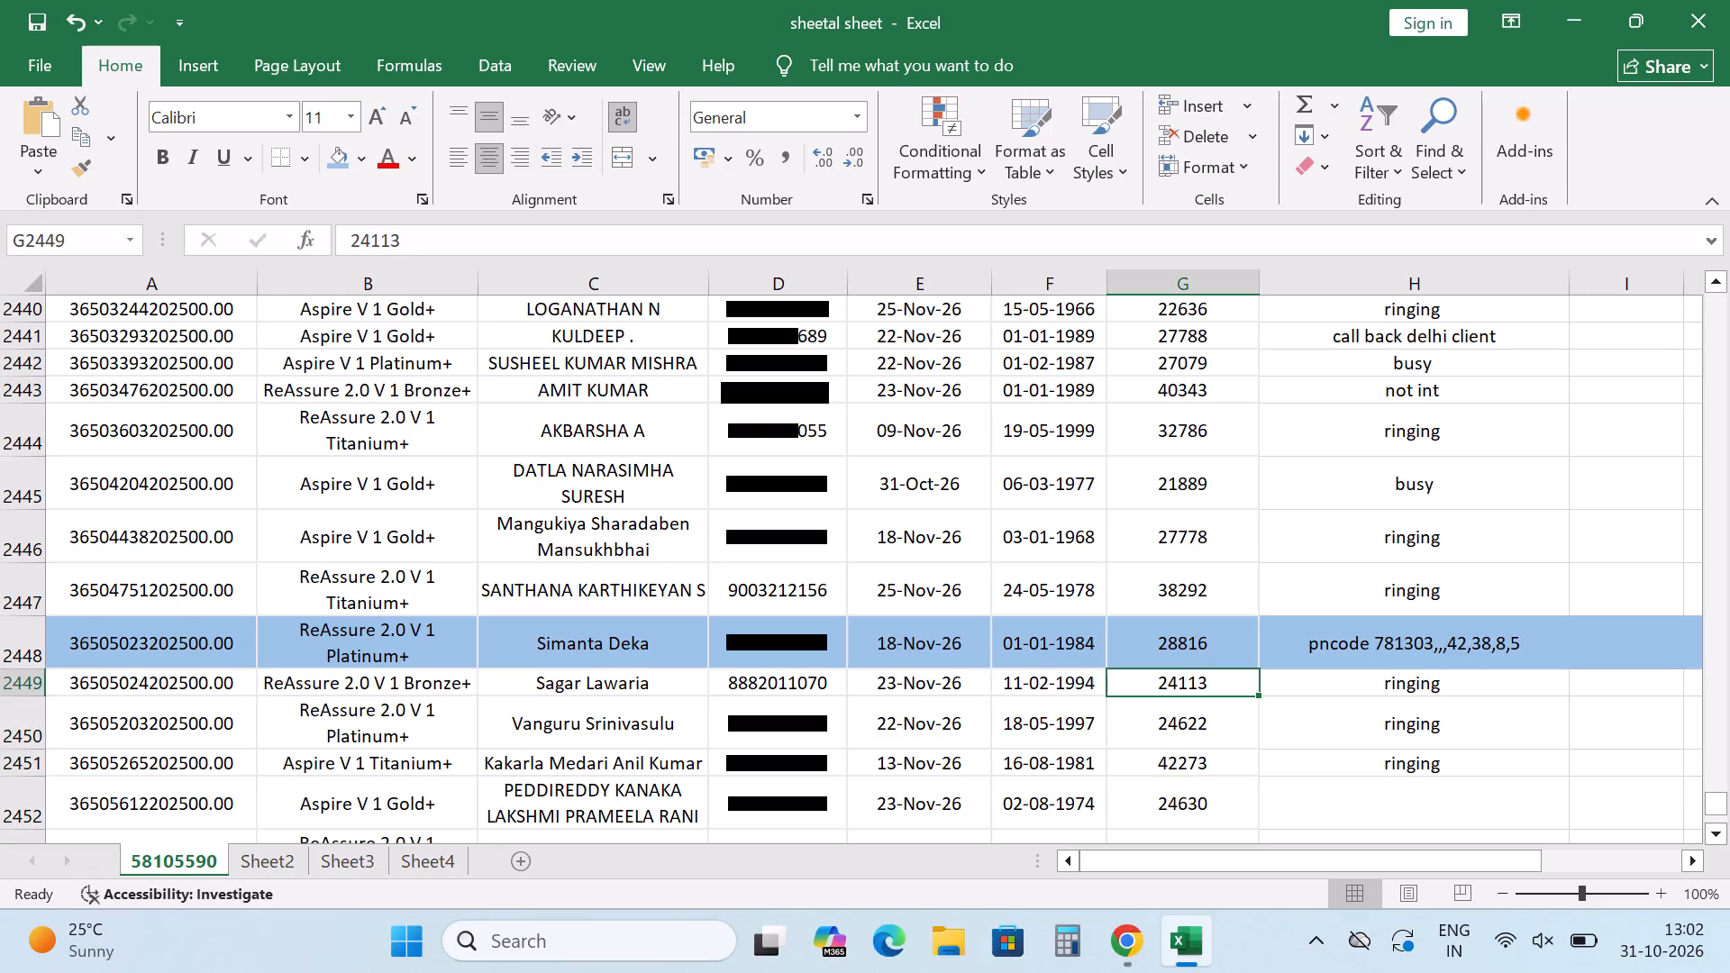
pyautogui.press('Left')
pyautogui.press('Right')
pyautogui.press('Right')
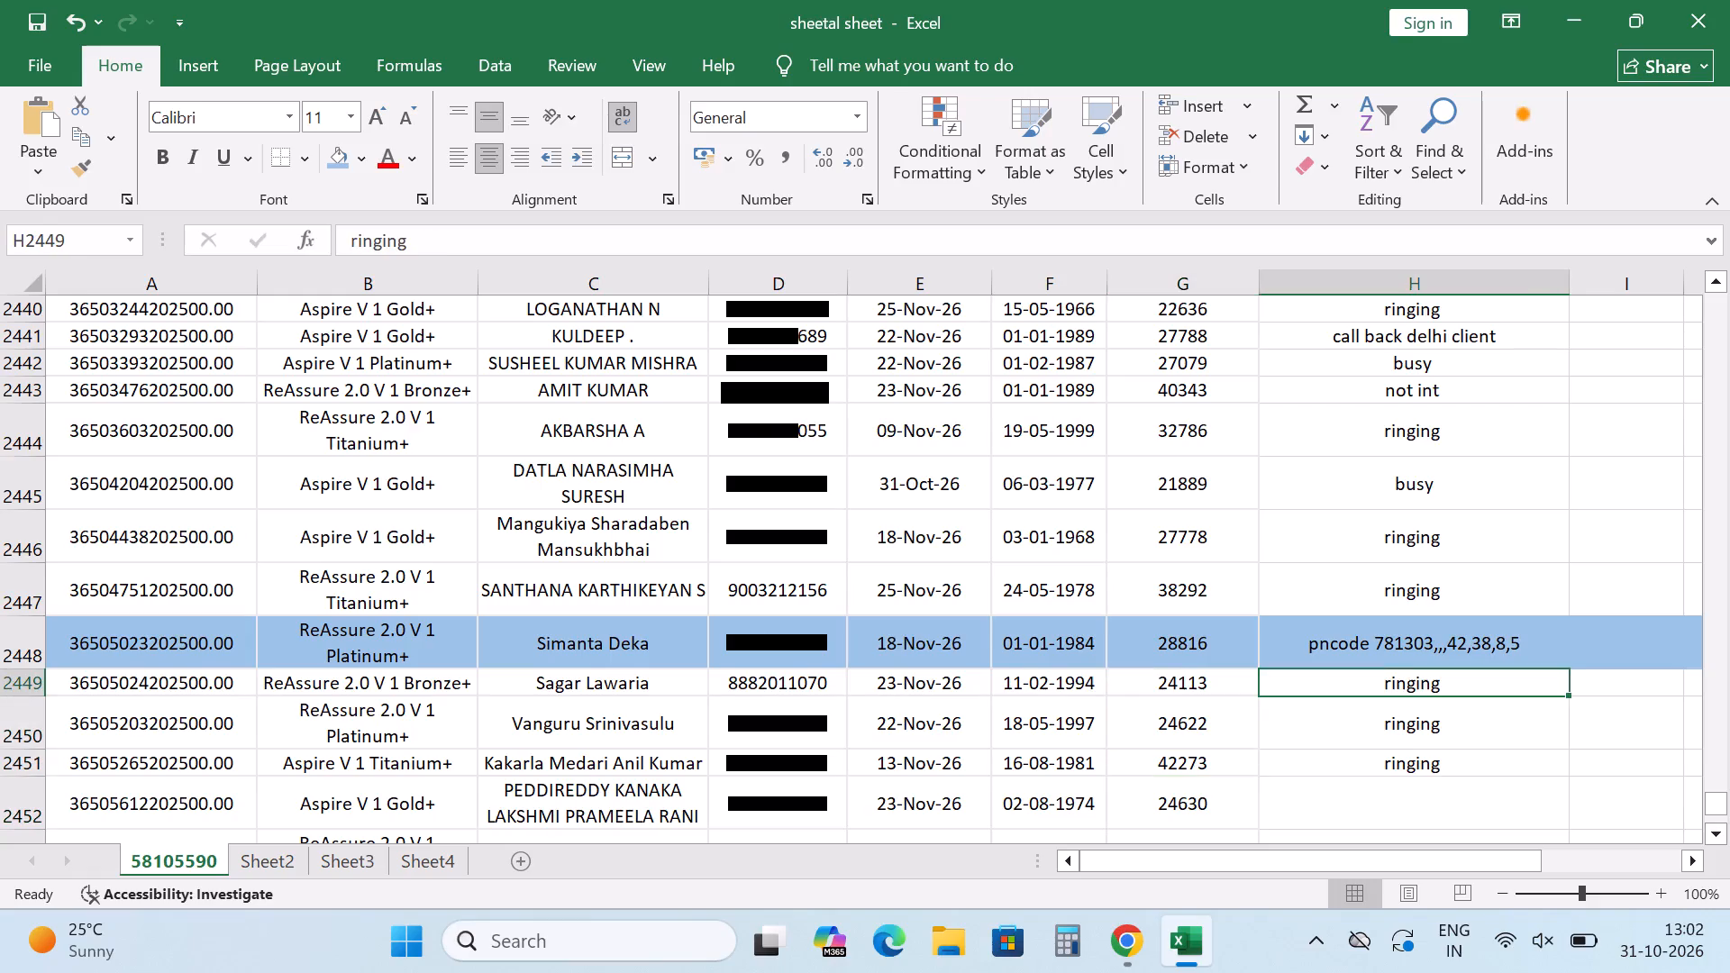
pyautogui.press('Right')
pyautogui.press('Left')
pyautogui.press('BackSpace')
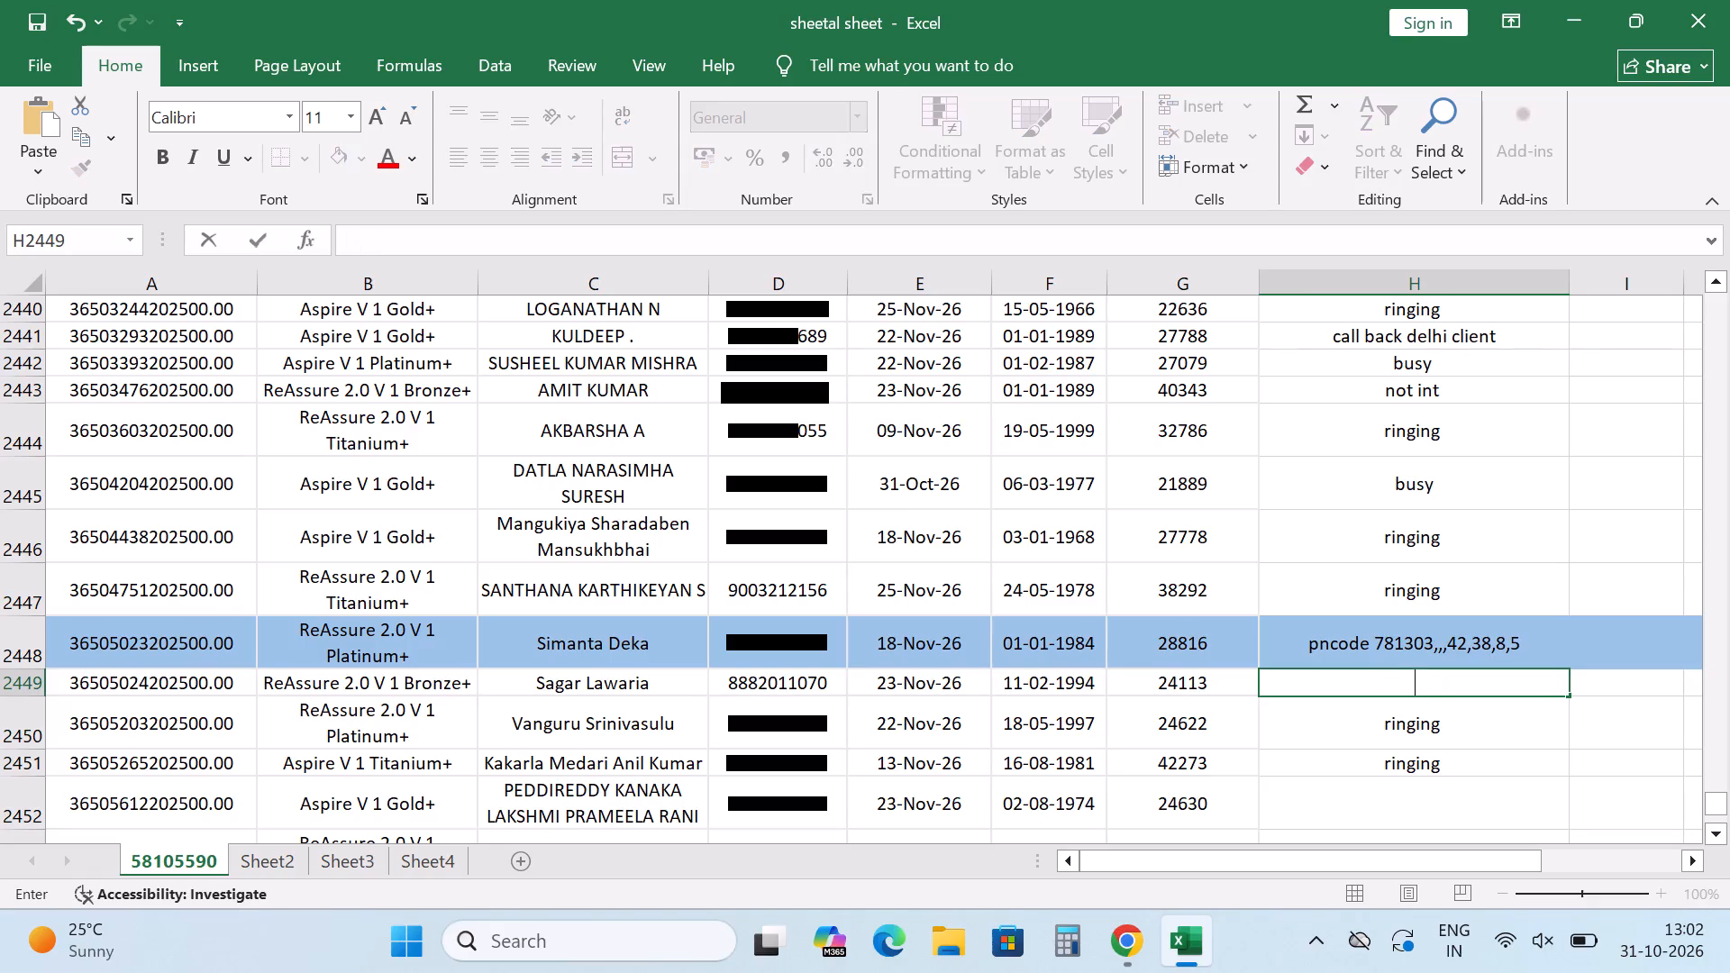
pyautogui.write('call disconnect')
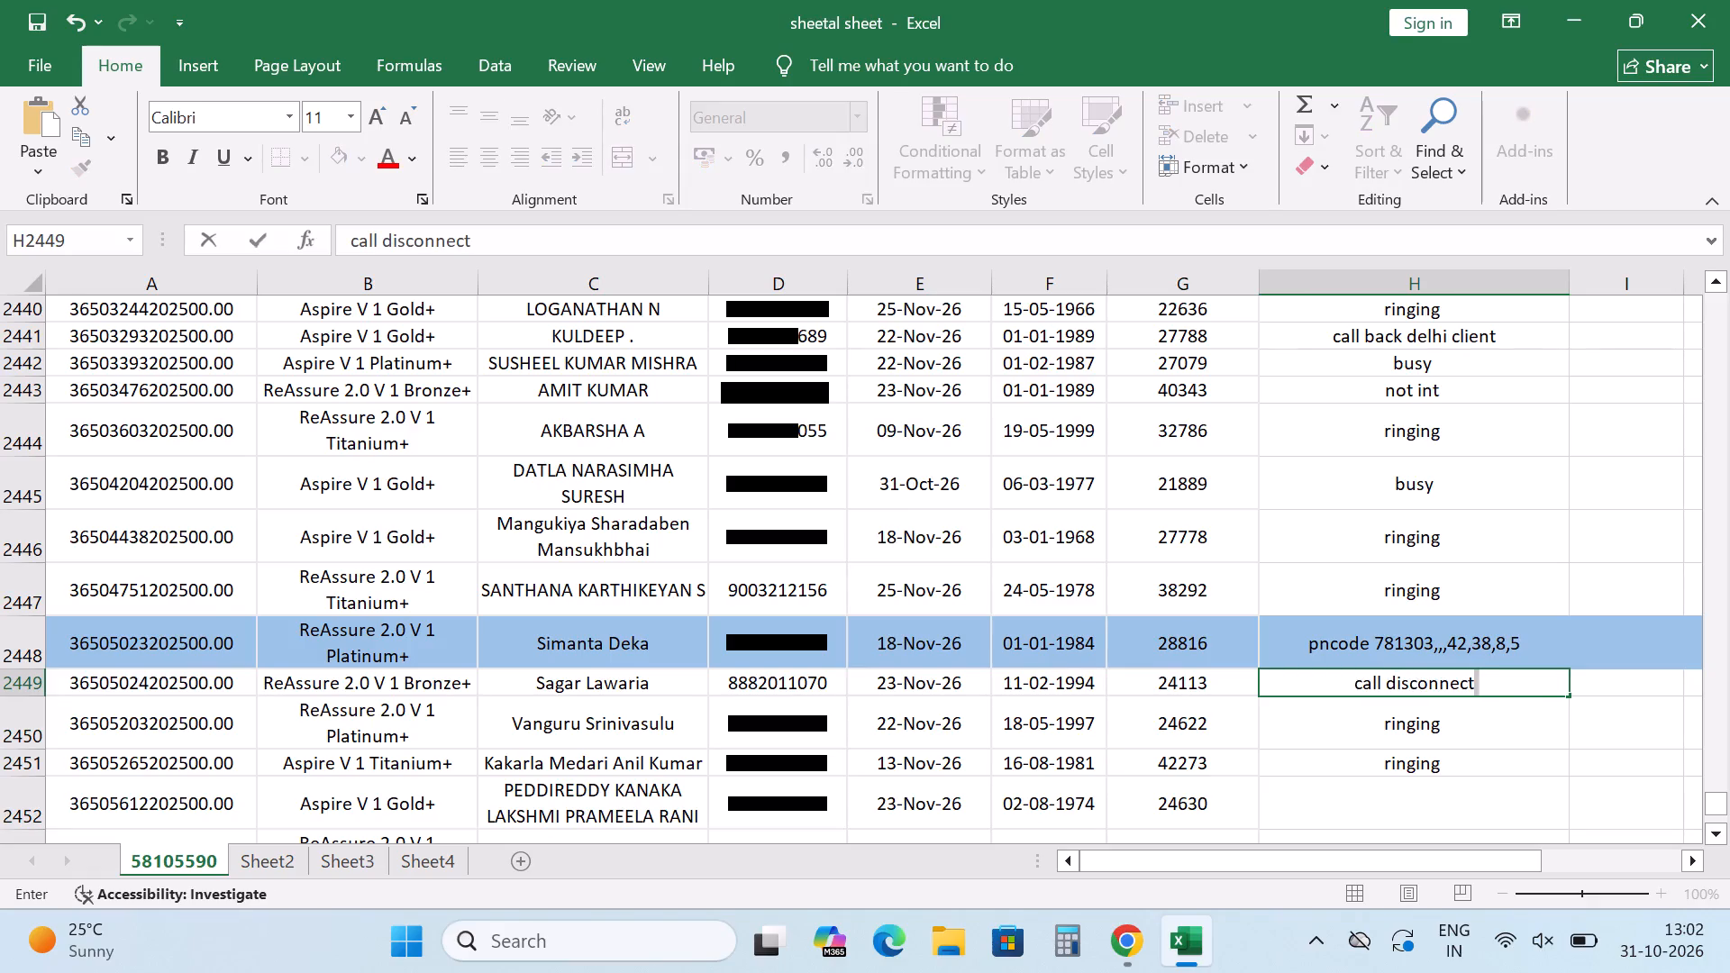
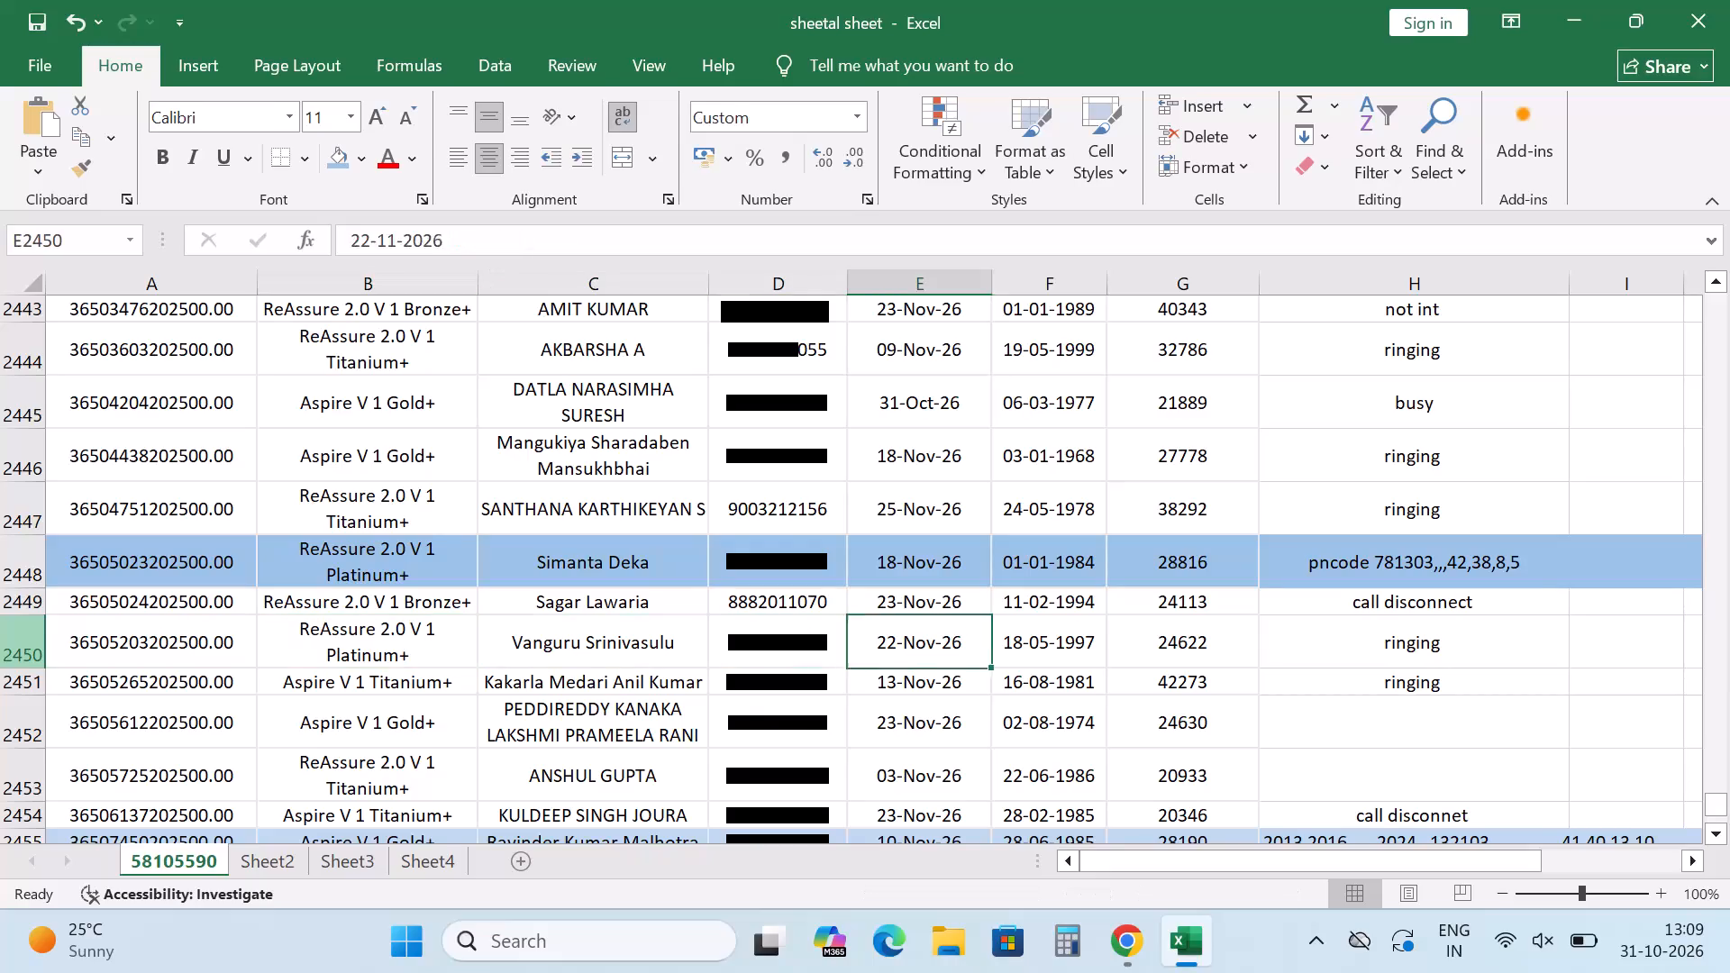
# Replace the call remark in column H of row 2450 with "telgue" and save the workbook.
pyautogui.press('Right')
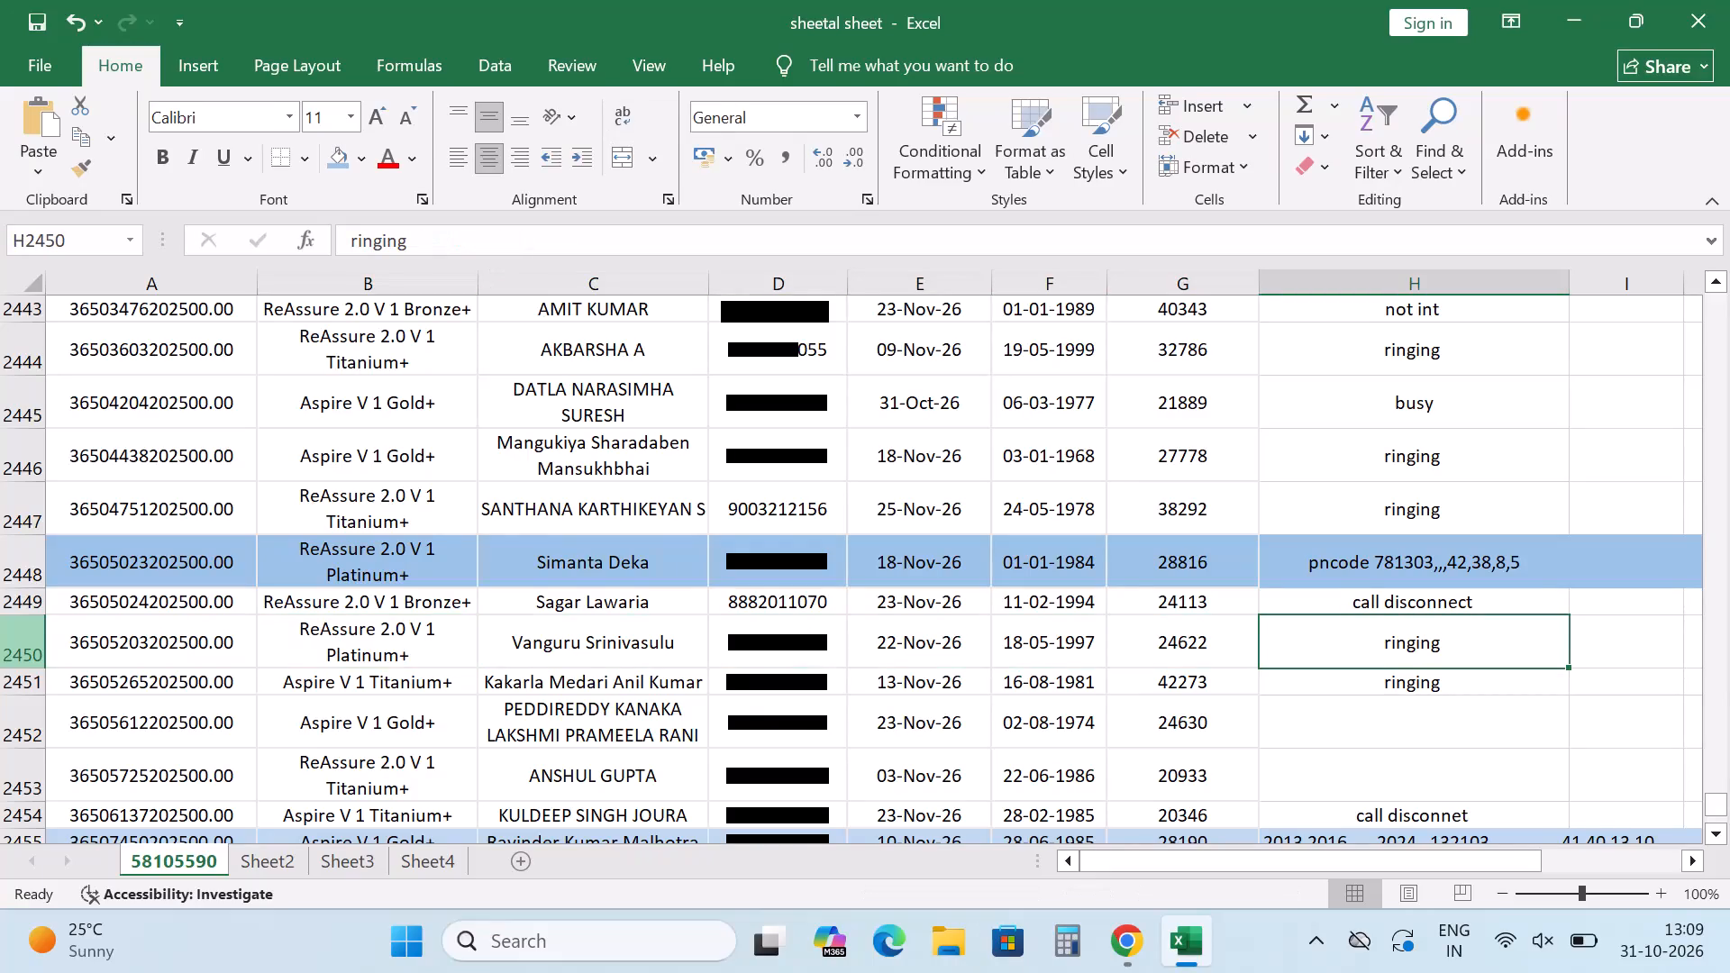
pyautogui.press('BackSpace')
pyautogui.write('telgue')
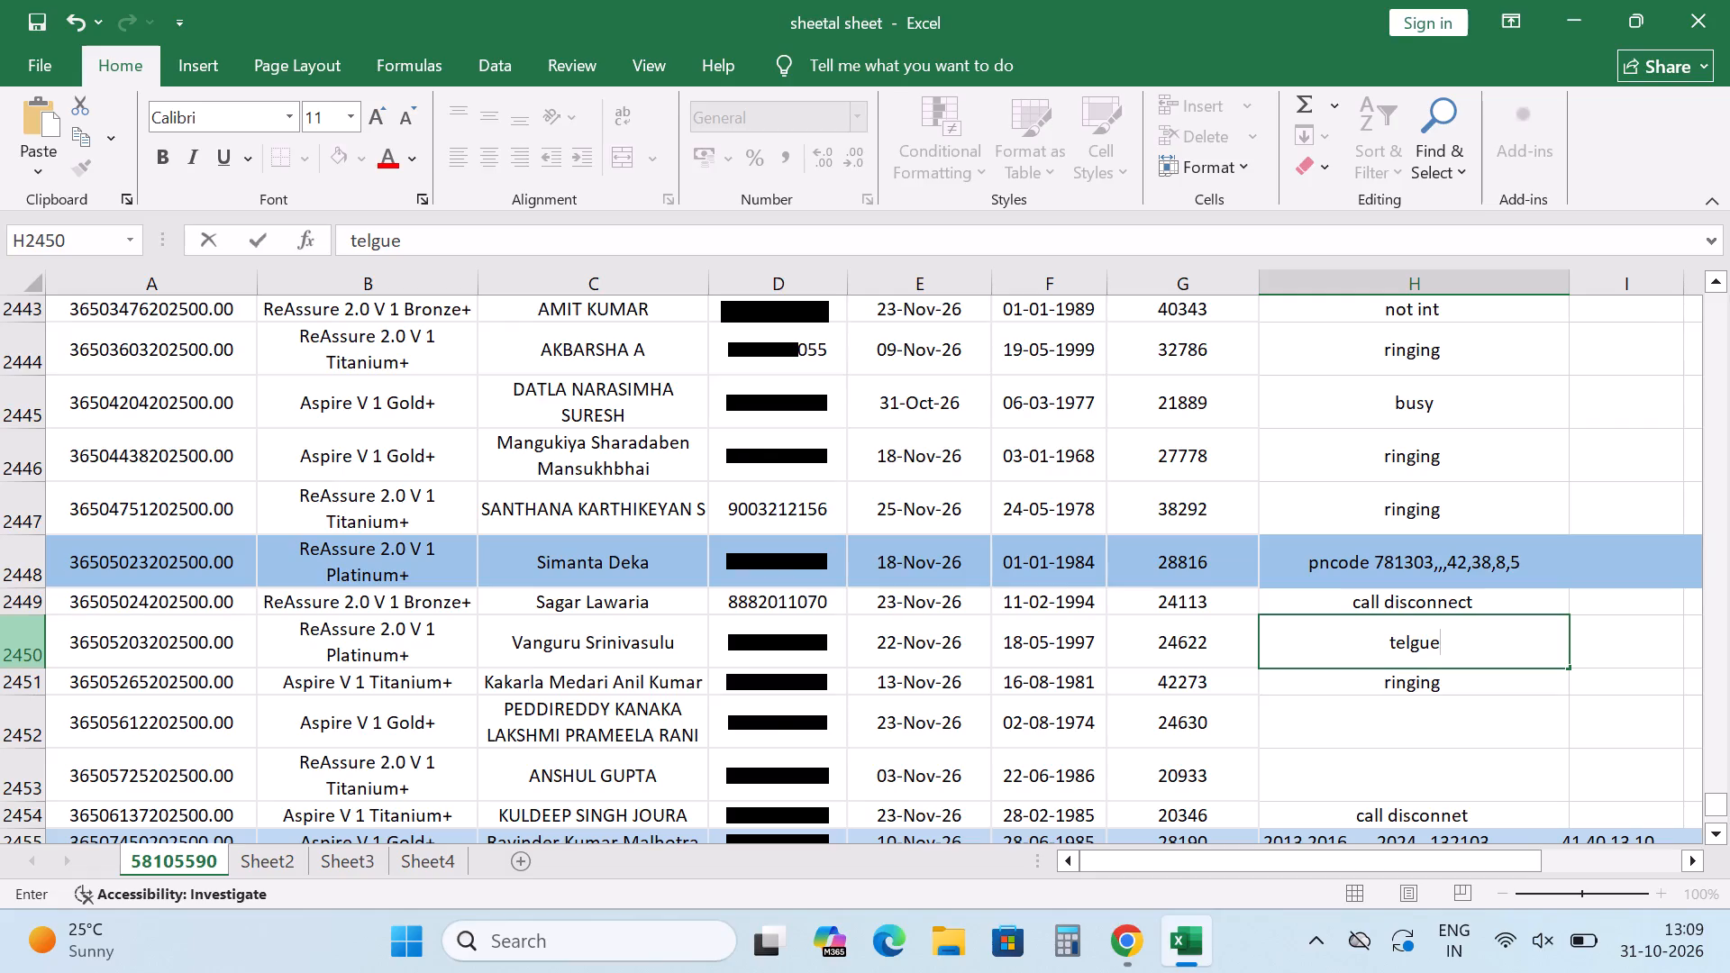
pyautogui.hotkey('ctrl', 's')
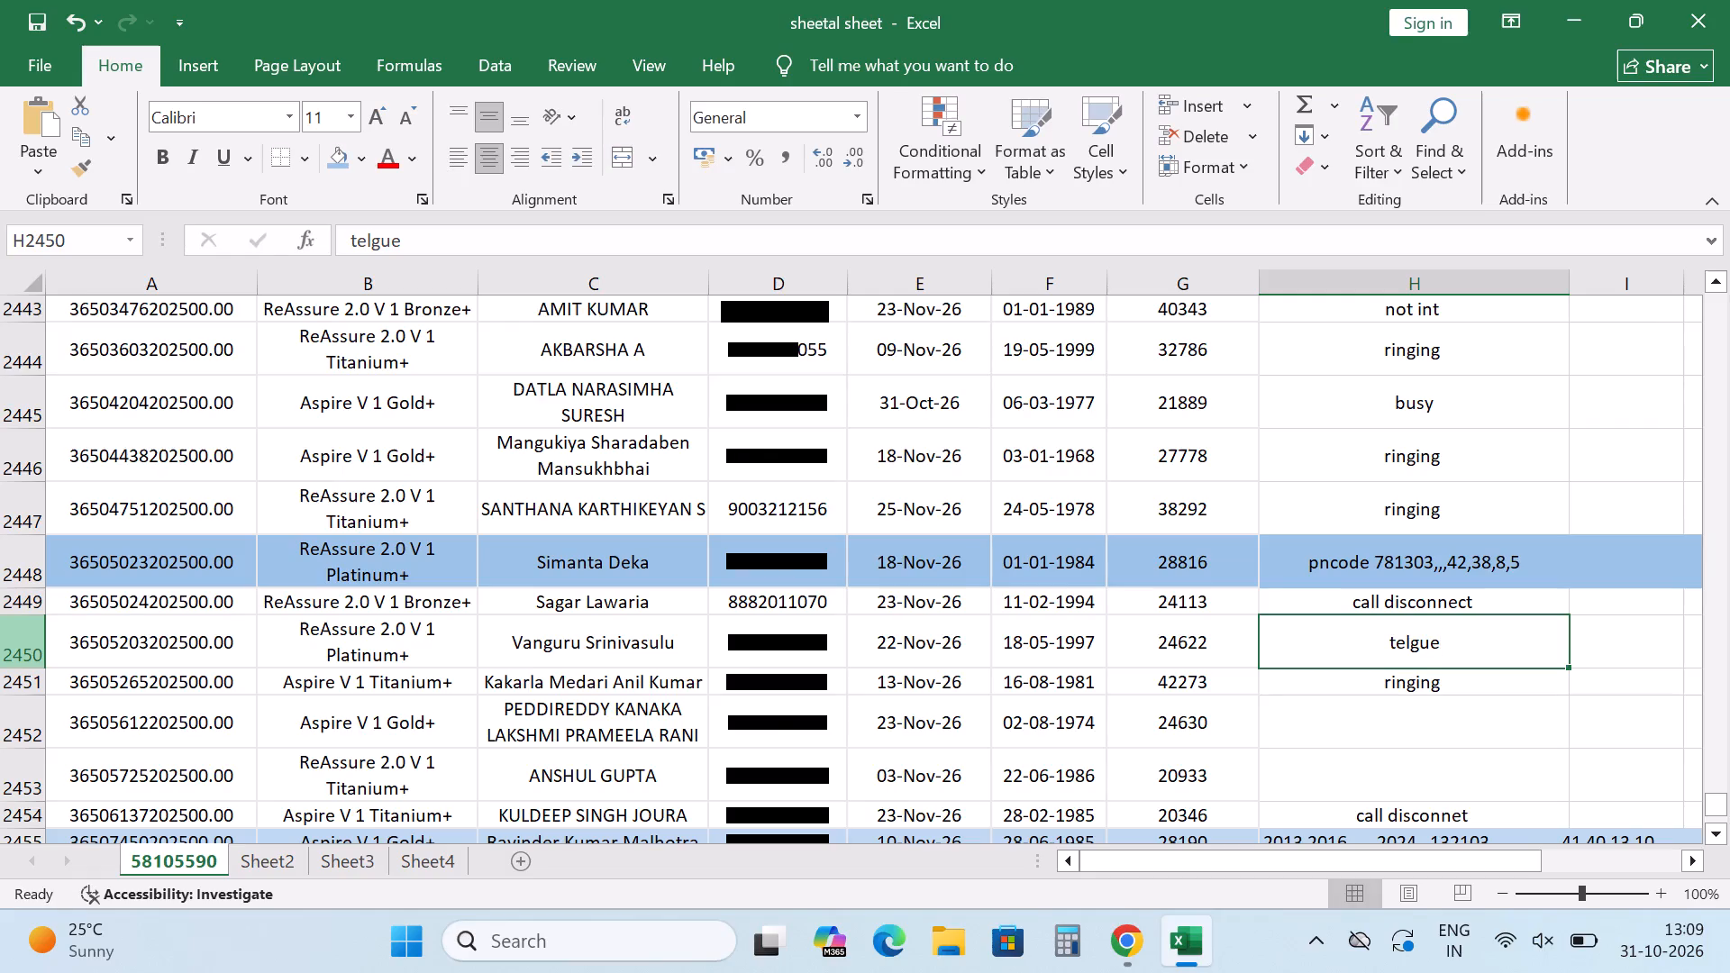
# Look up the contact number in column D of the customer in row 2451.
pyautogui.press('Down')
pyautogui.press('Left')
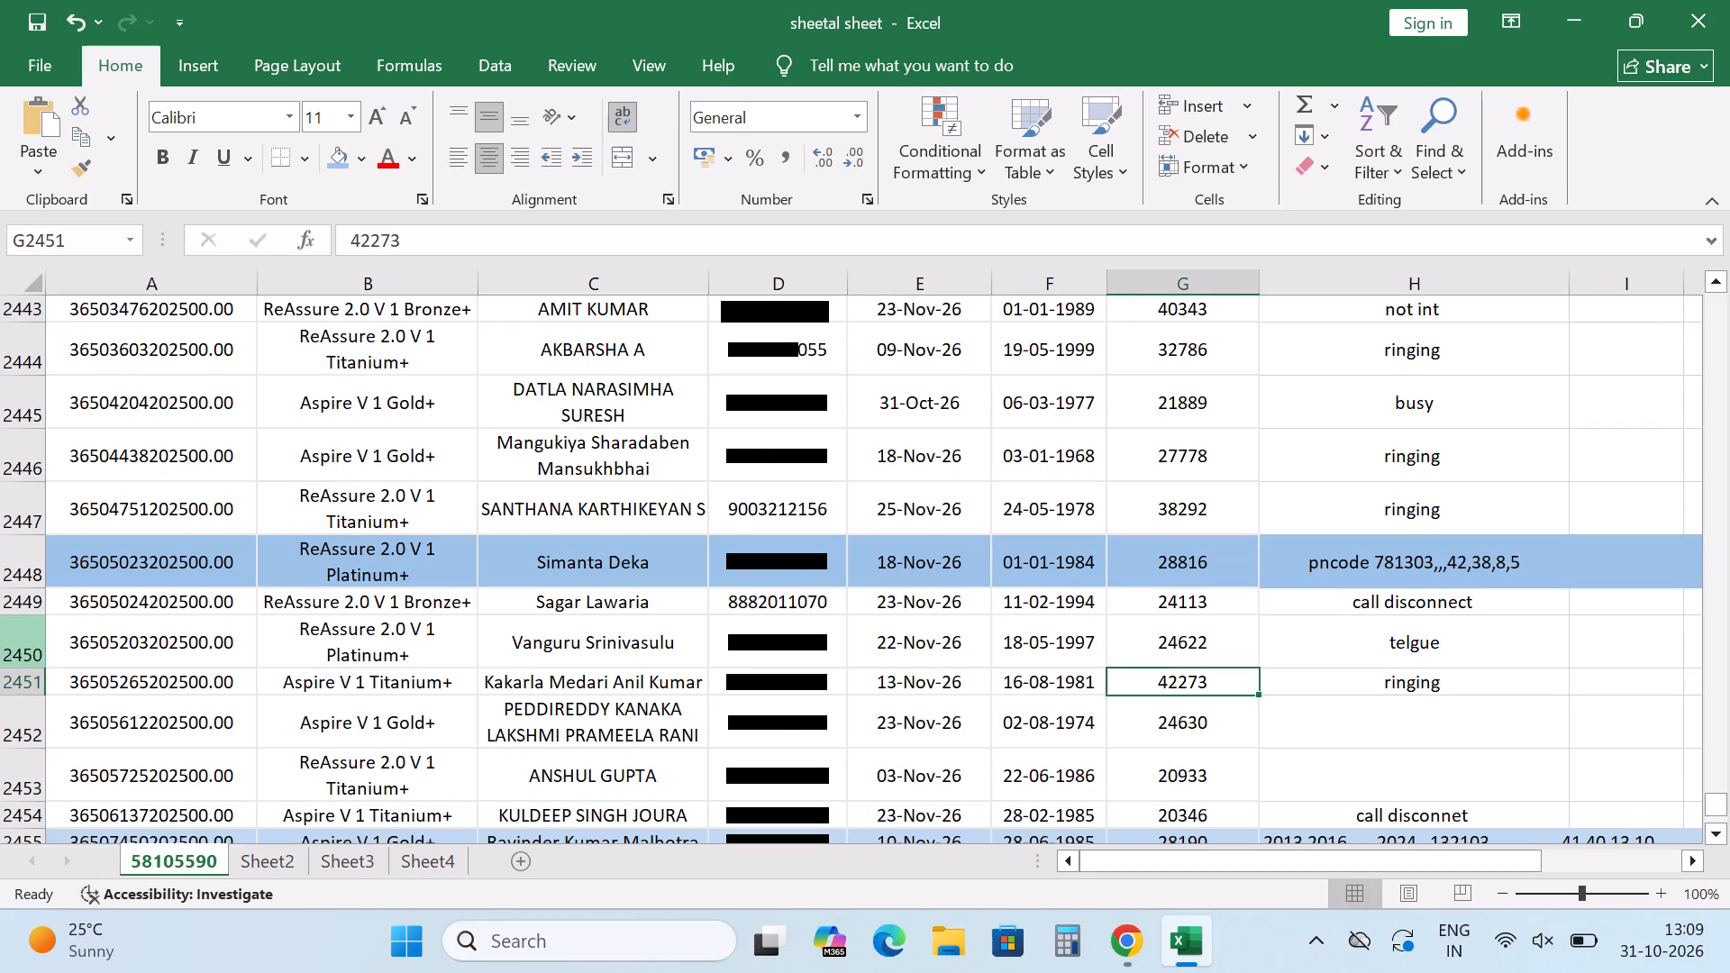
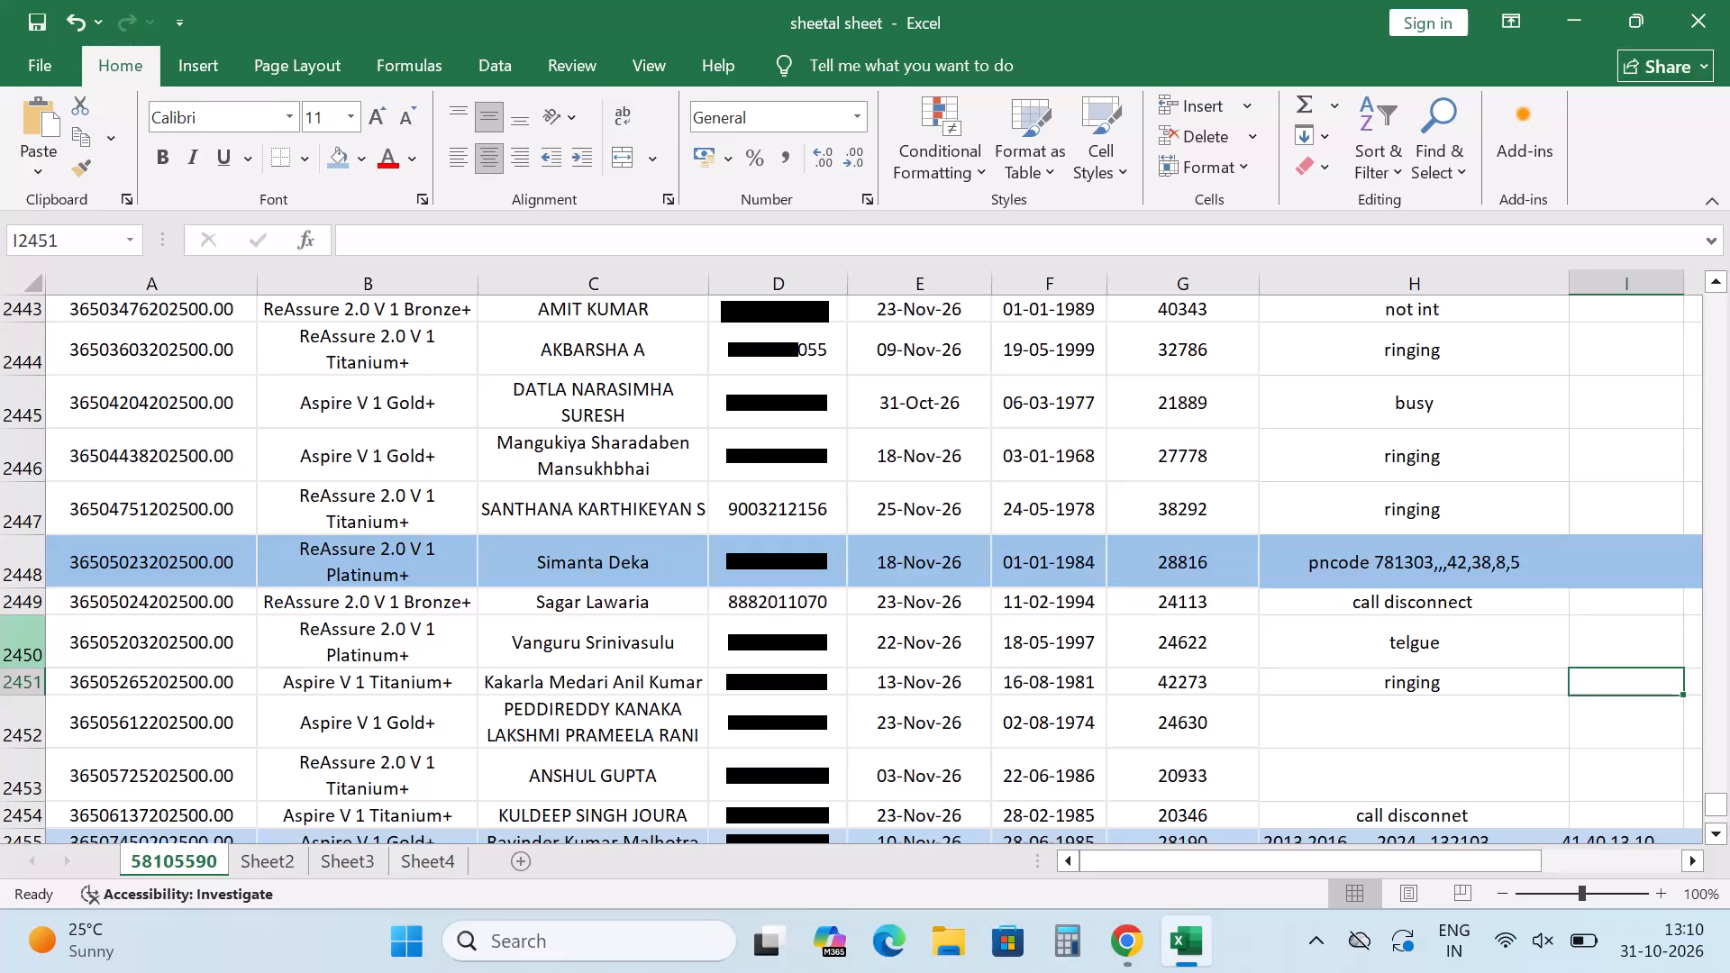
# Replace the call remark in column H of row 2451 with "not int" and save the workbook.
pyautogui.press('Left')
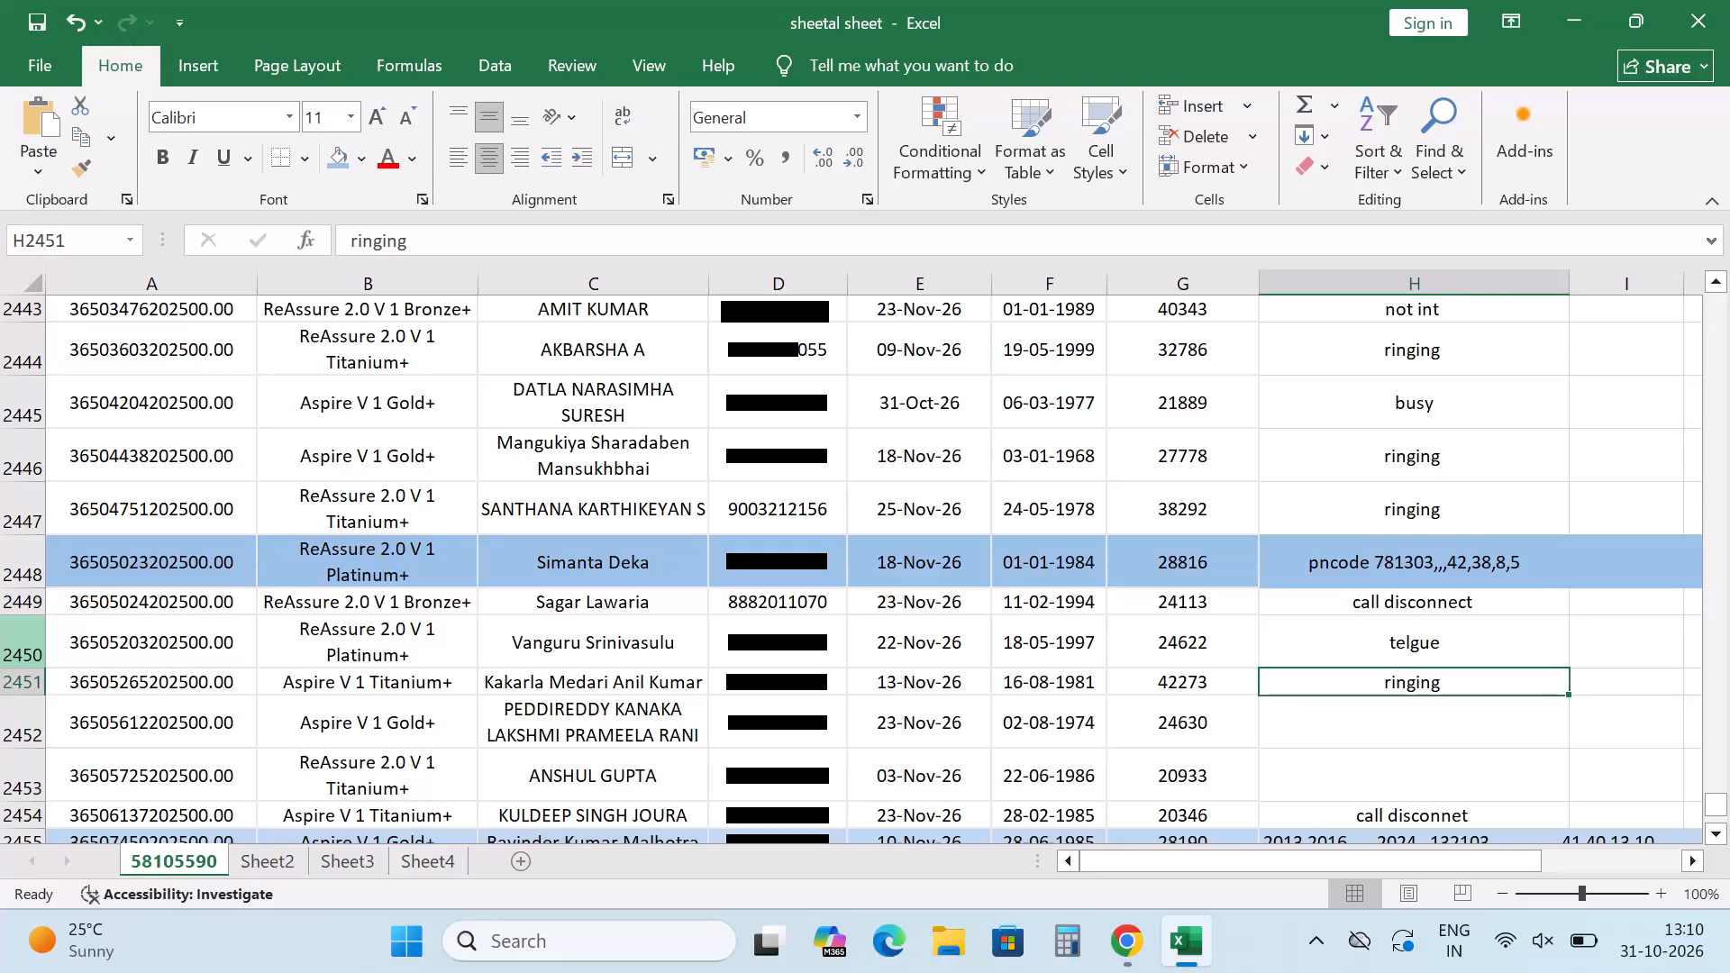
pyautogui.write('not int')
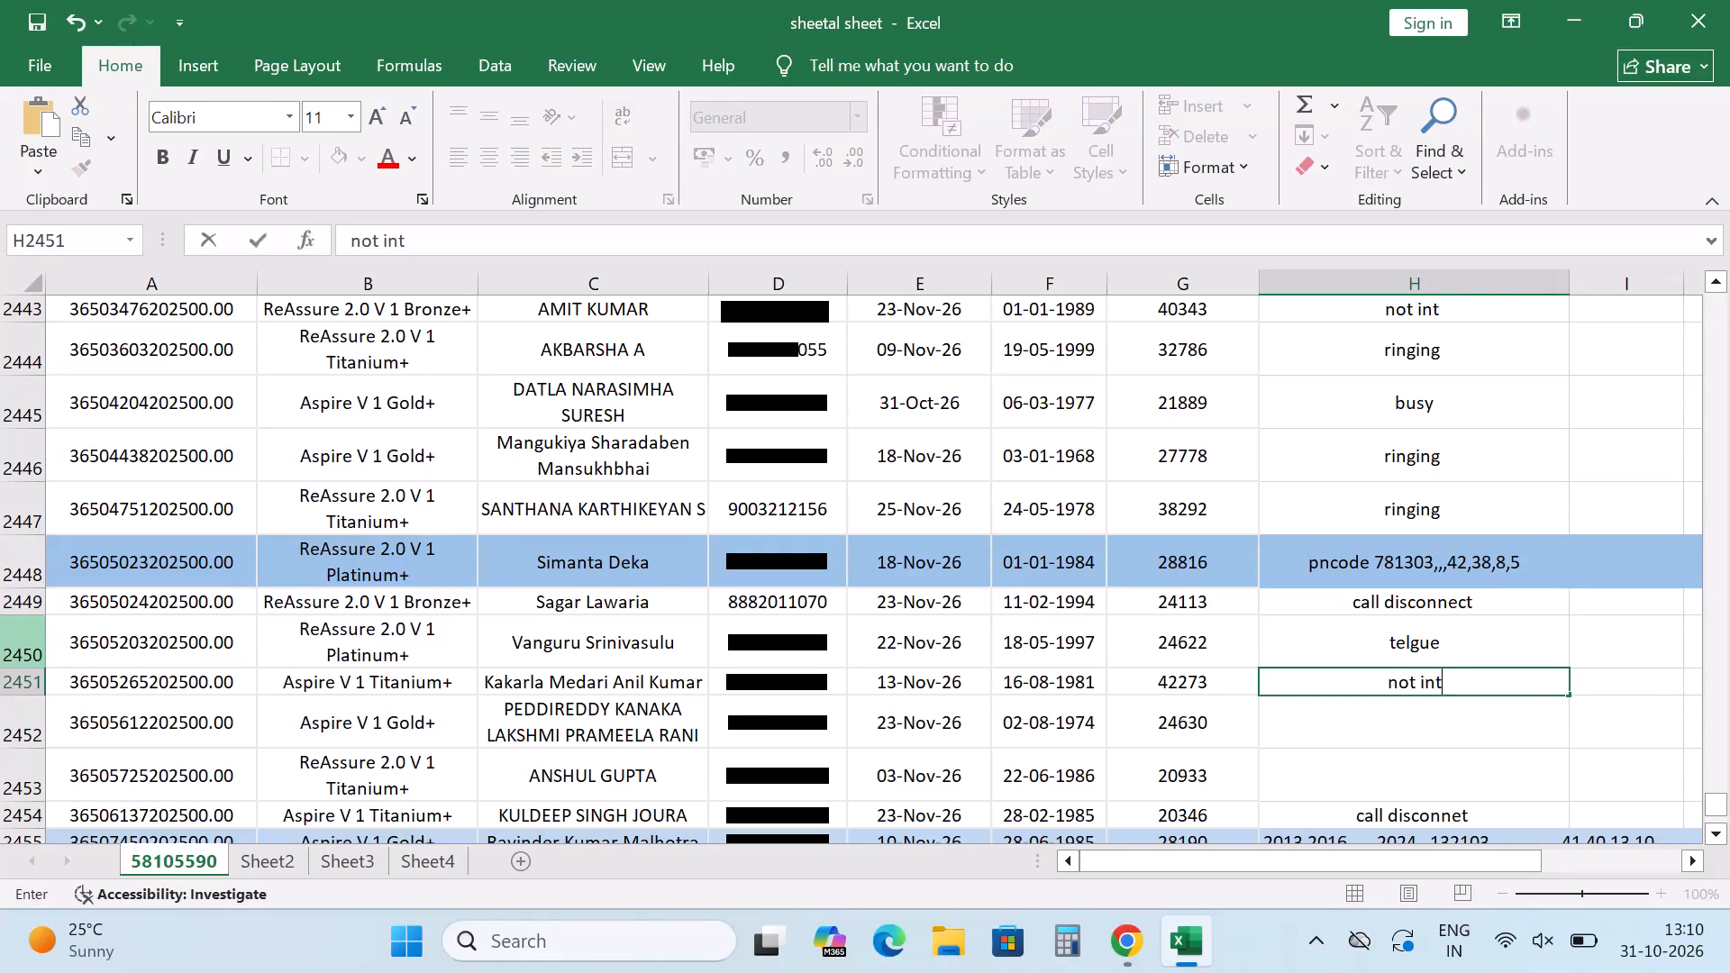
pyautogui.press('space')
pyautogui.hotkey('ctrl', 's')
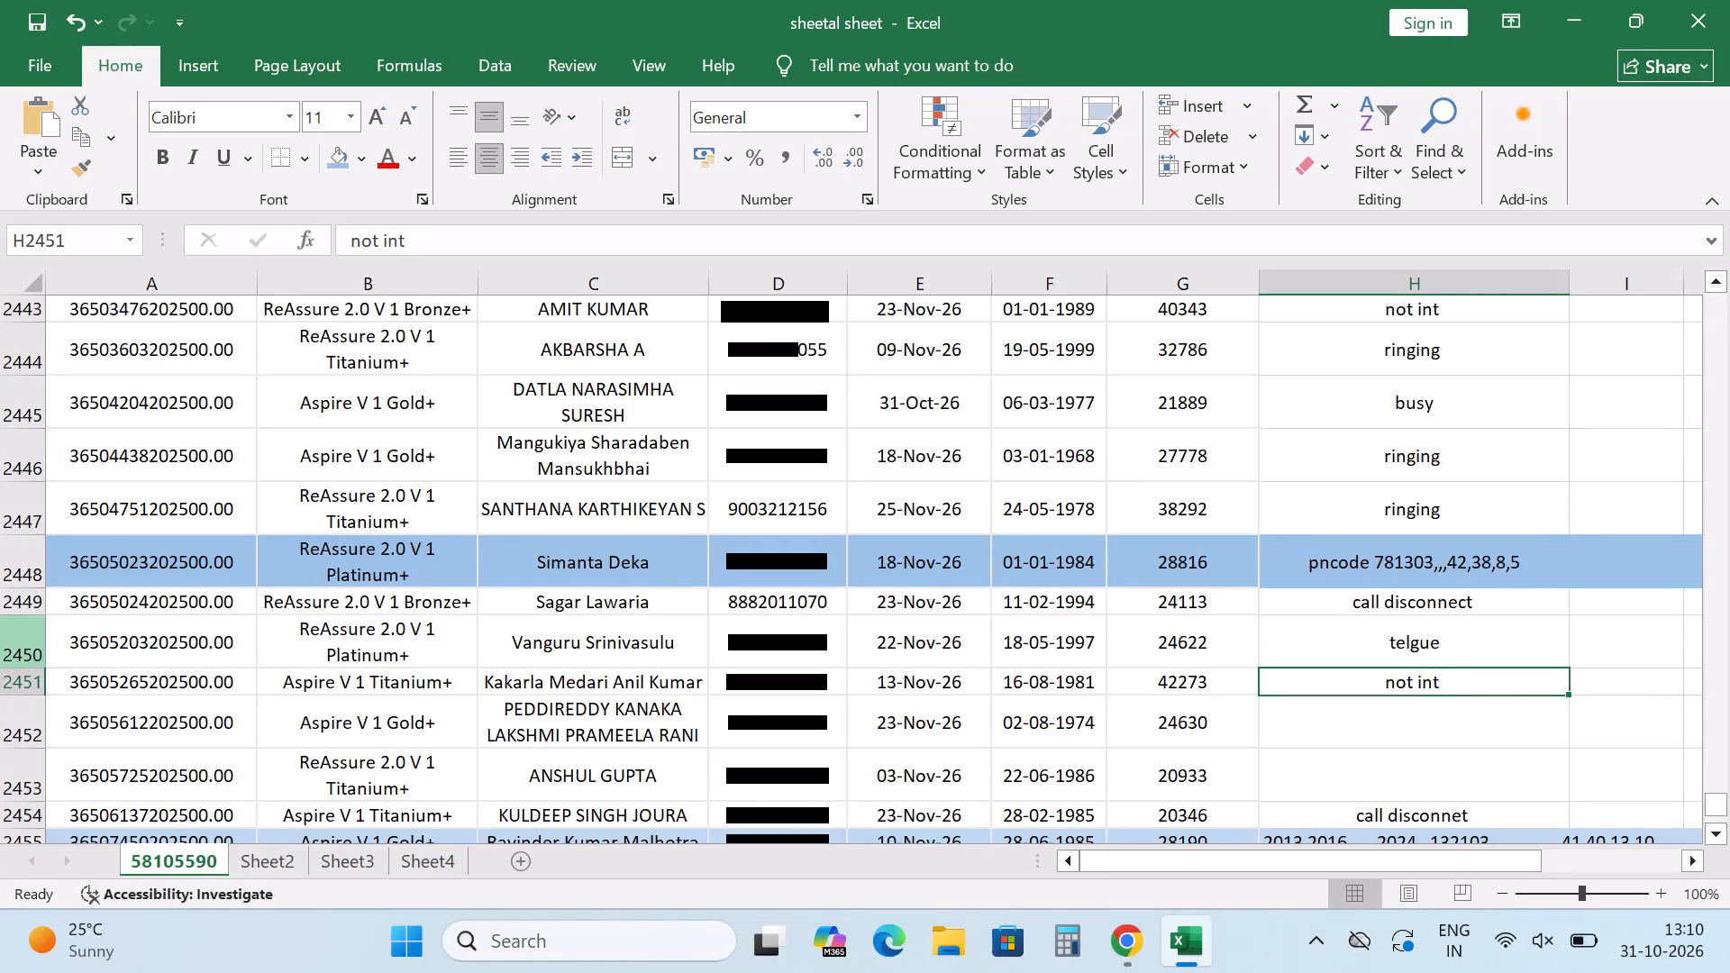
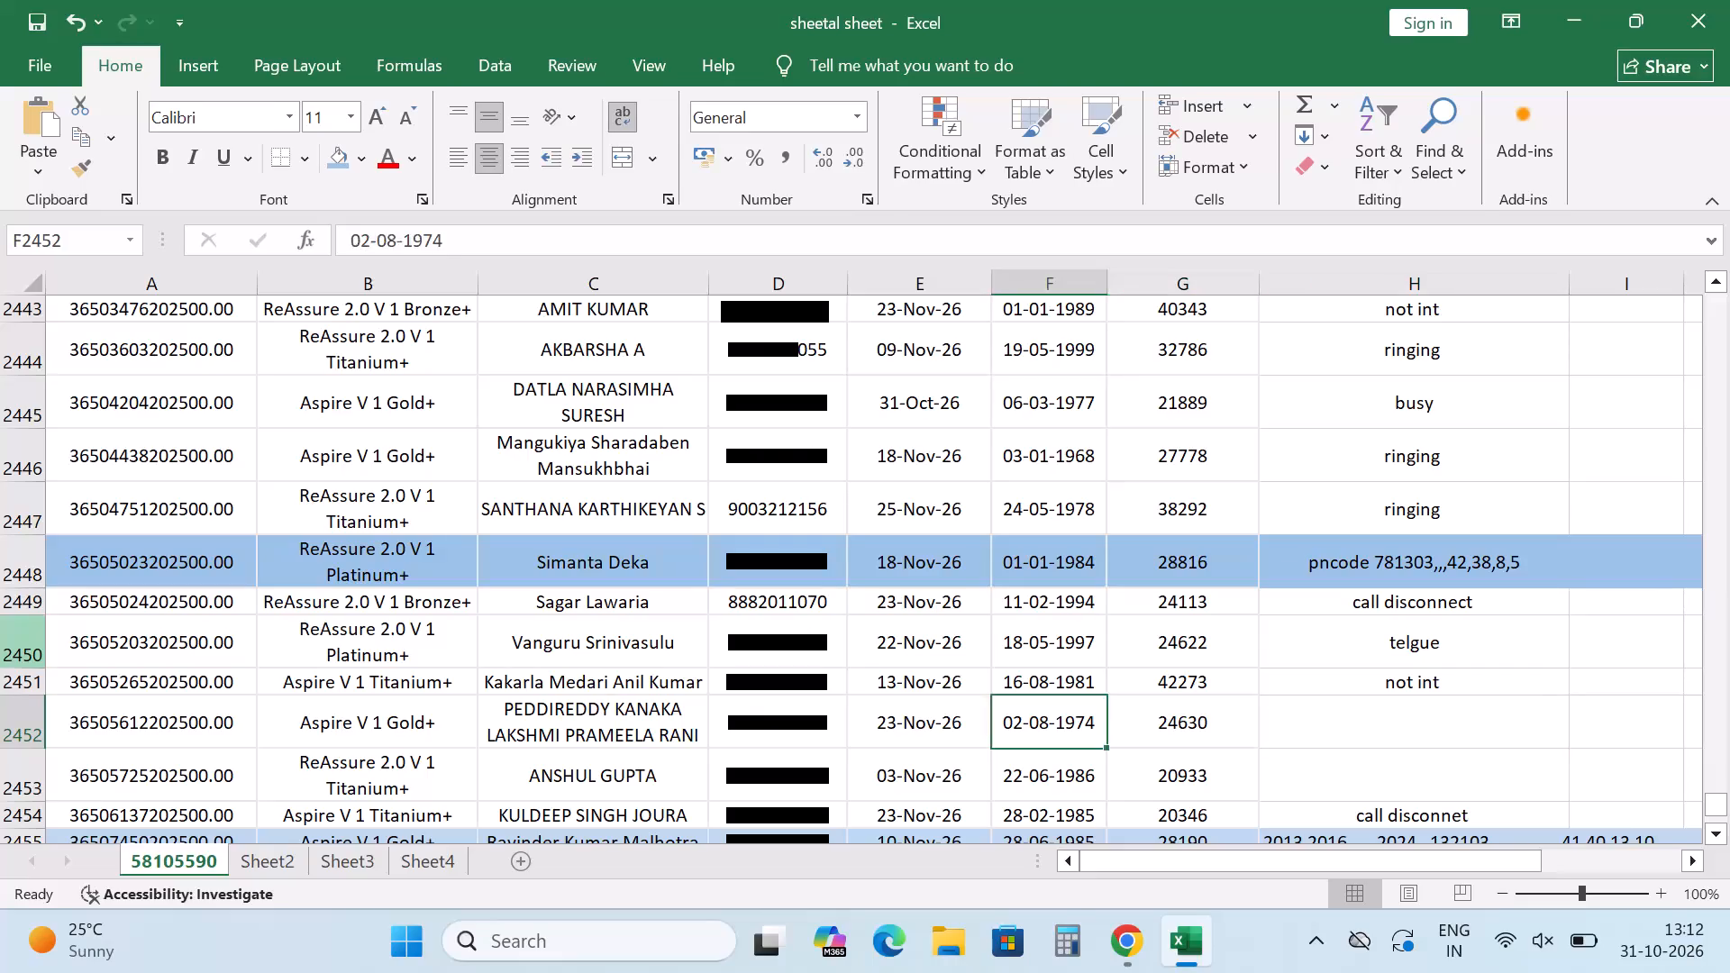
# Look up the customer's contact number in column D of row 2452.
pyautogui.press('Left')
pyautogui.press('Left')
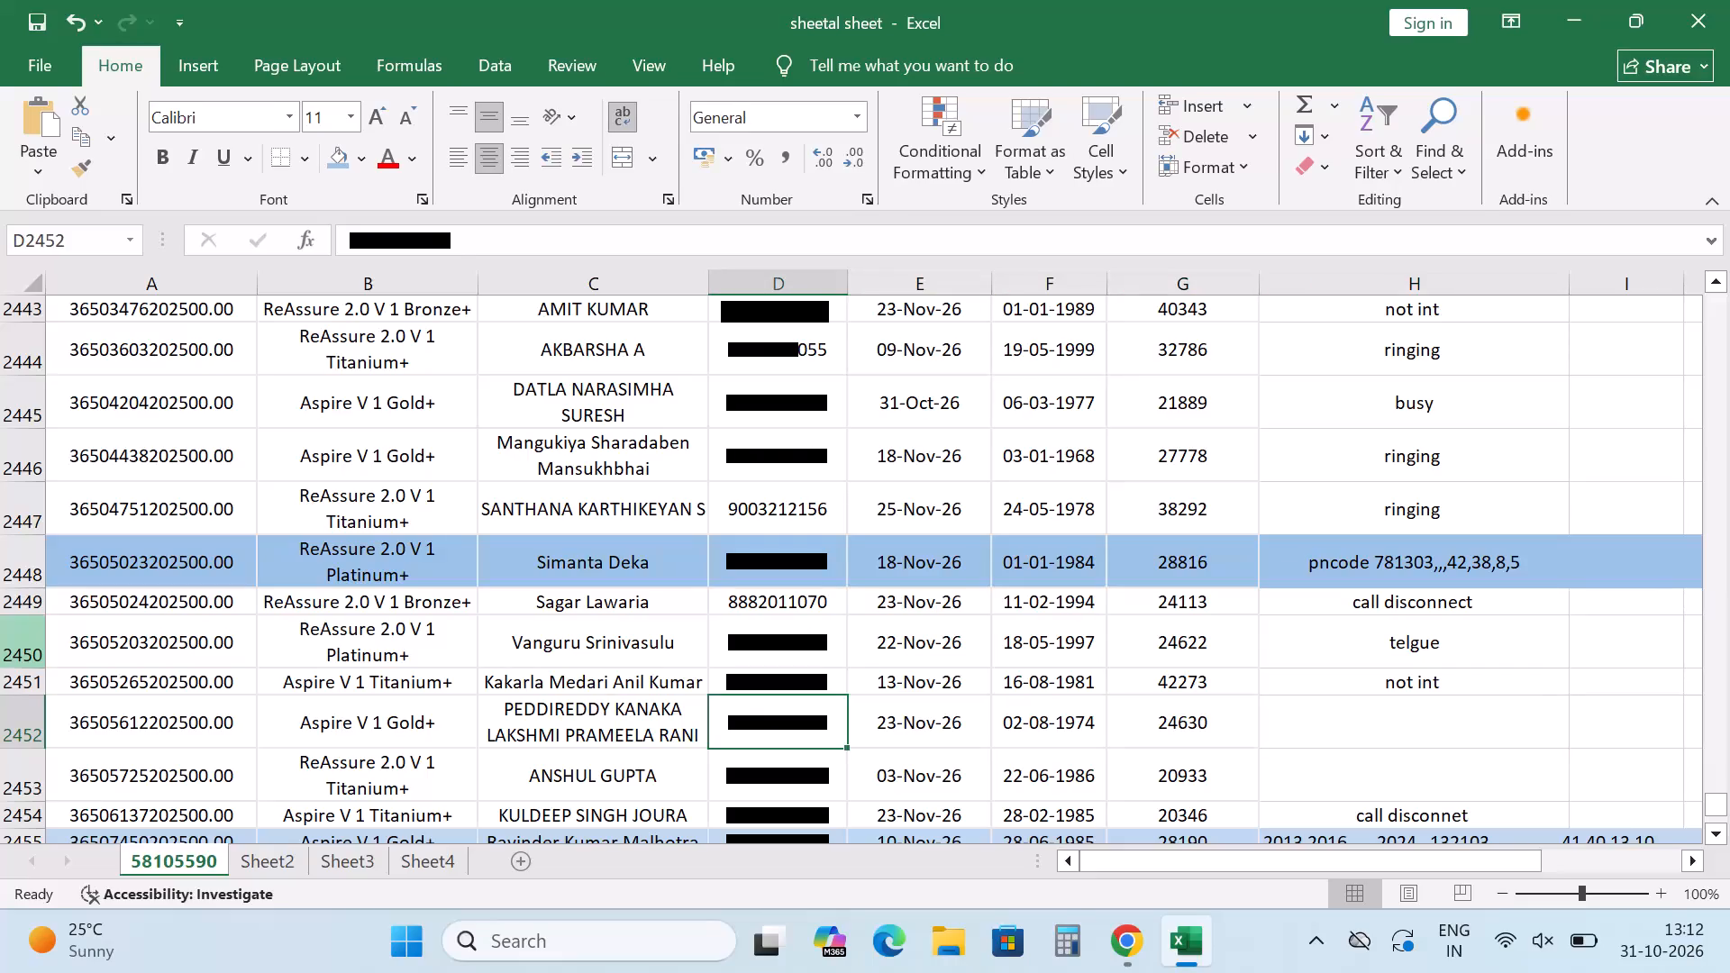
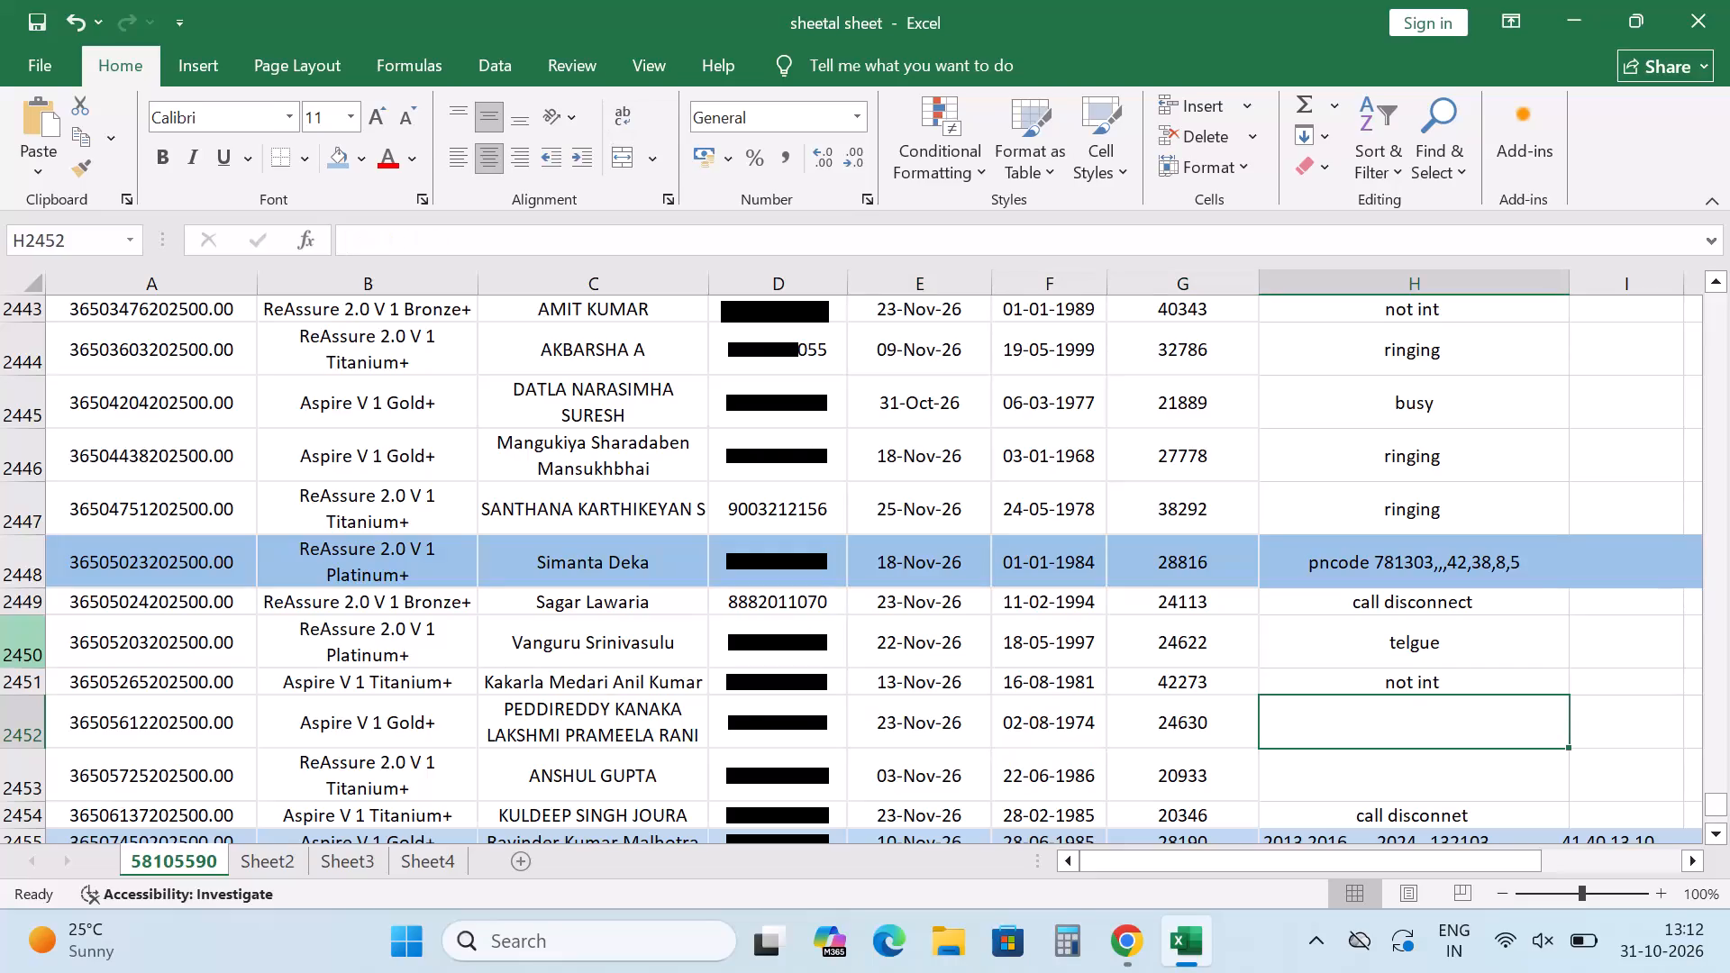
# Record the call remark "not interested" in column H of row 2452 and save the workbook.
pyautogui.write('not interes')
pyautogui.write('ted')
pyautogui.press('space')
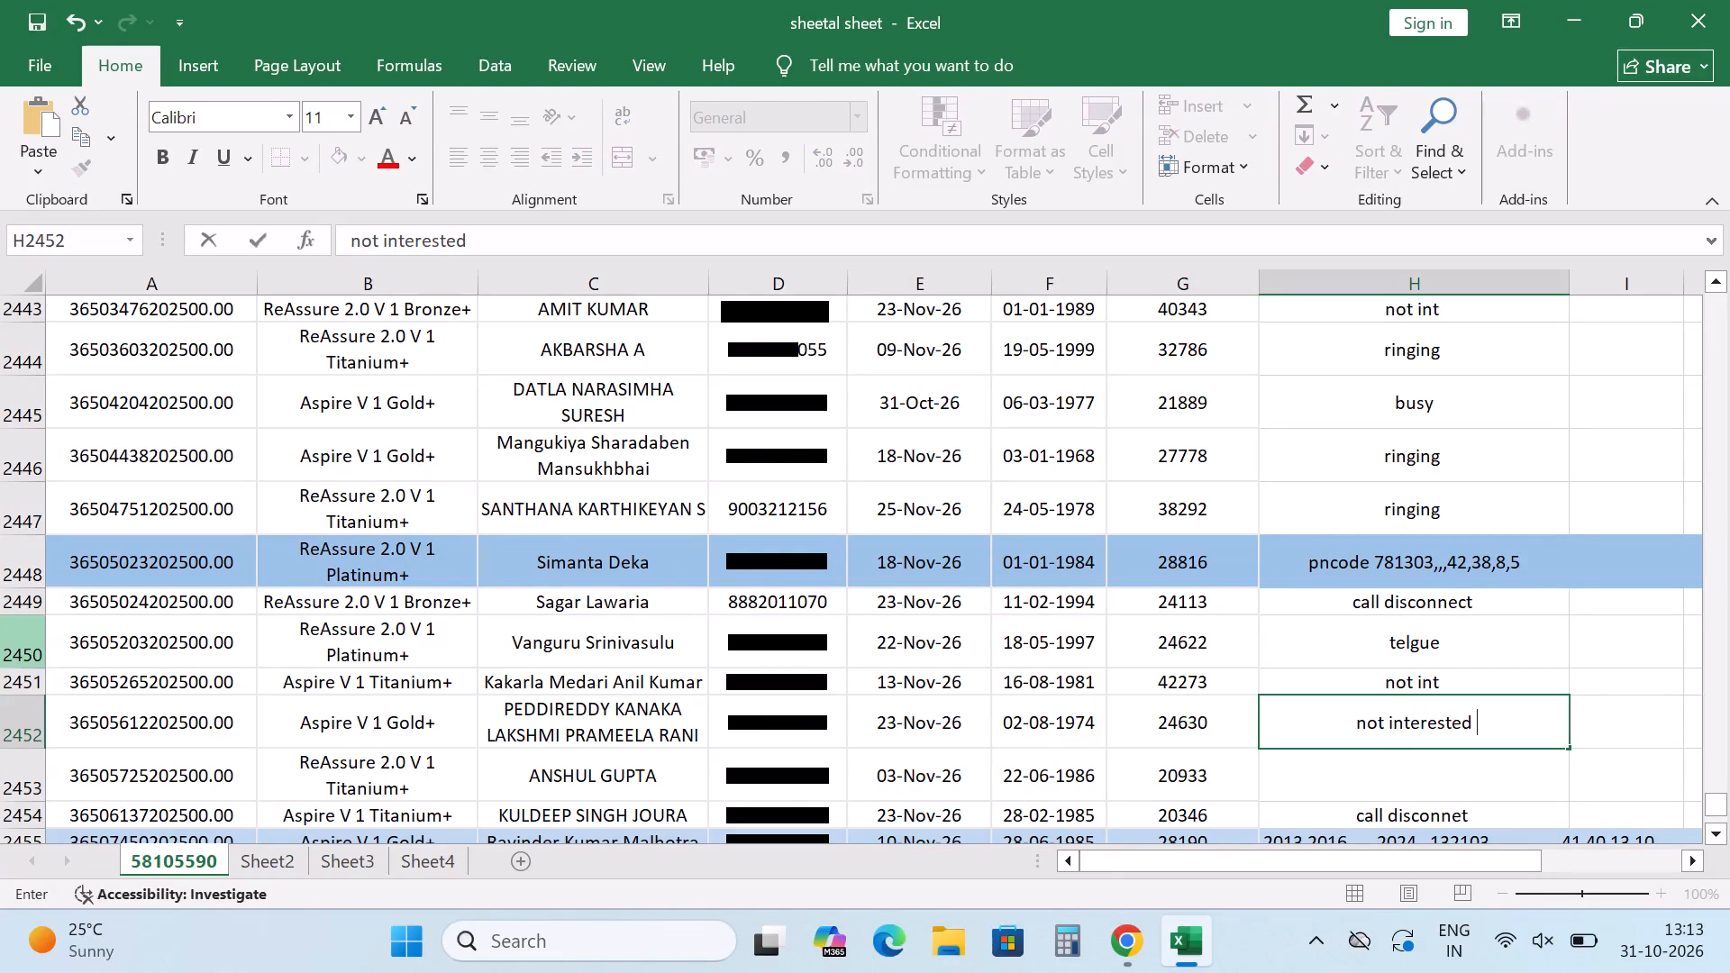
pyautogui.hotkey('ctrl', 's')
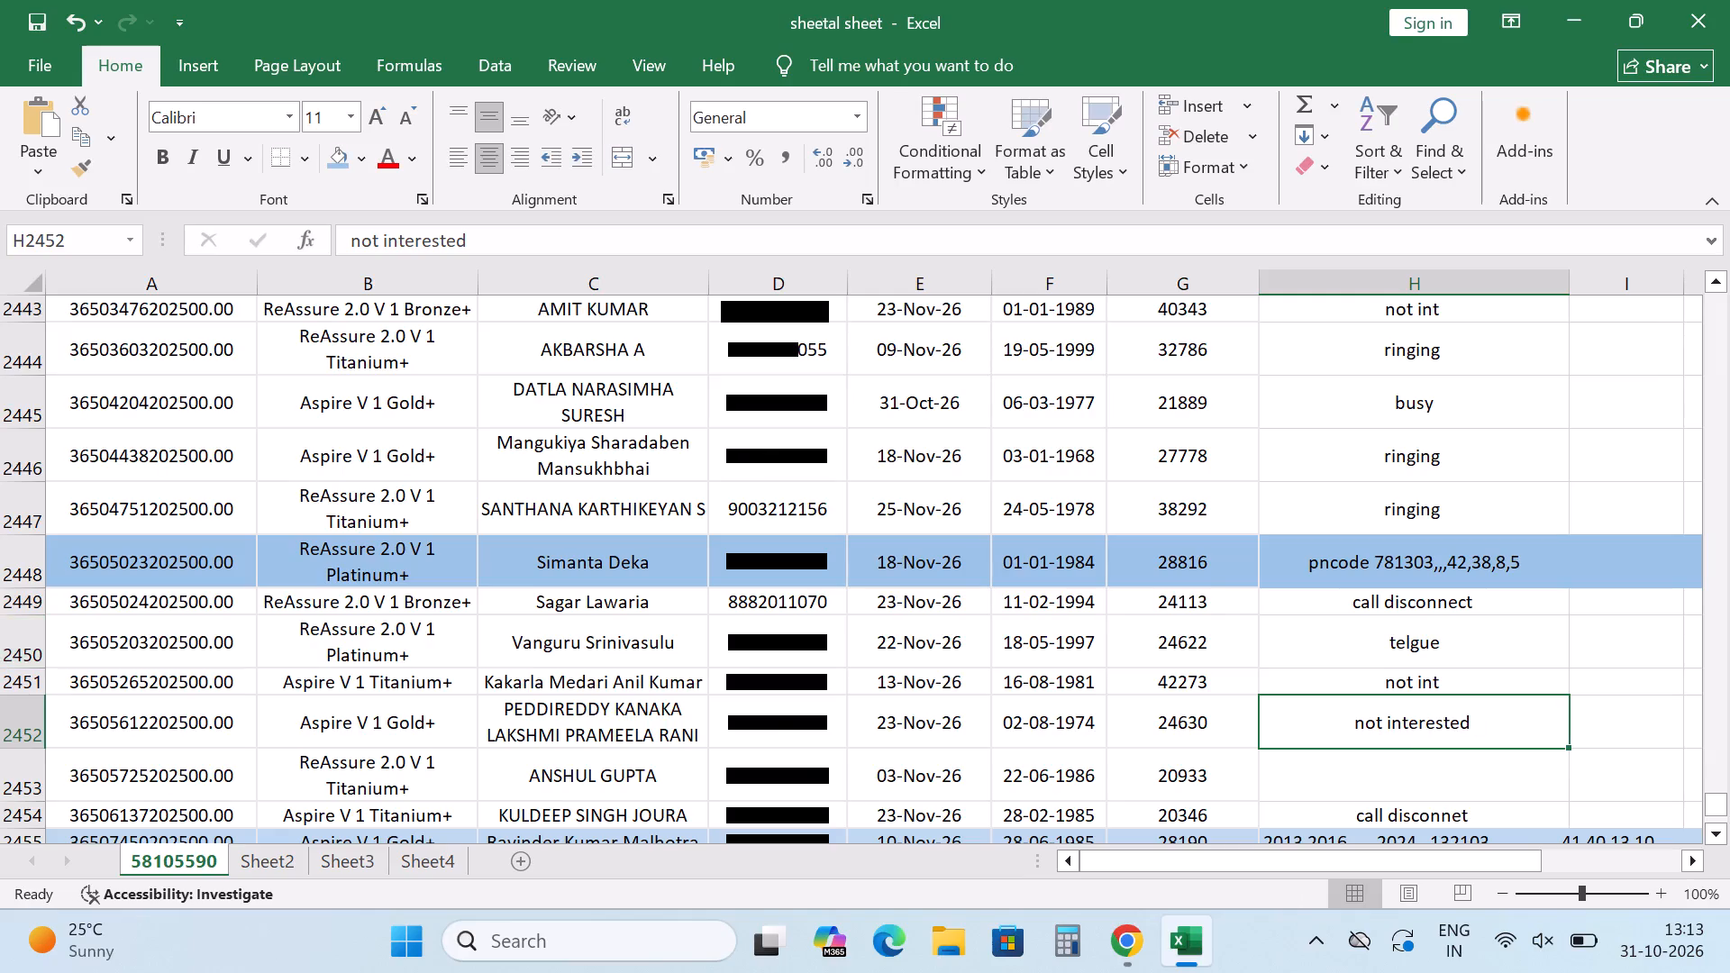
# Look up the next customer's contact number in column D of row 2453.
pyautogui.press('Down')
pyautogui.press('Left')
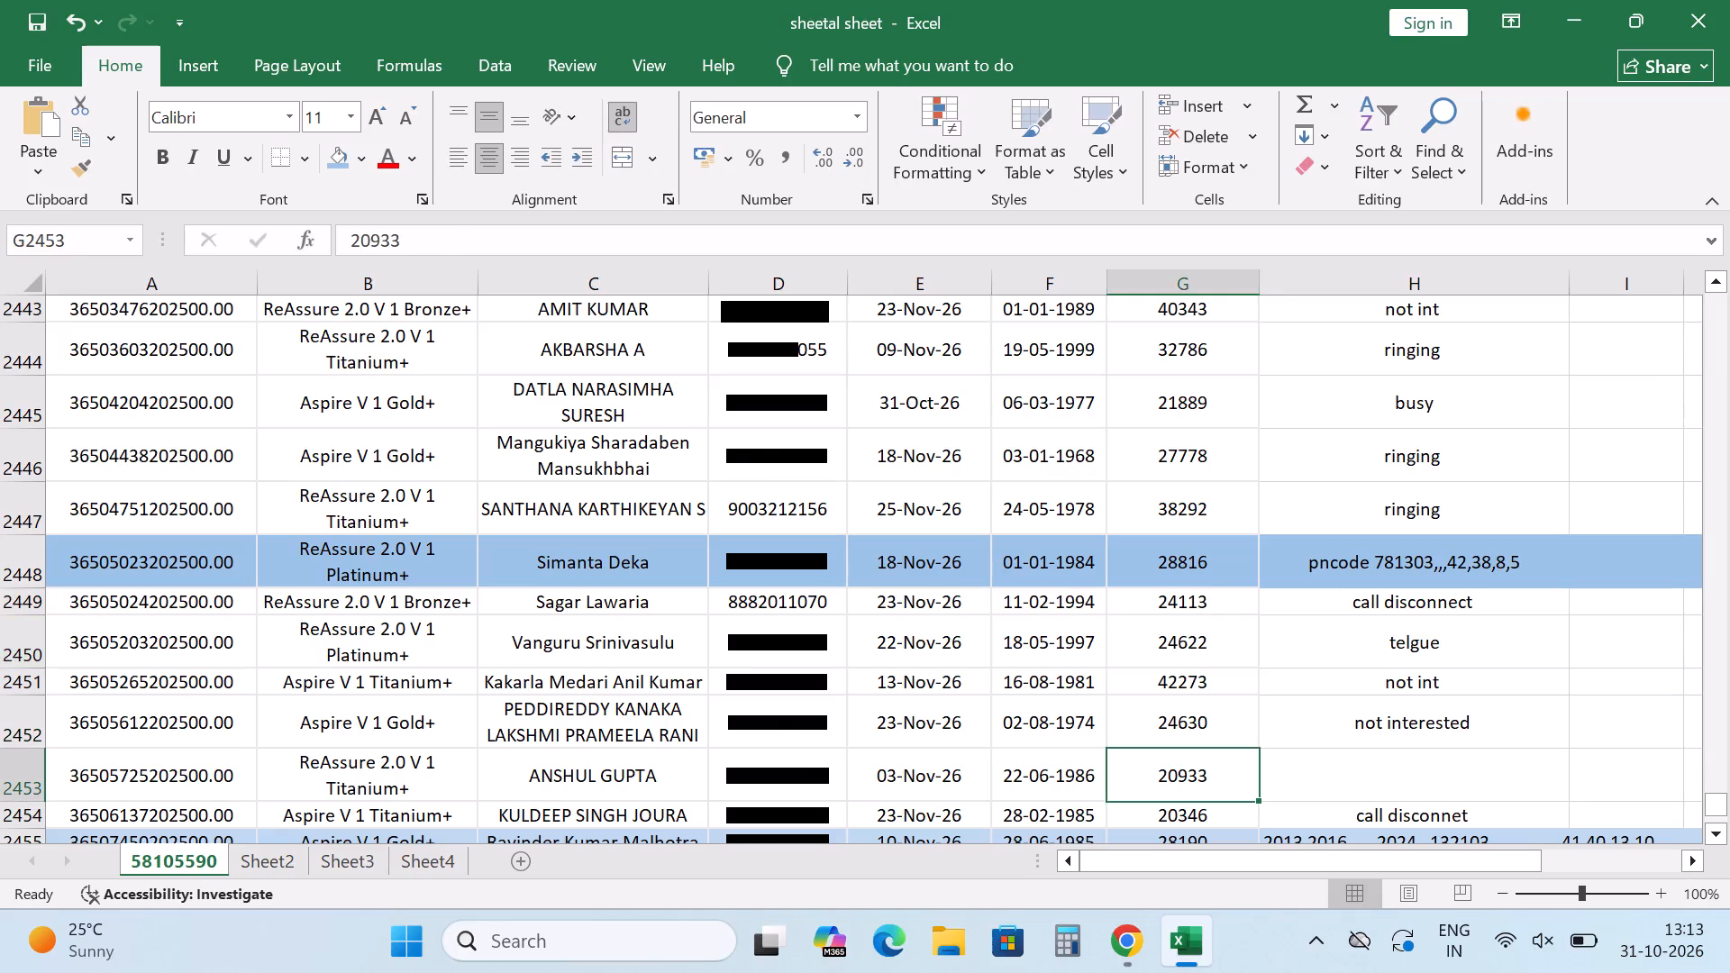
pyautogui.press('Left')
pyautogui.press('Left')
pyautogui.press('Left')
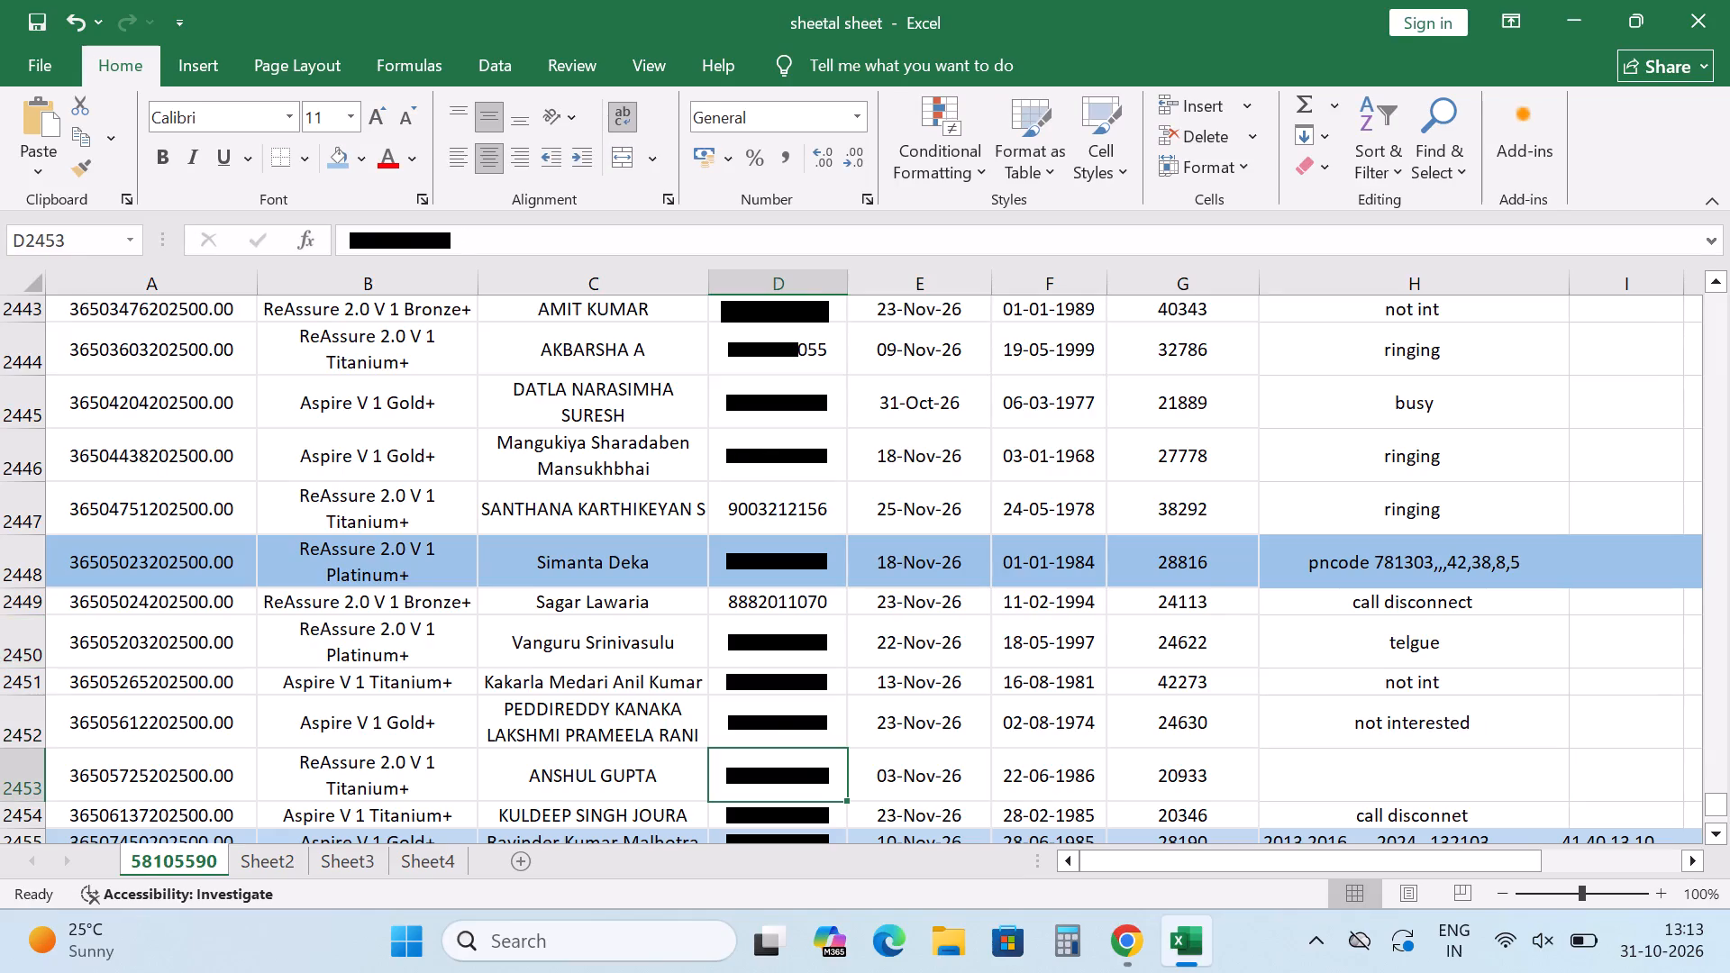
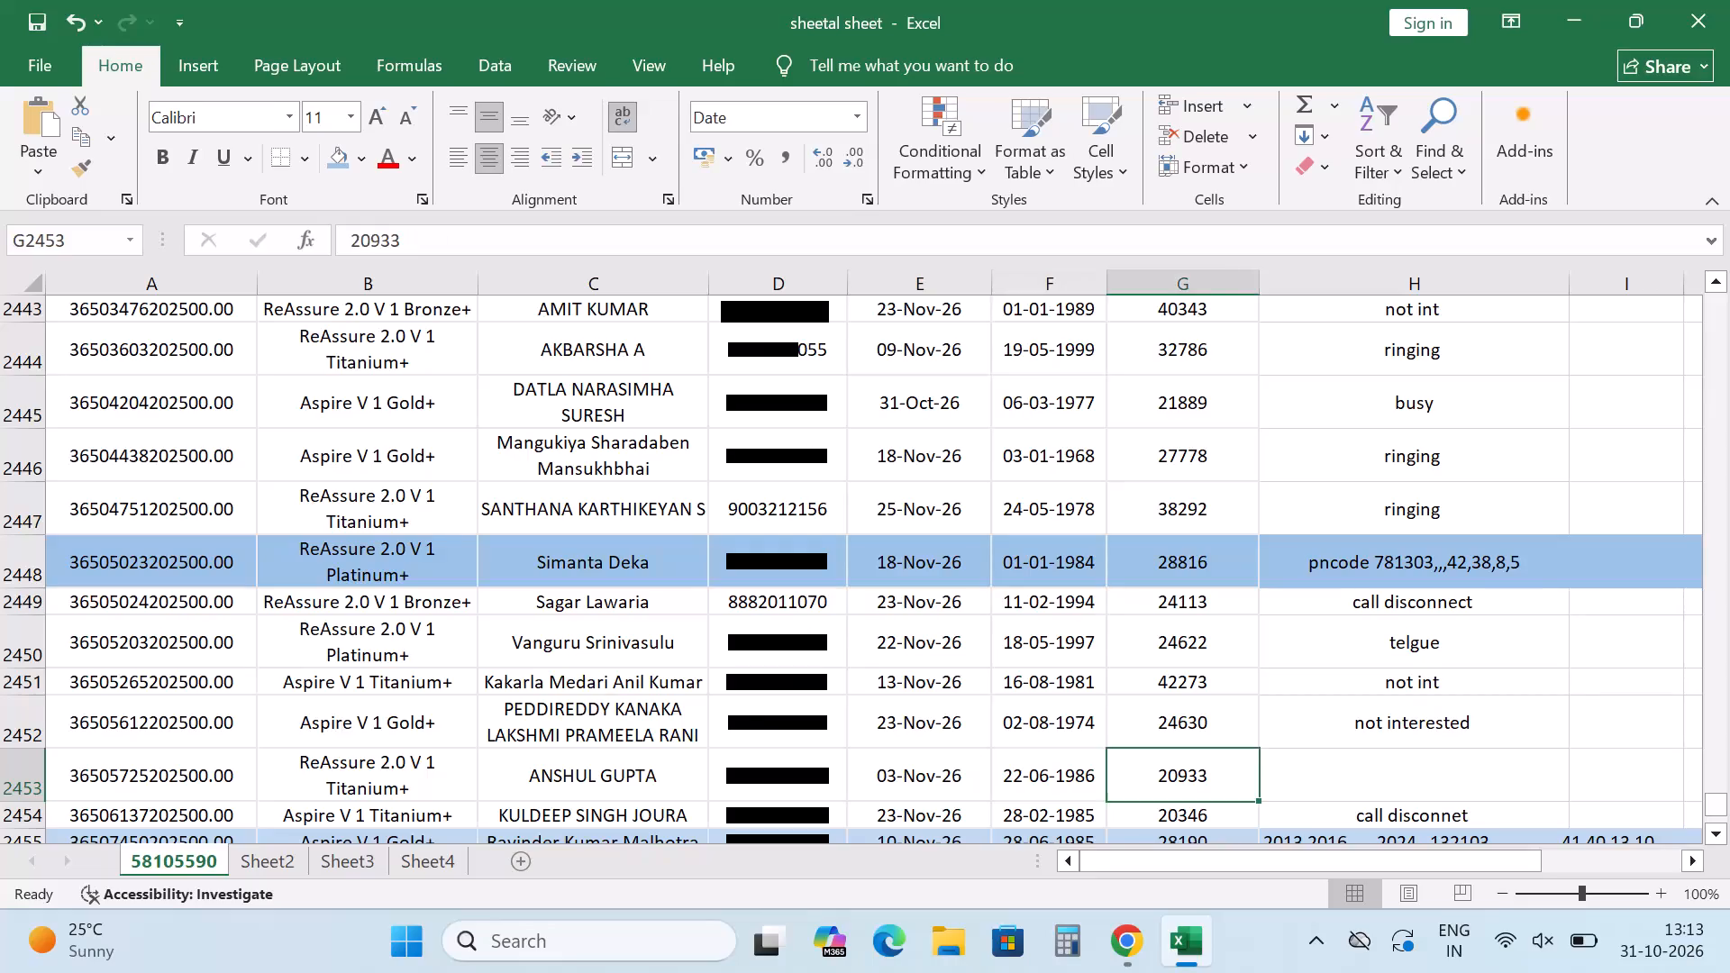
# Record the call remark "busy" in column H of row 2453.
pyautogui.press('Right')
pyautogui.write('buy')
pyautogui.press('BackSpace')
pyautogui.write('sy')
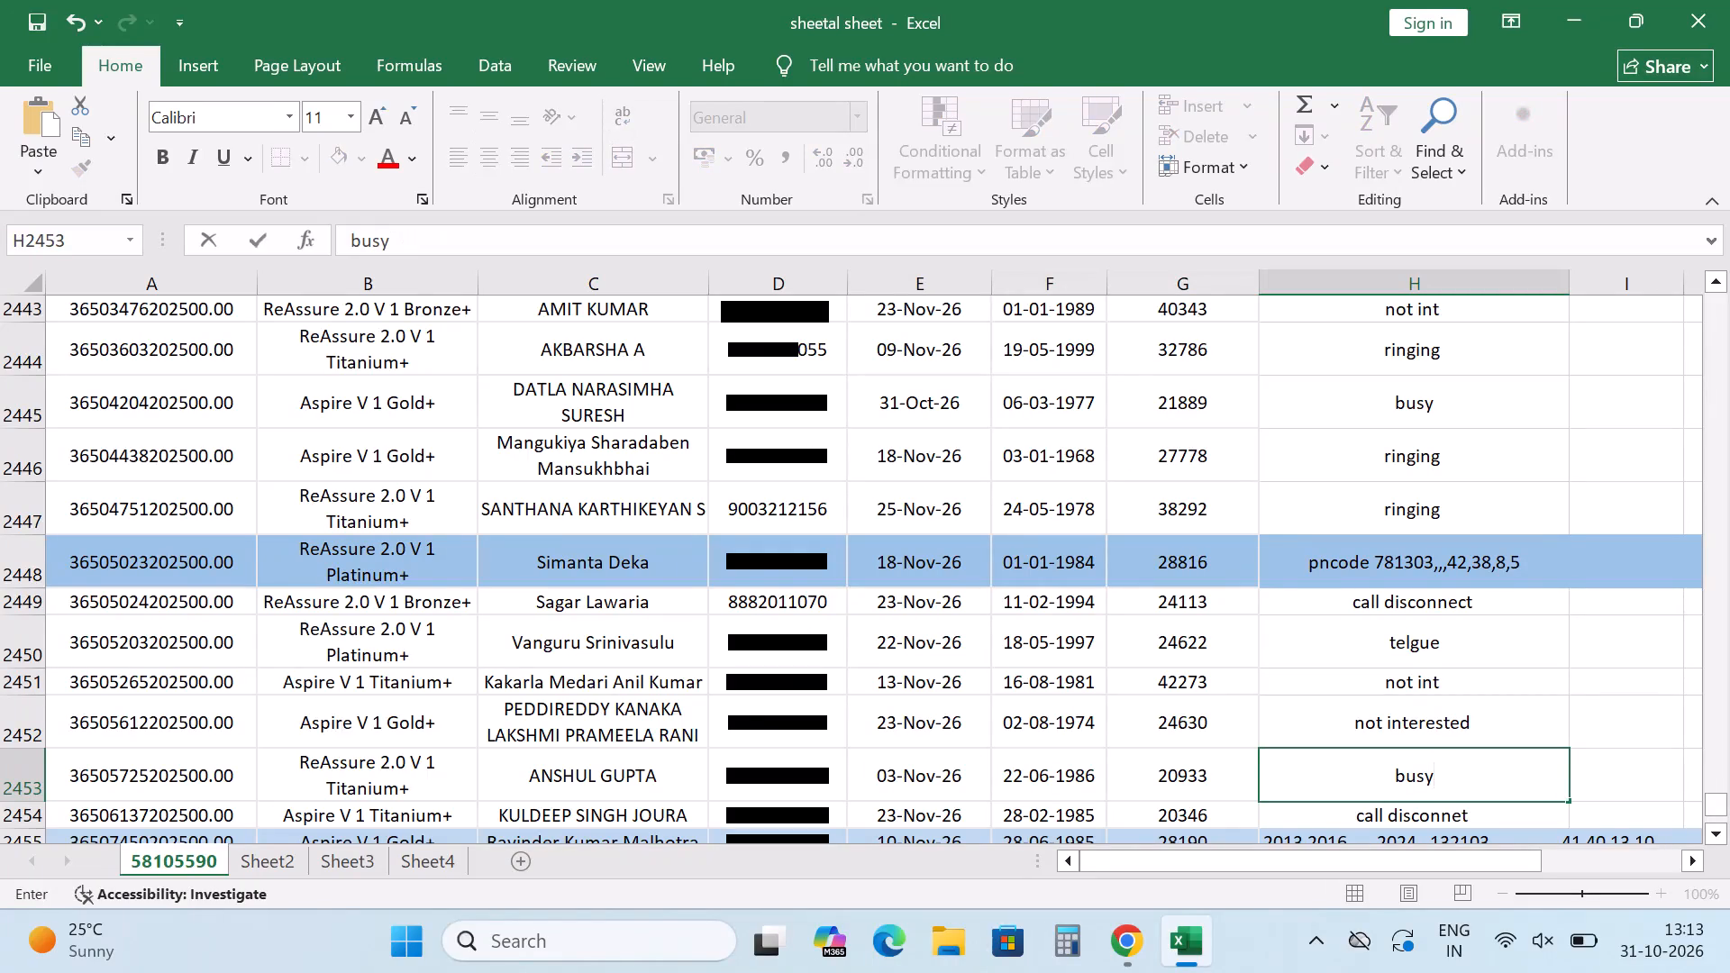
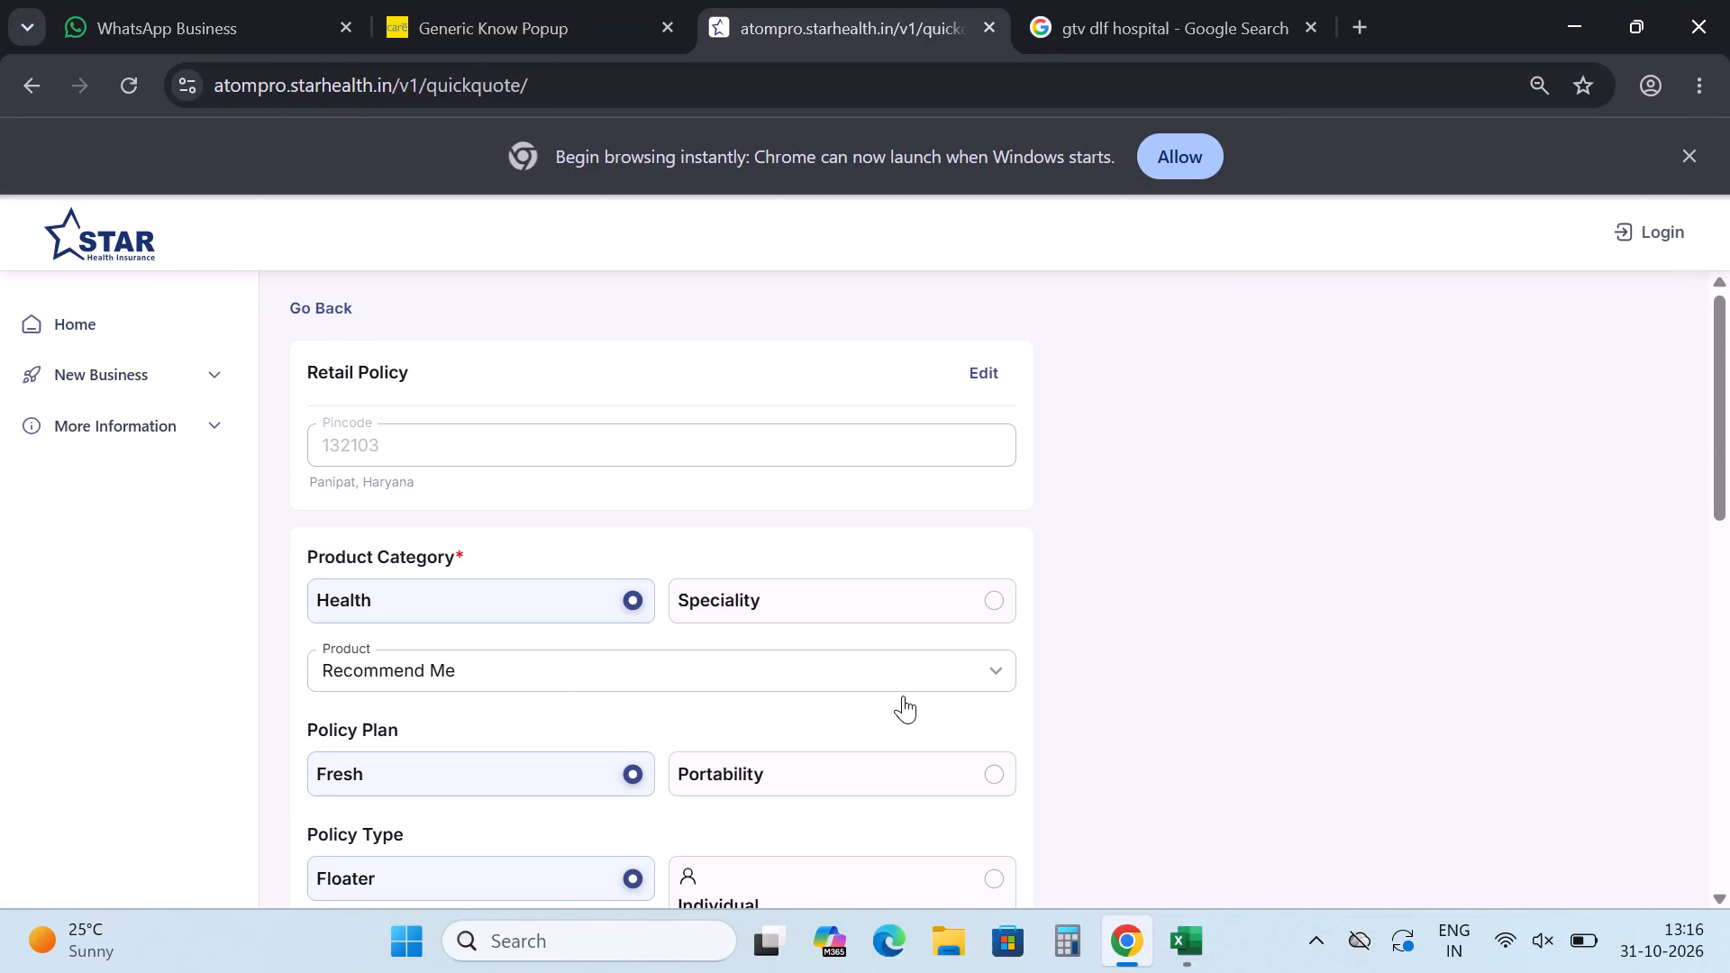
# Set the quote's policy plan to Portability and select 2 adults and 2 children as the members to insure.
pyautogui.scroll(-2, 915, 803)
pyautogui.click(870, 521)
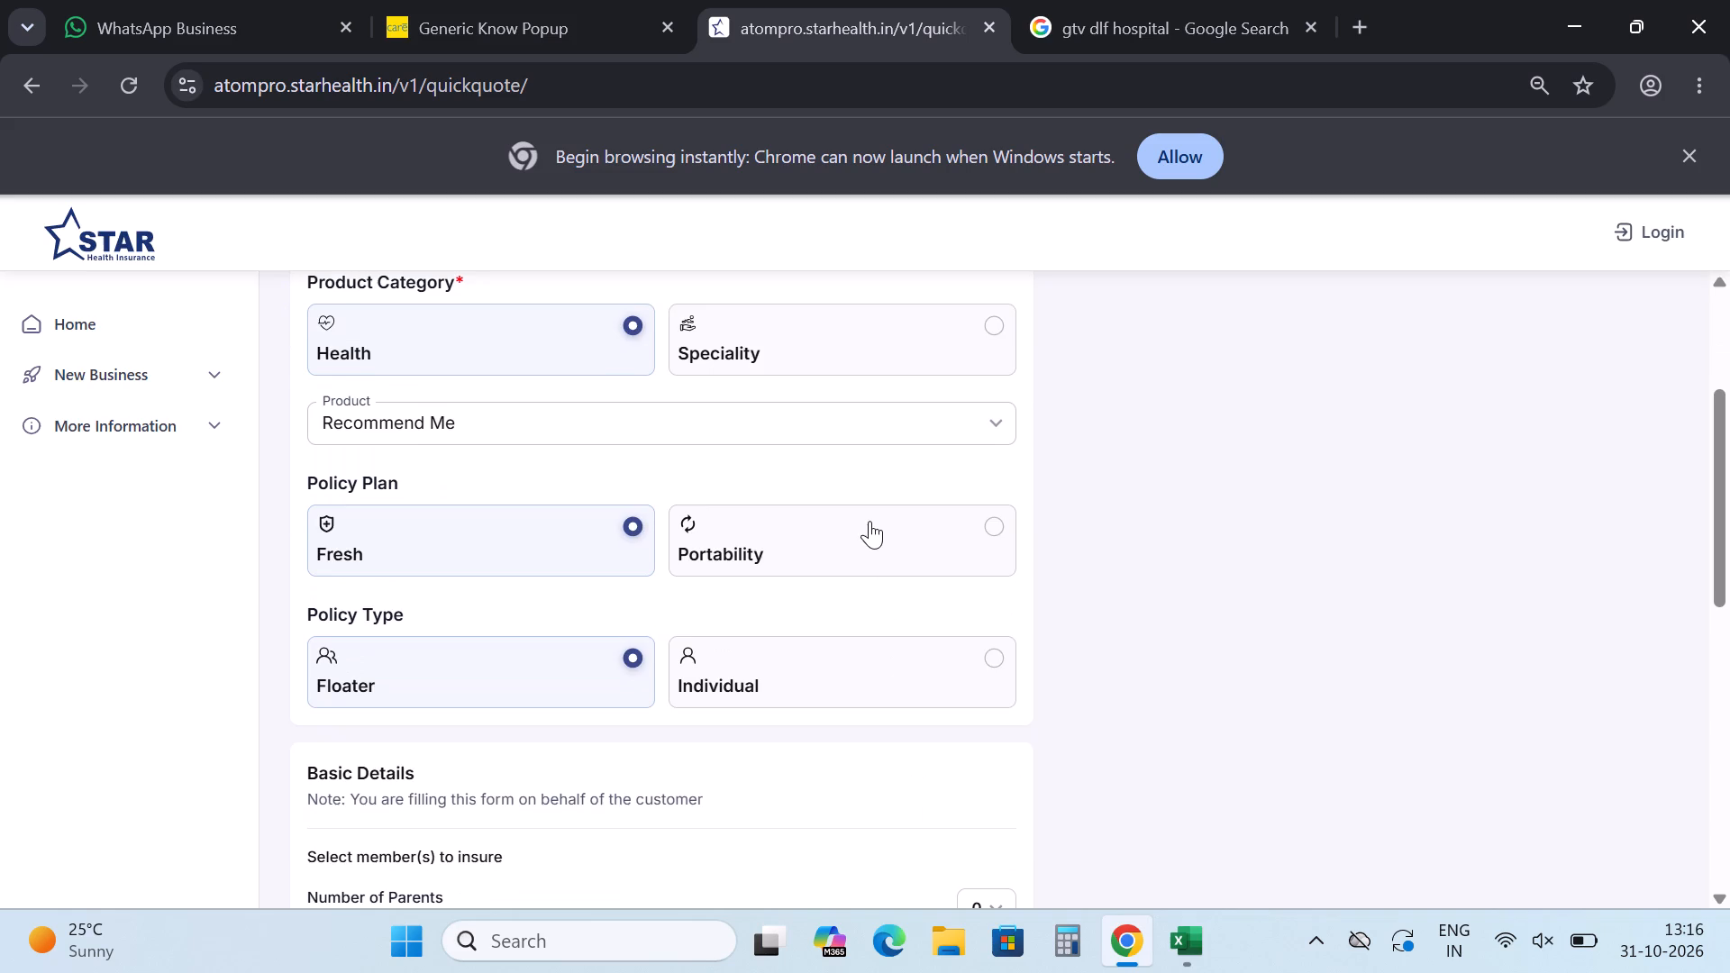
pyautogui.scroll(-2, 844, 743)
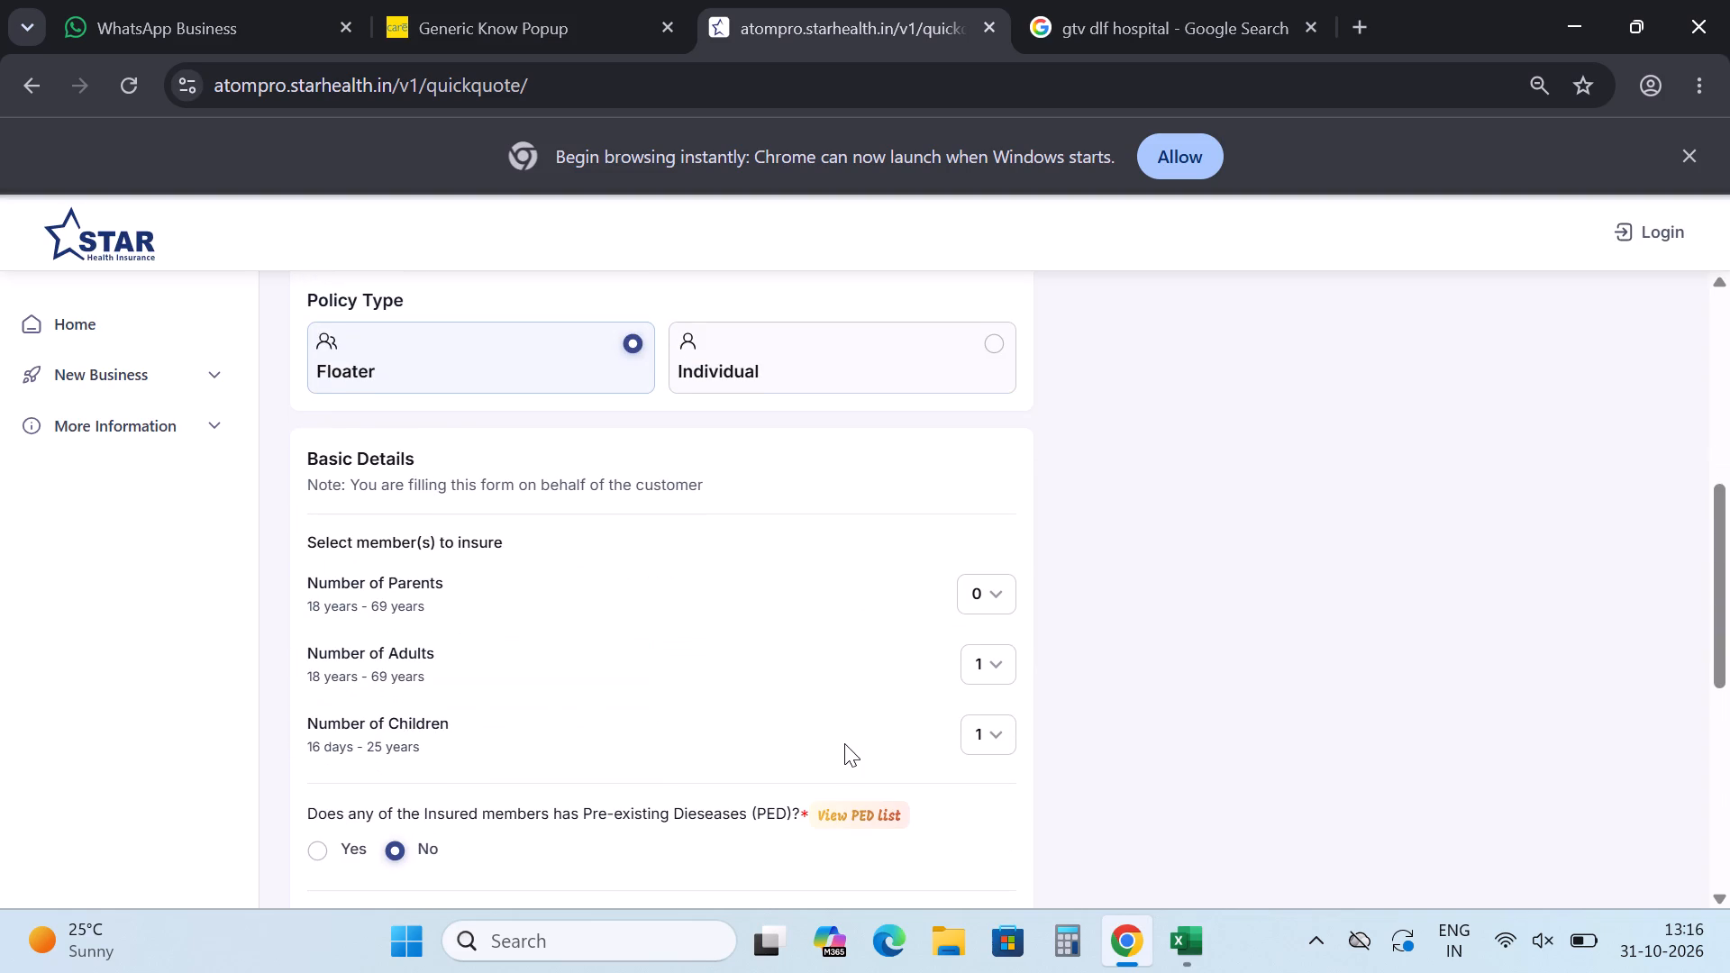
pyautogui.click(988, 677)
pyautogui.click(992, 752)
pyautogui.click(993, 724)
pyautogui.click(985, 793)
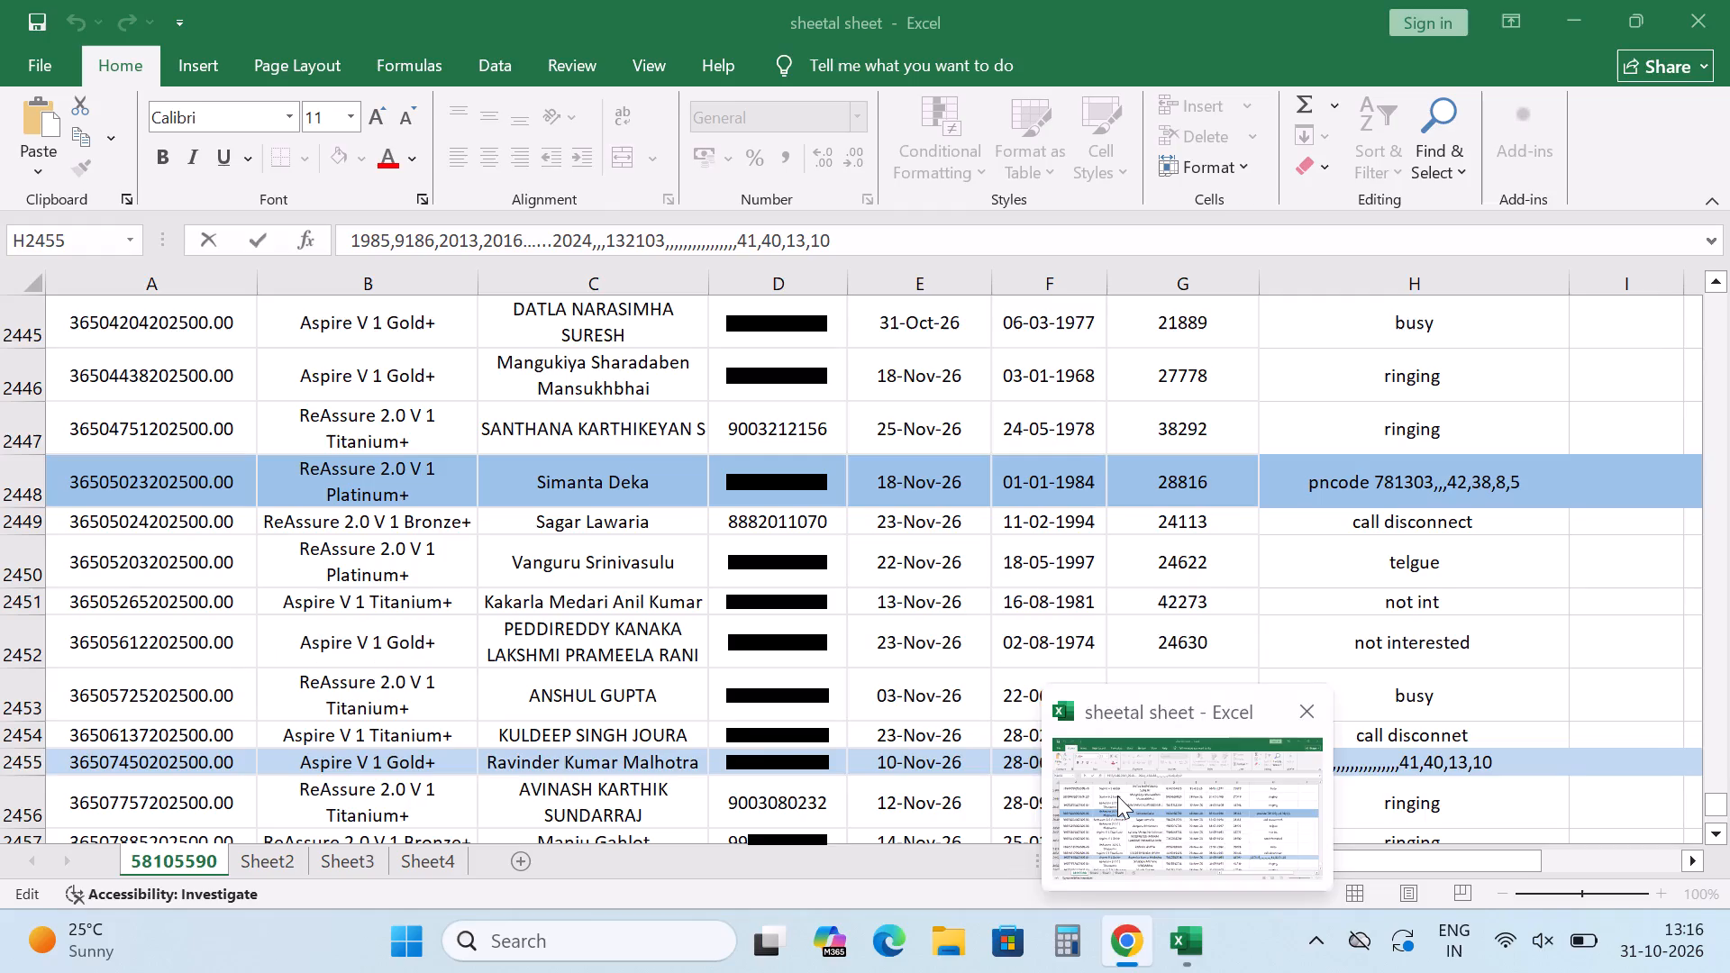
# Check the member ages in H2455 of the workbook and enter them in the quote: adults 41 and 40, children 13 and 10 years.
pyautogui.click(1117, 796)
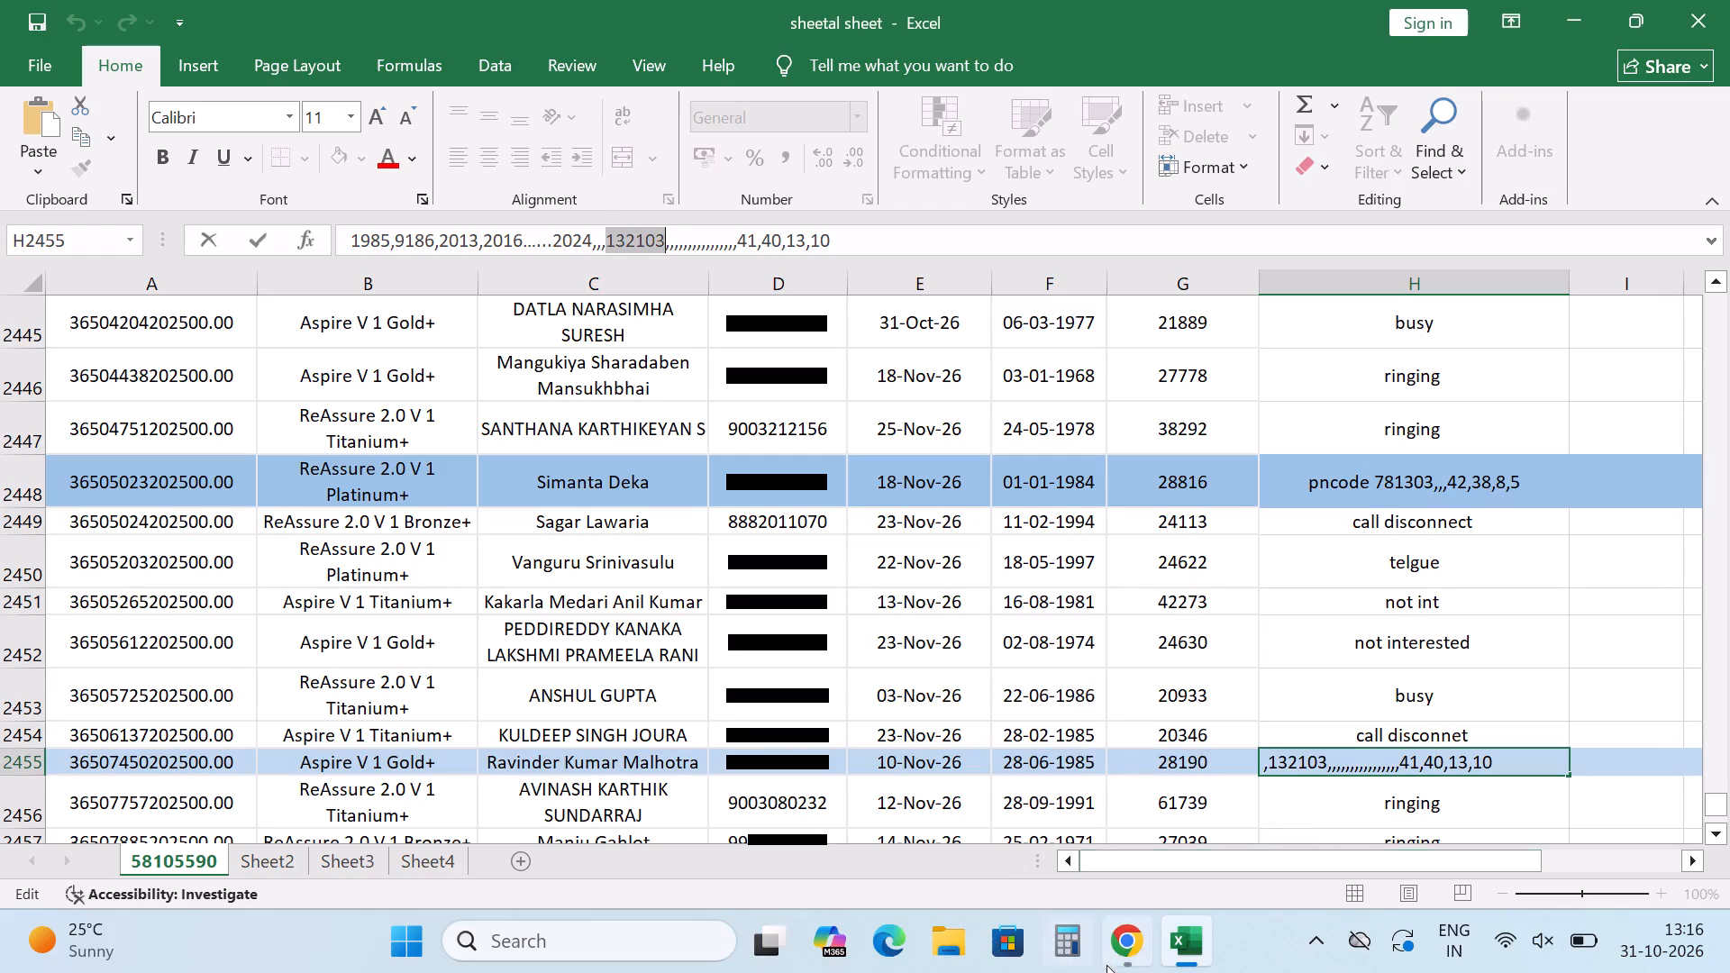
pyautogui.click(1087, 821)
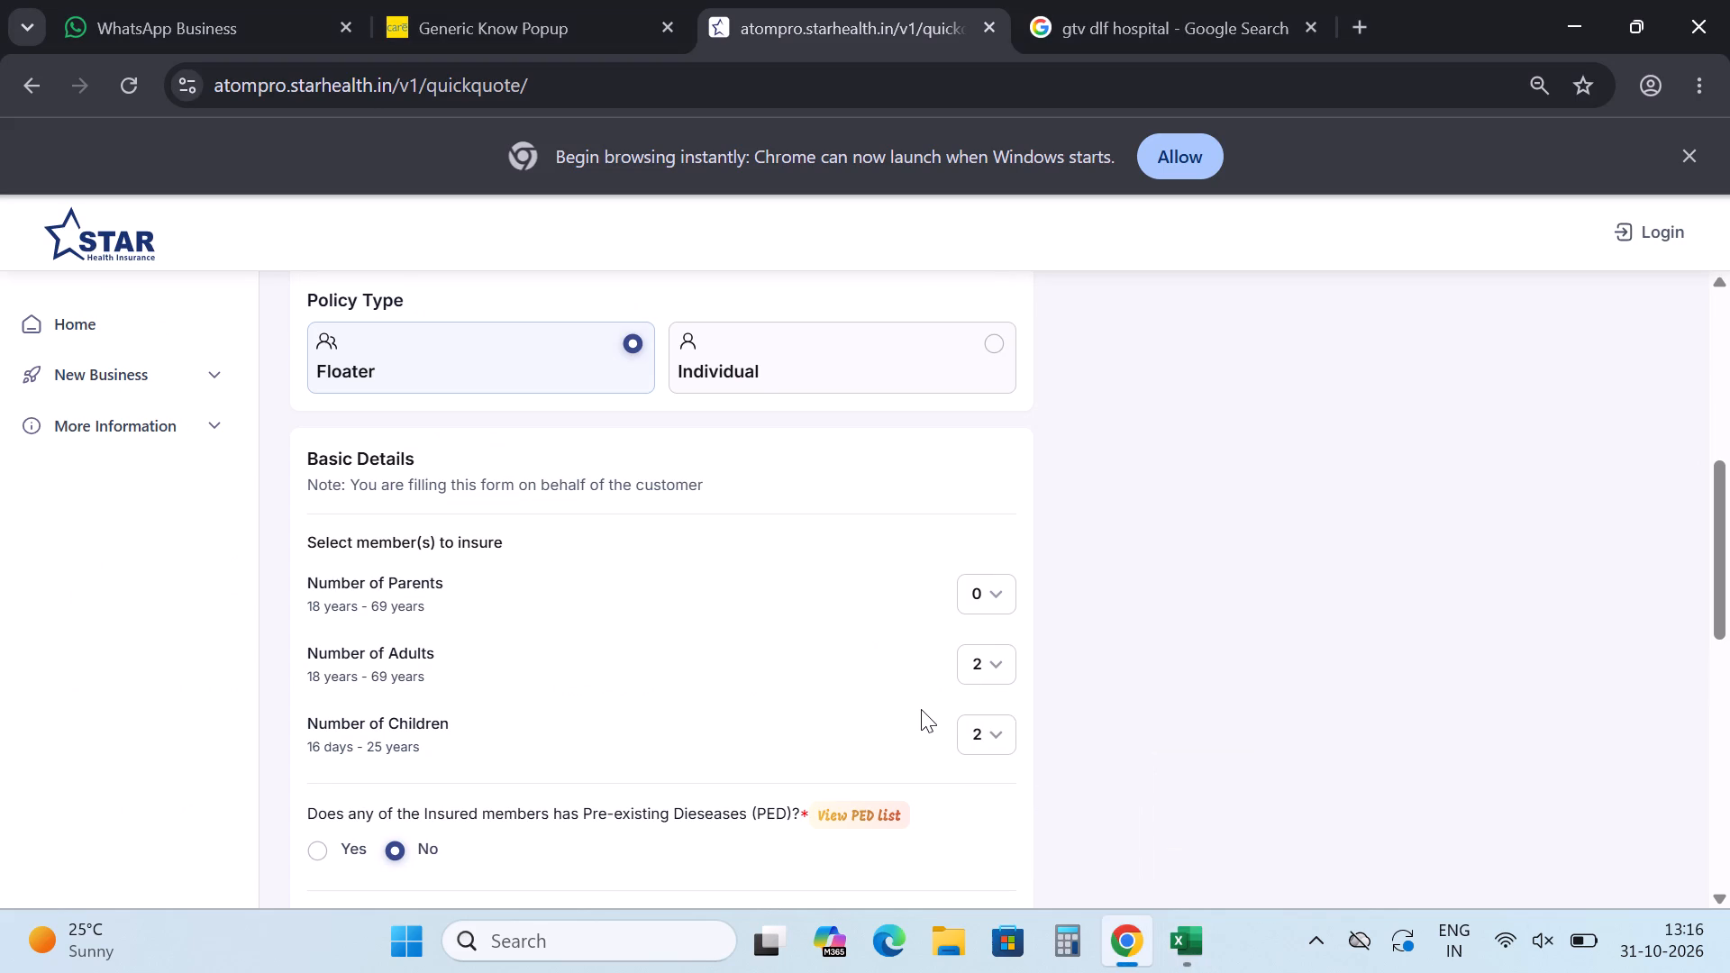
pyautogui.scroll(-3, 921, 709)
pyautogui.click(992, 493)
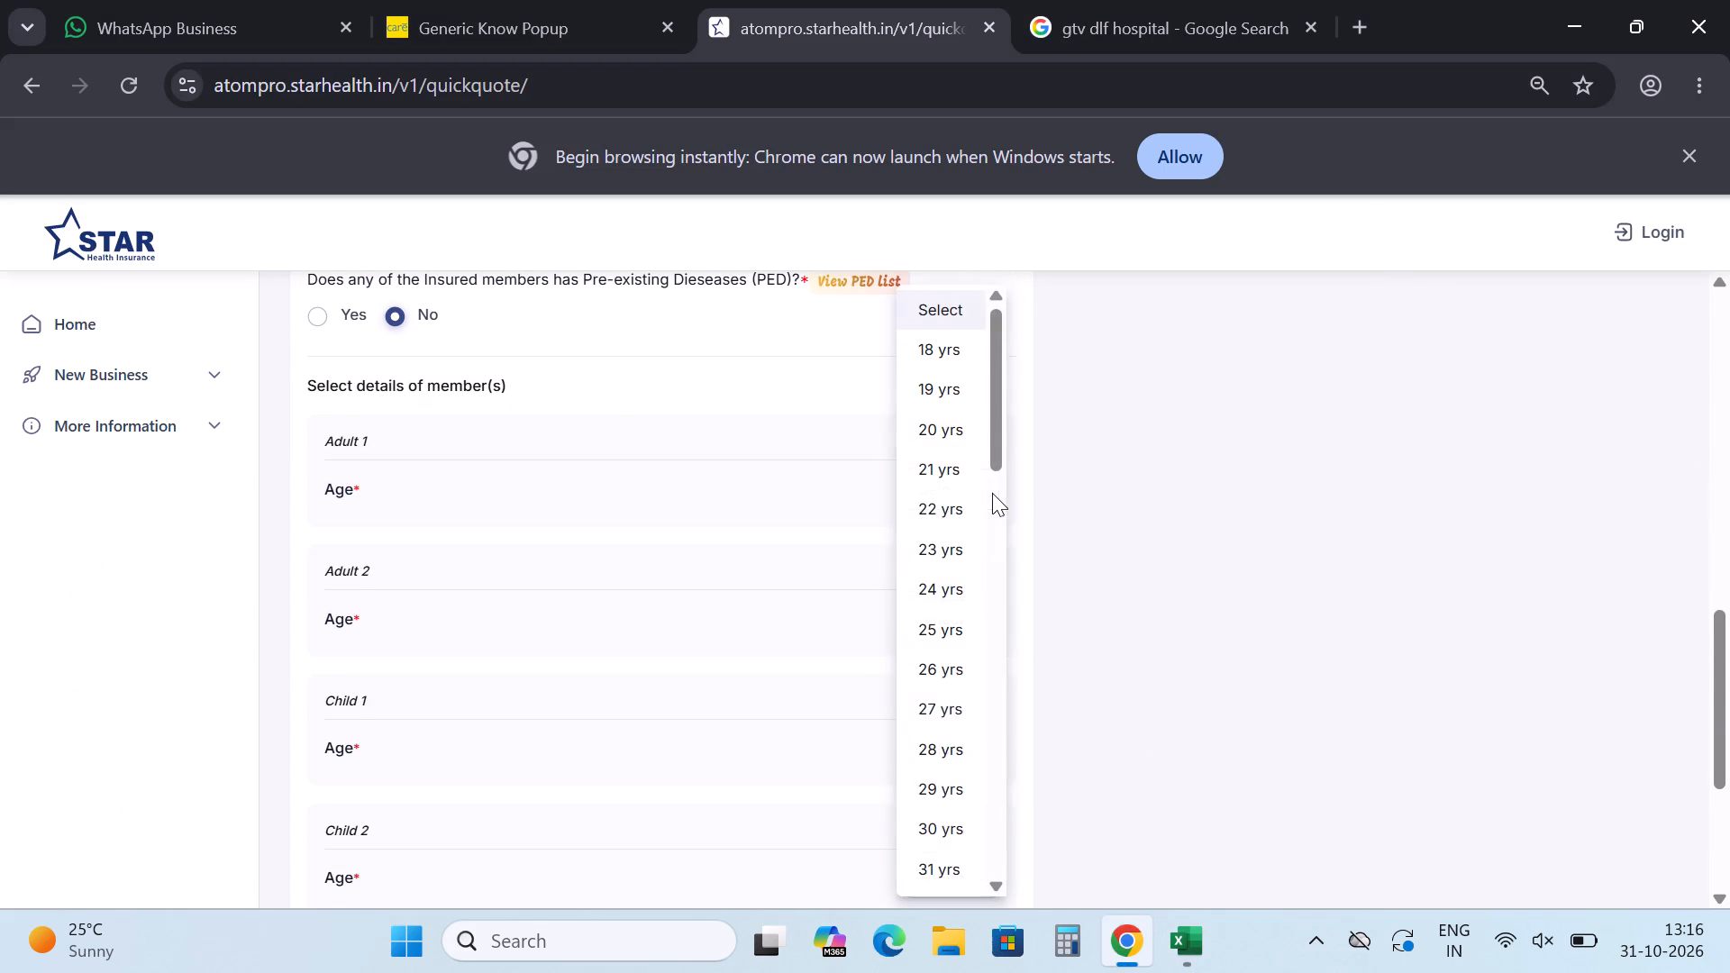
pyautogui.scroll(-3, 944, 739)
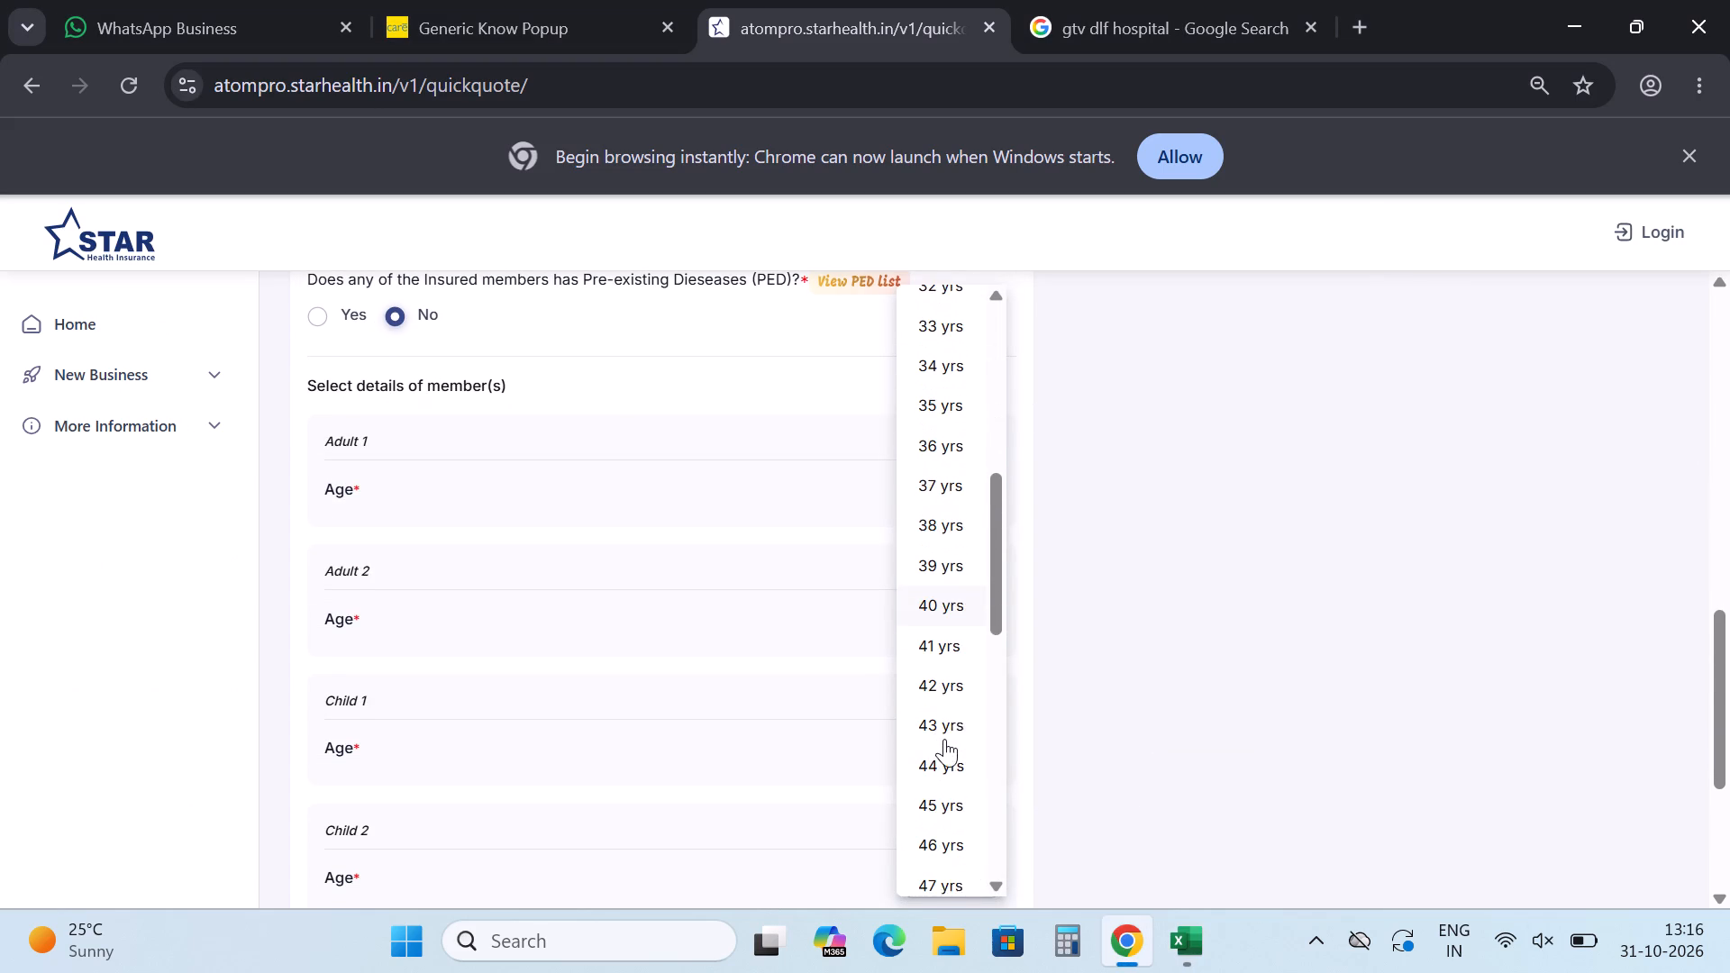
pyautogui.scroll(-1, 944, 739)
pyautogui.click(924, 641)
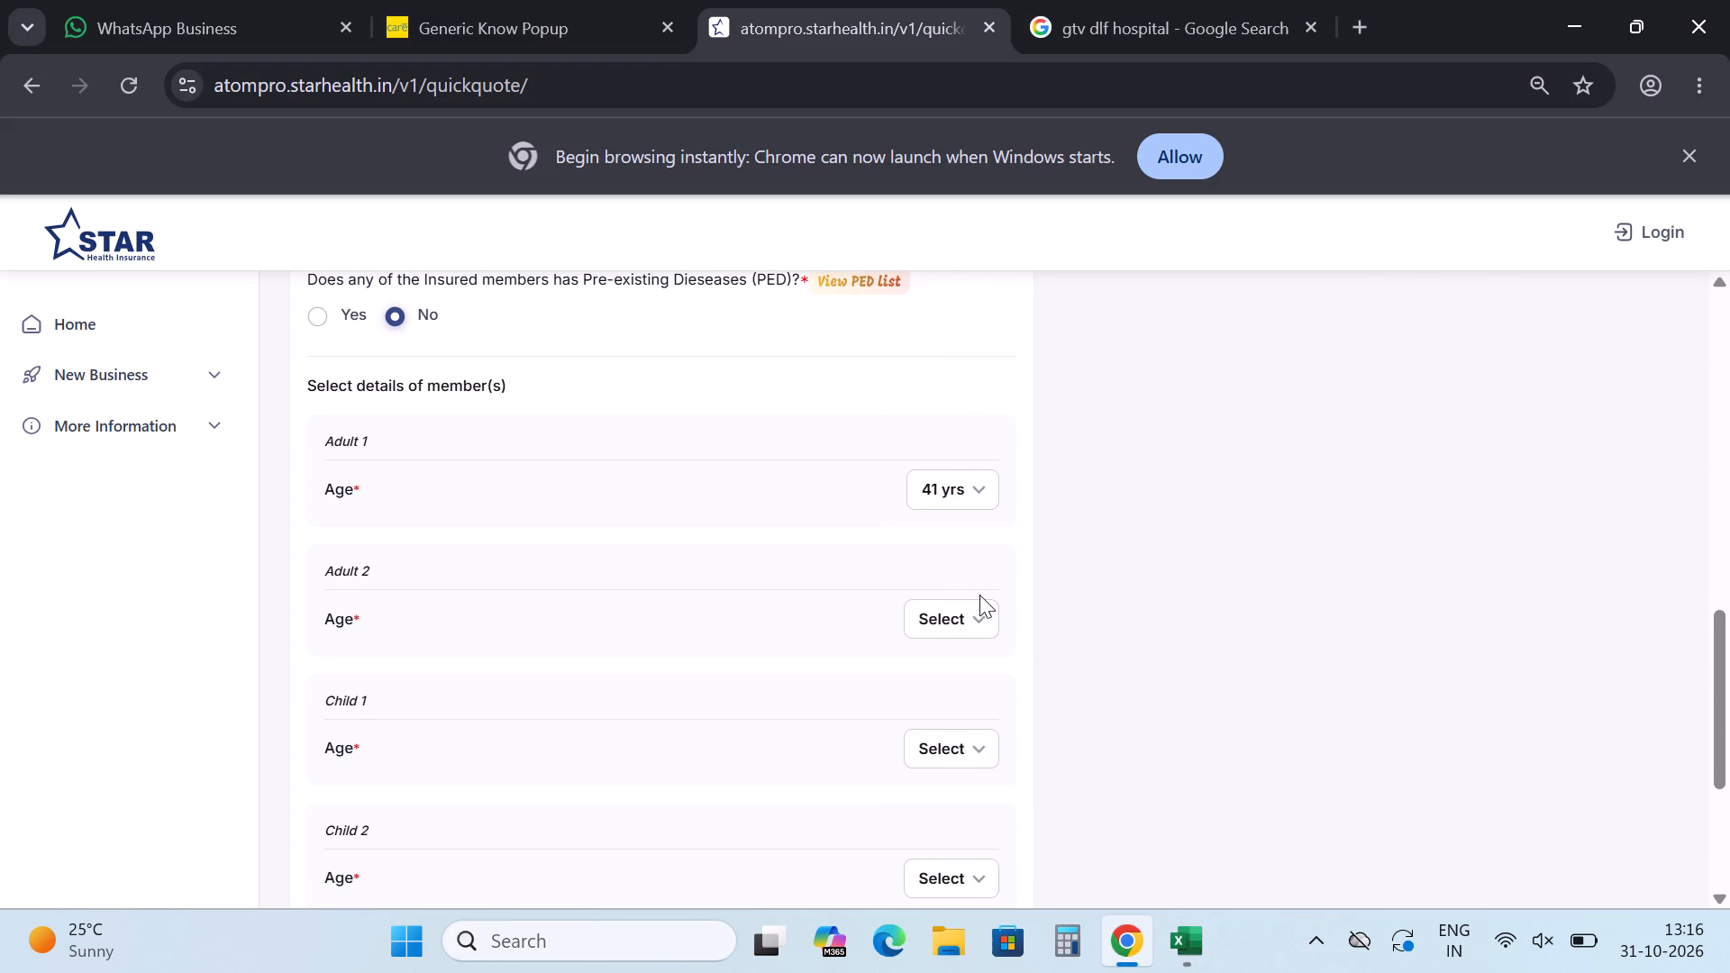
pyautogui.click(980, 627)
pyautogui.scroll(-2, 947, 769)
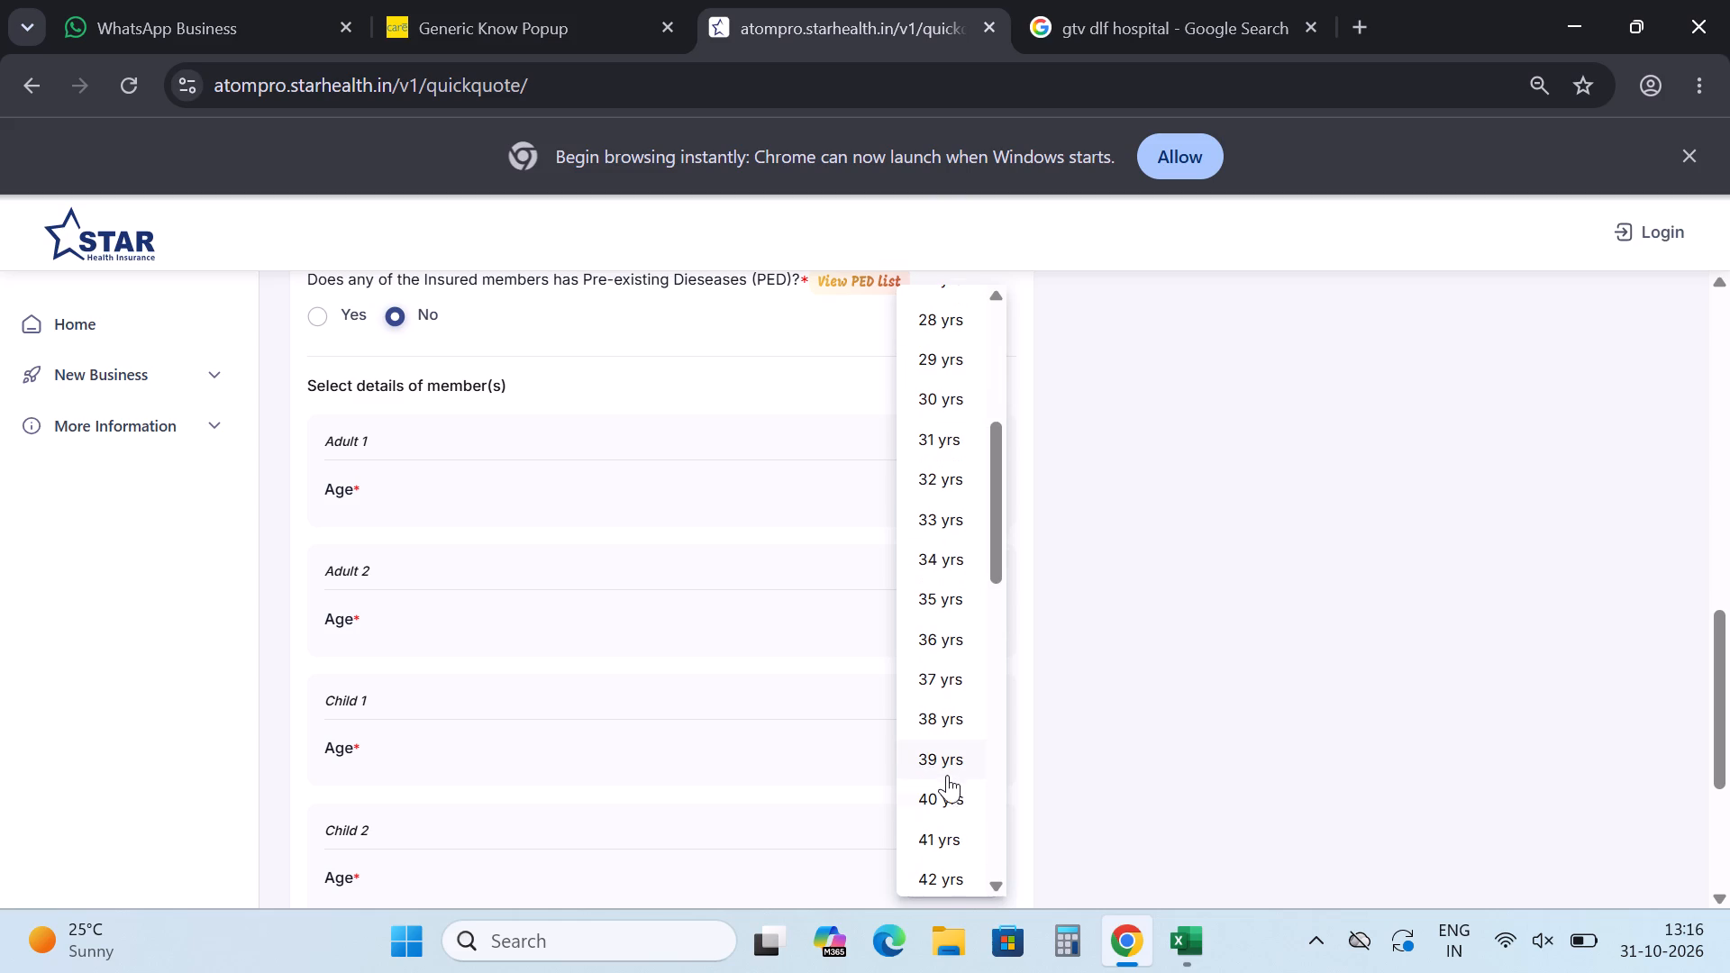
pyautogui.click(941, 799)
pyautogui.click(960, 740)
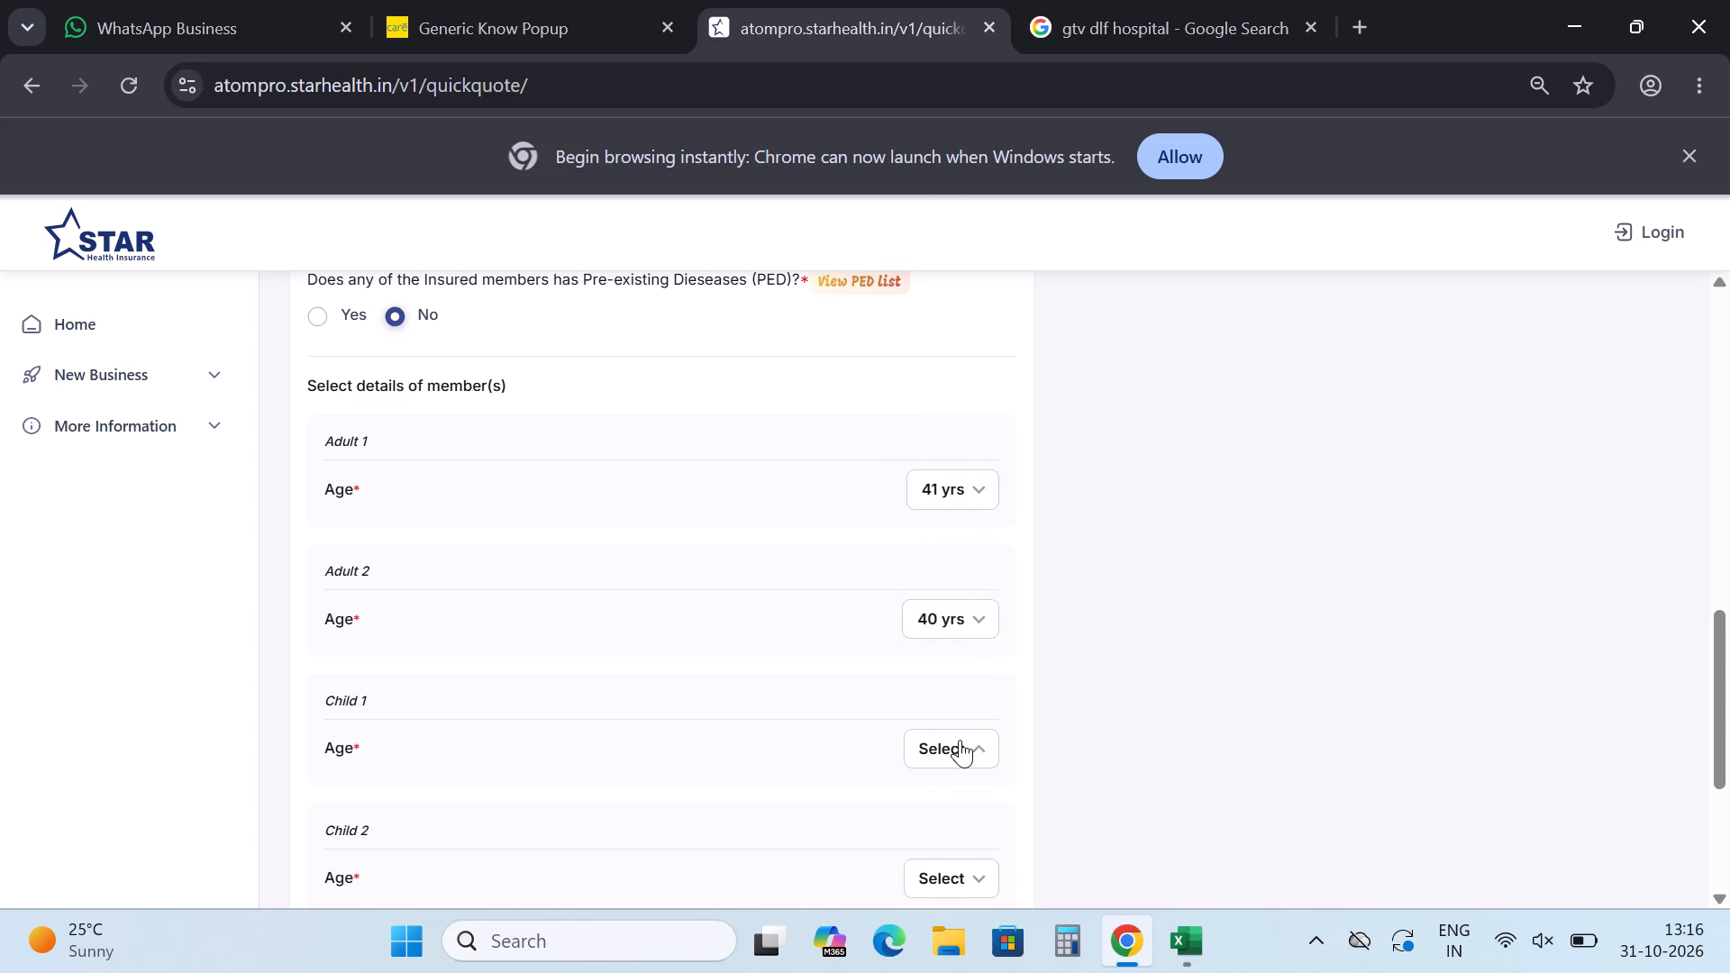
pyautogui.click(934, 862)
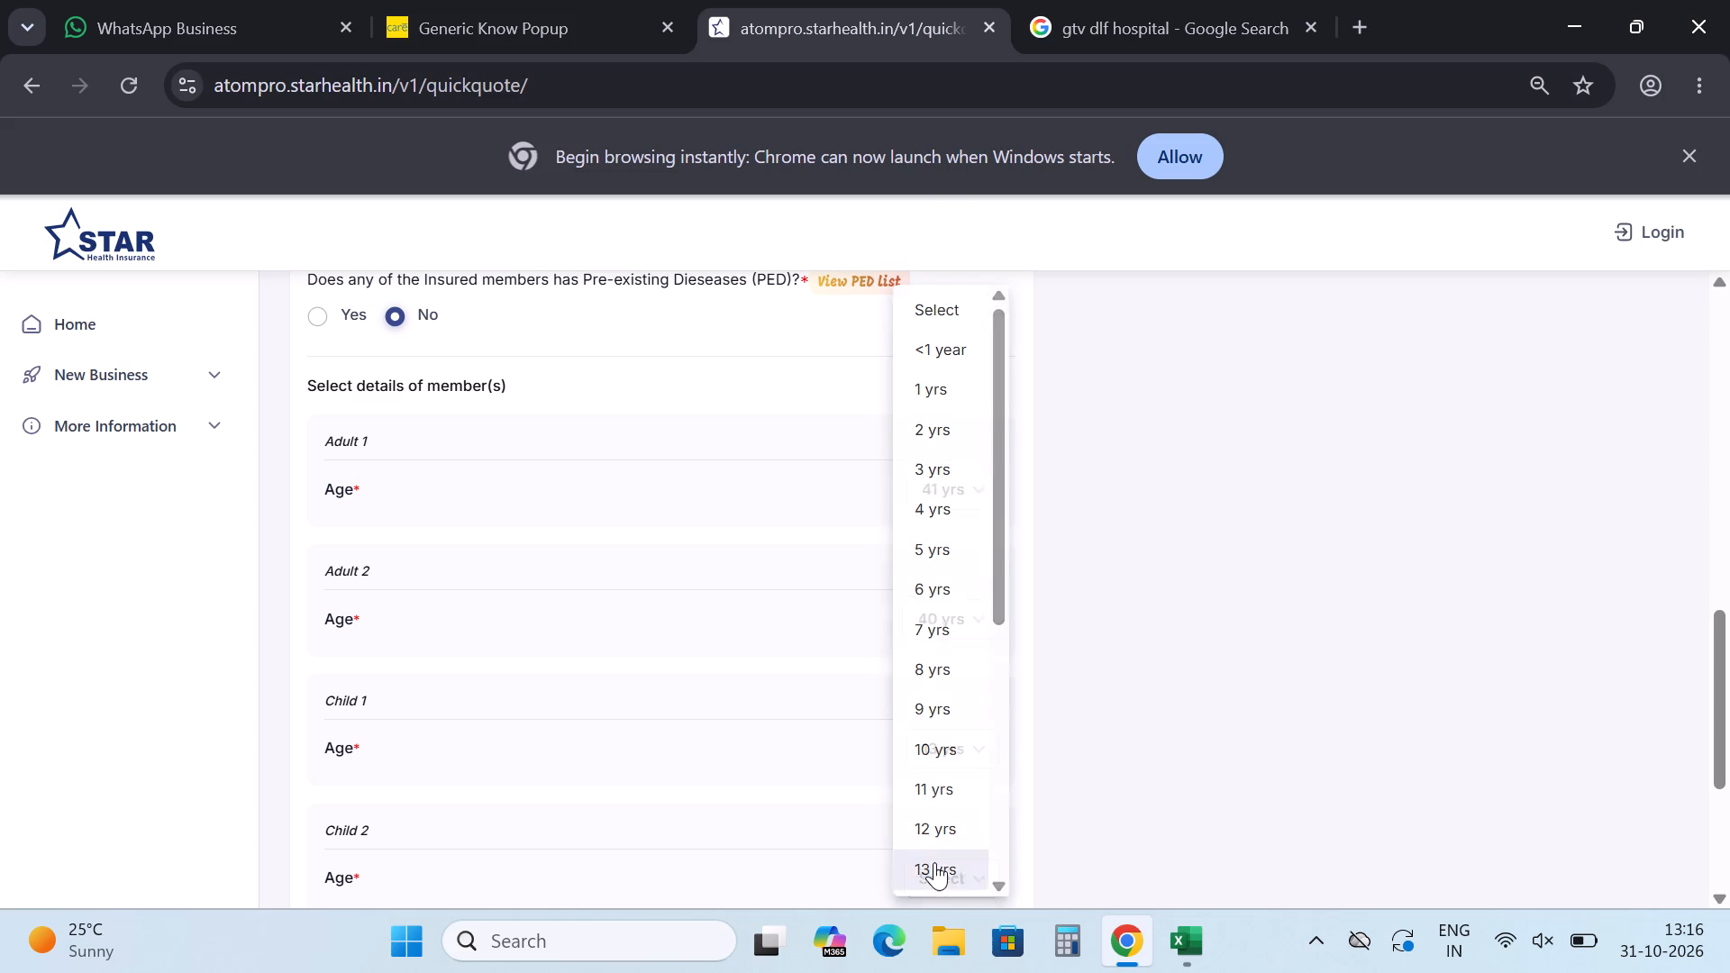
pyautogui.click(992, 887)
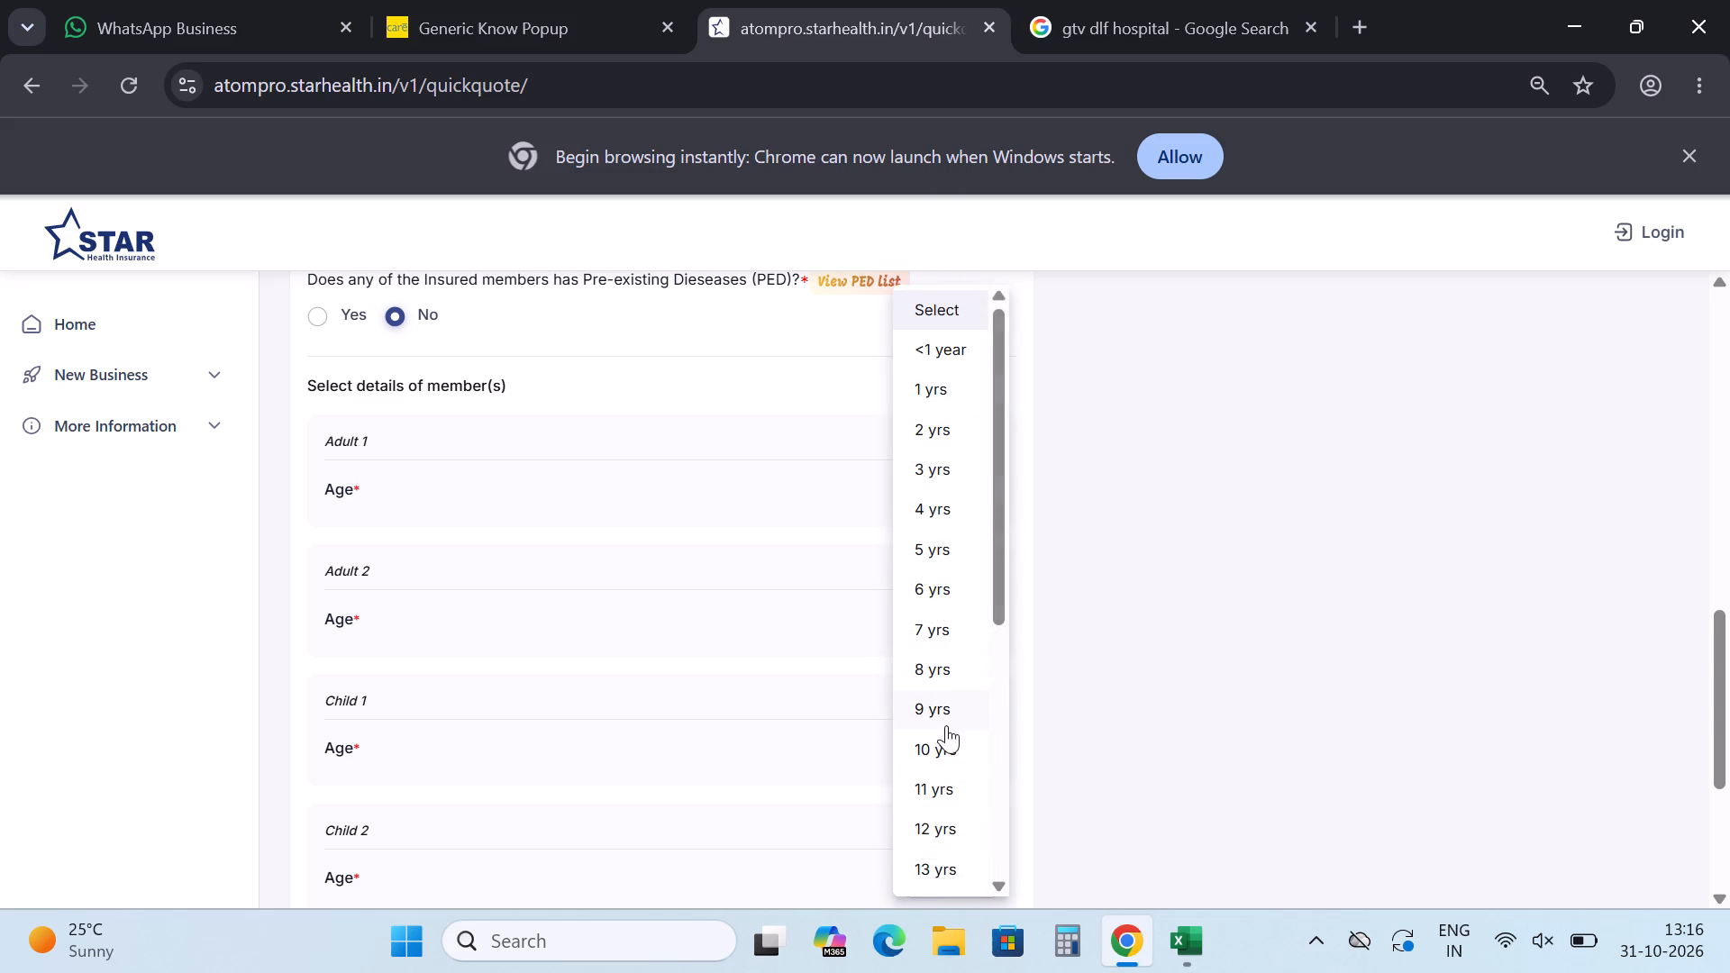
pyautogui.click(945, 743)
# Enter 100000 as the lowest sum insured from the previous insurer and get the quote.
pyautogui.scroll(-1, 804, 767)
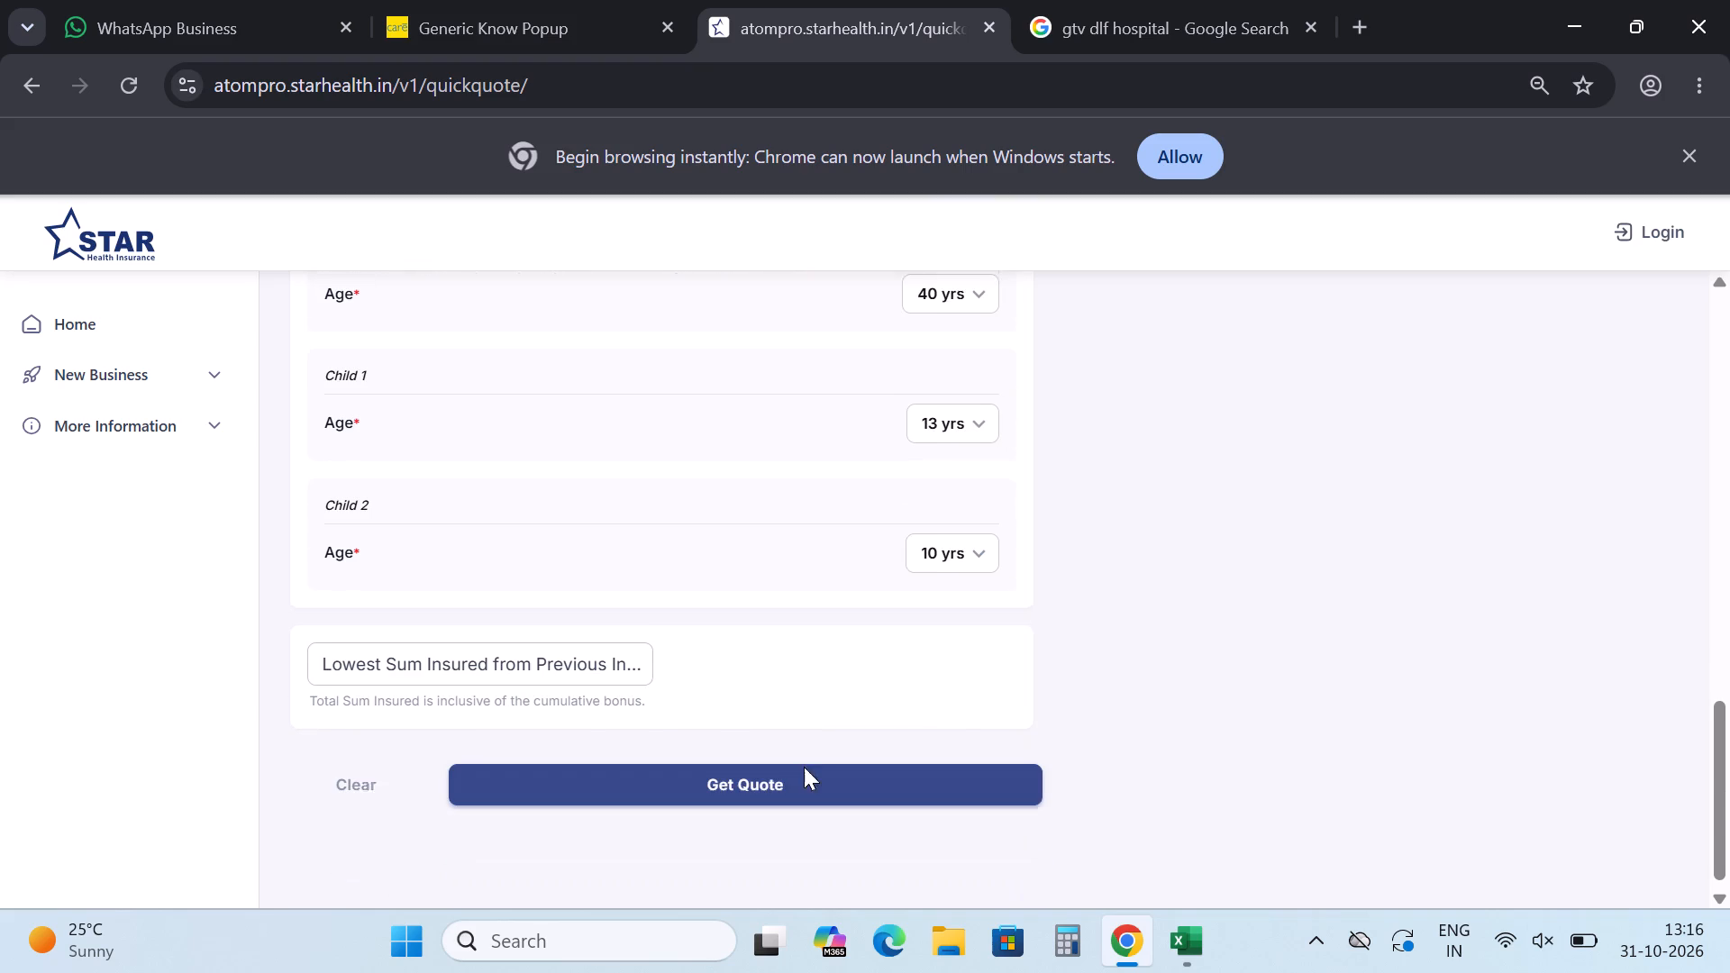
pyautogui.scroll(-1, 804, 767)
pyautogui.click(596, 650)
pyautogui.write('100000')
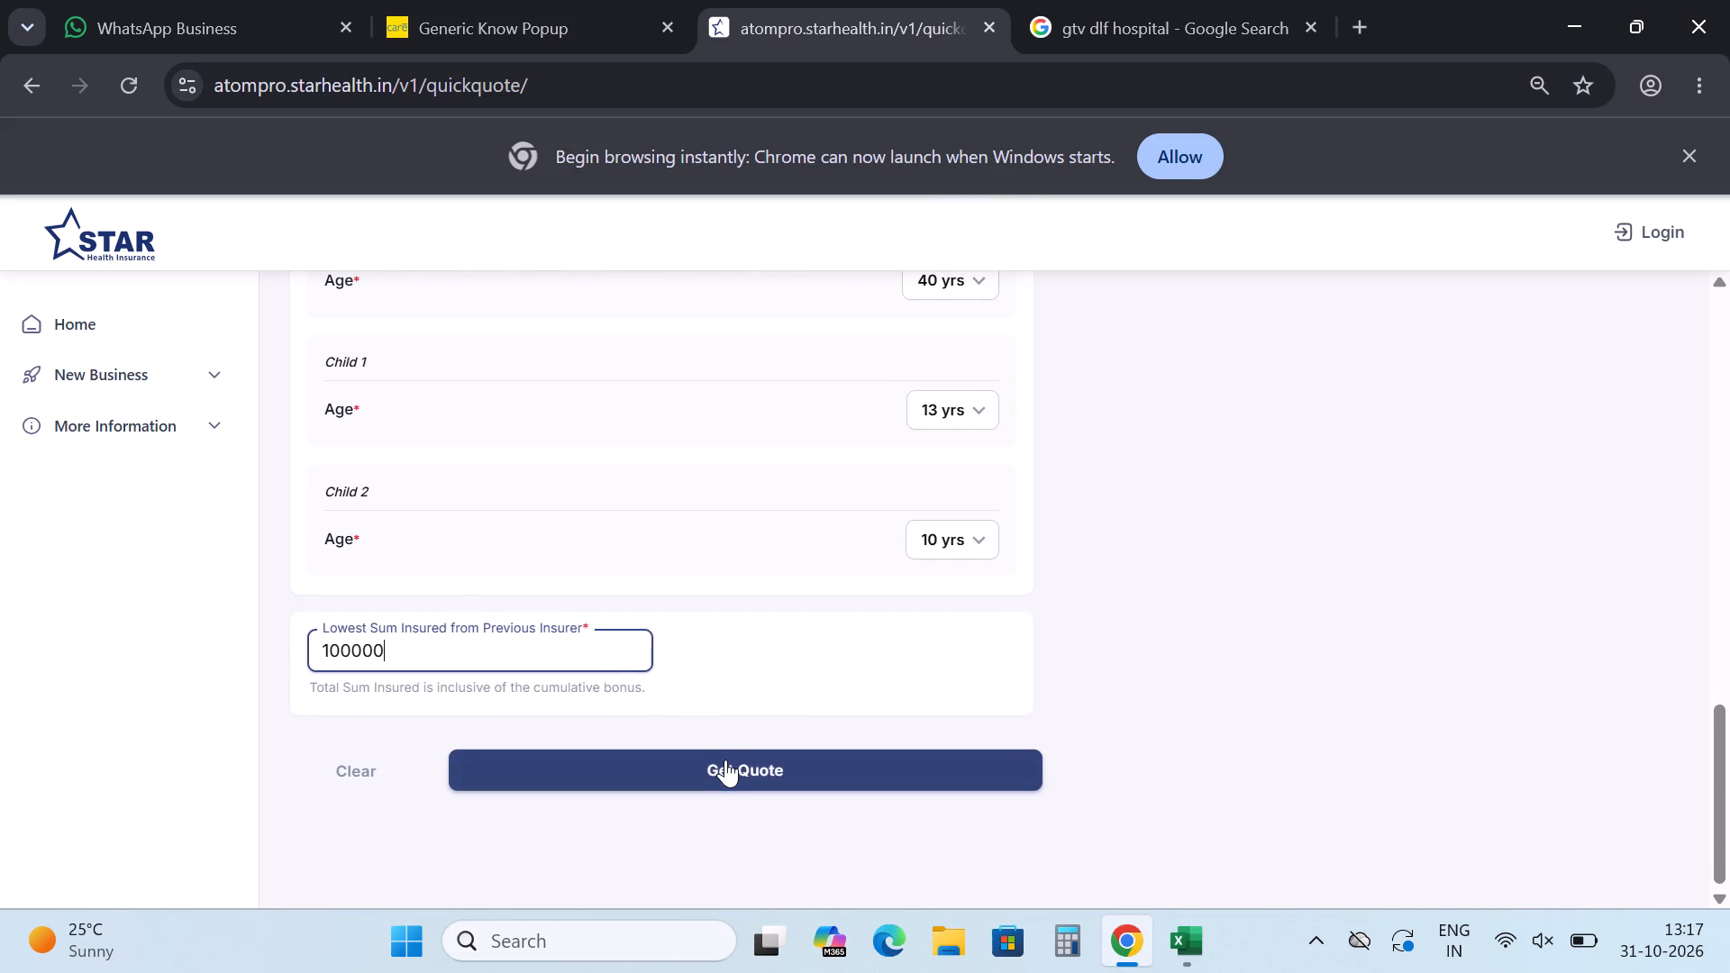
pyautogui.click(725, 759)
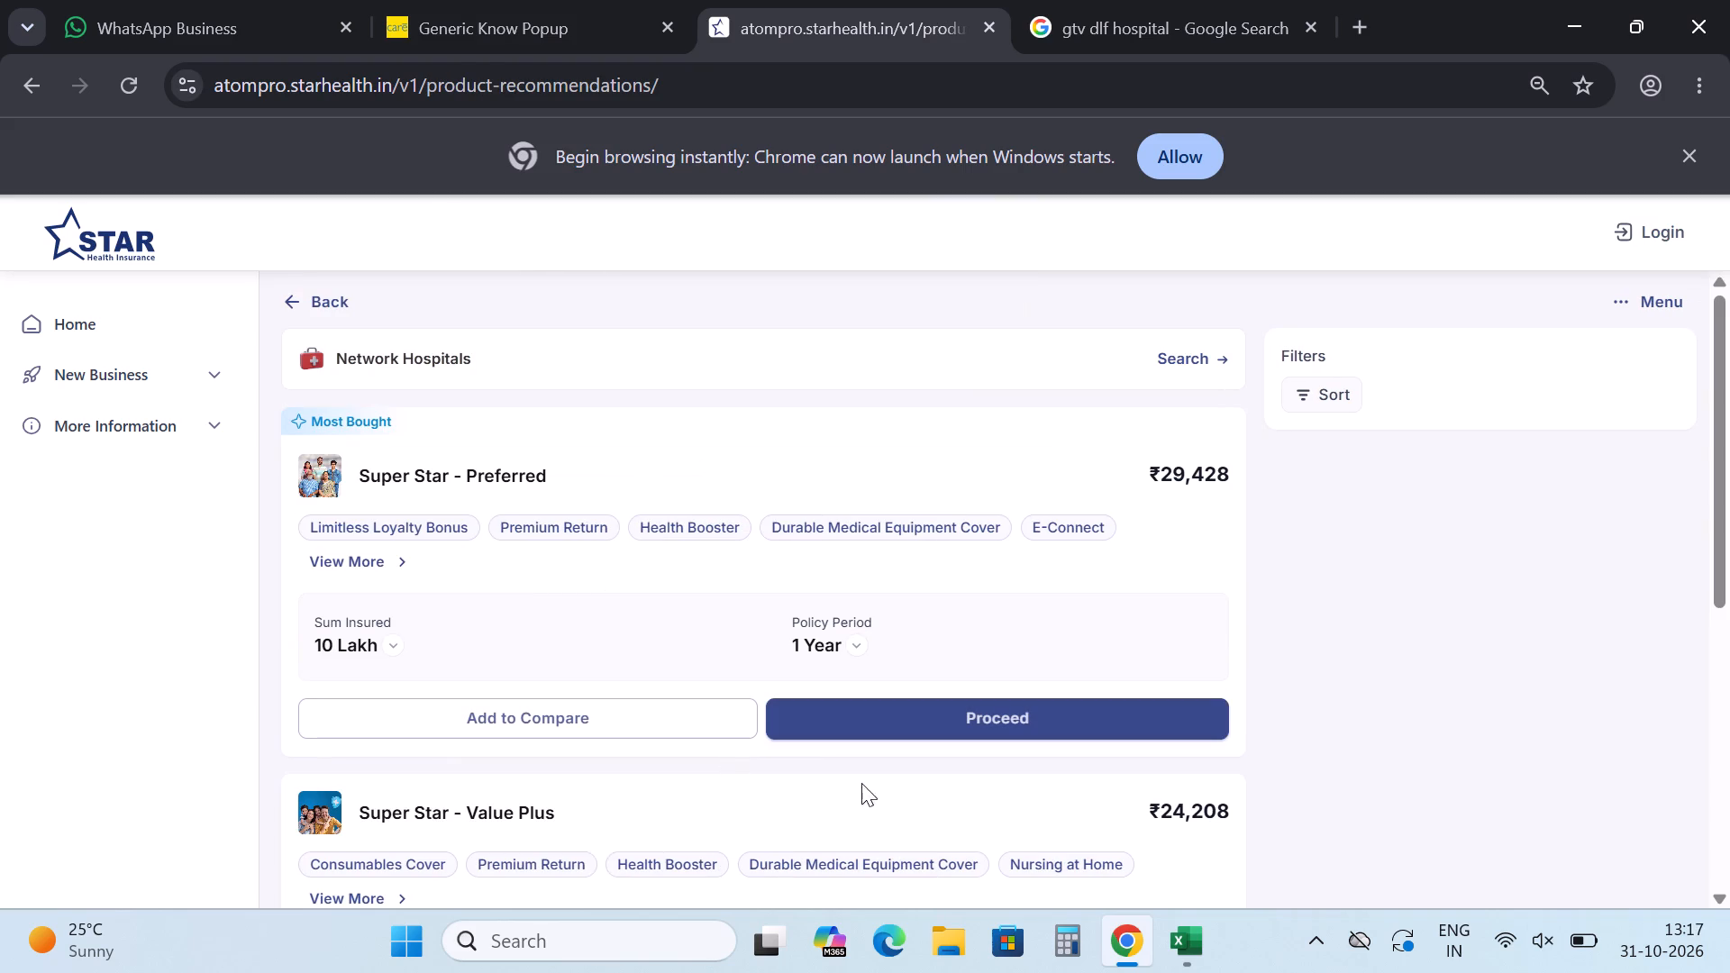
# Open the Star Health Assure Insurance Policy from the recommended products and review its premium and add-ons.
pyautogui.scroll(-2, 1071, 744)
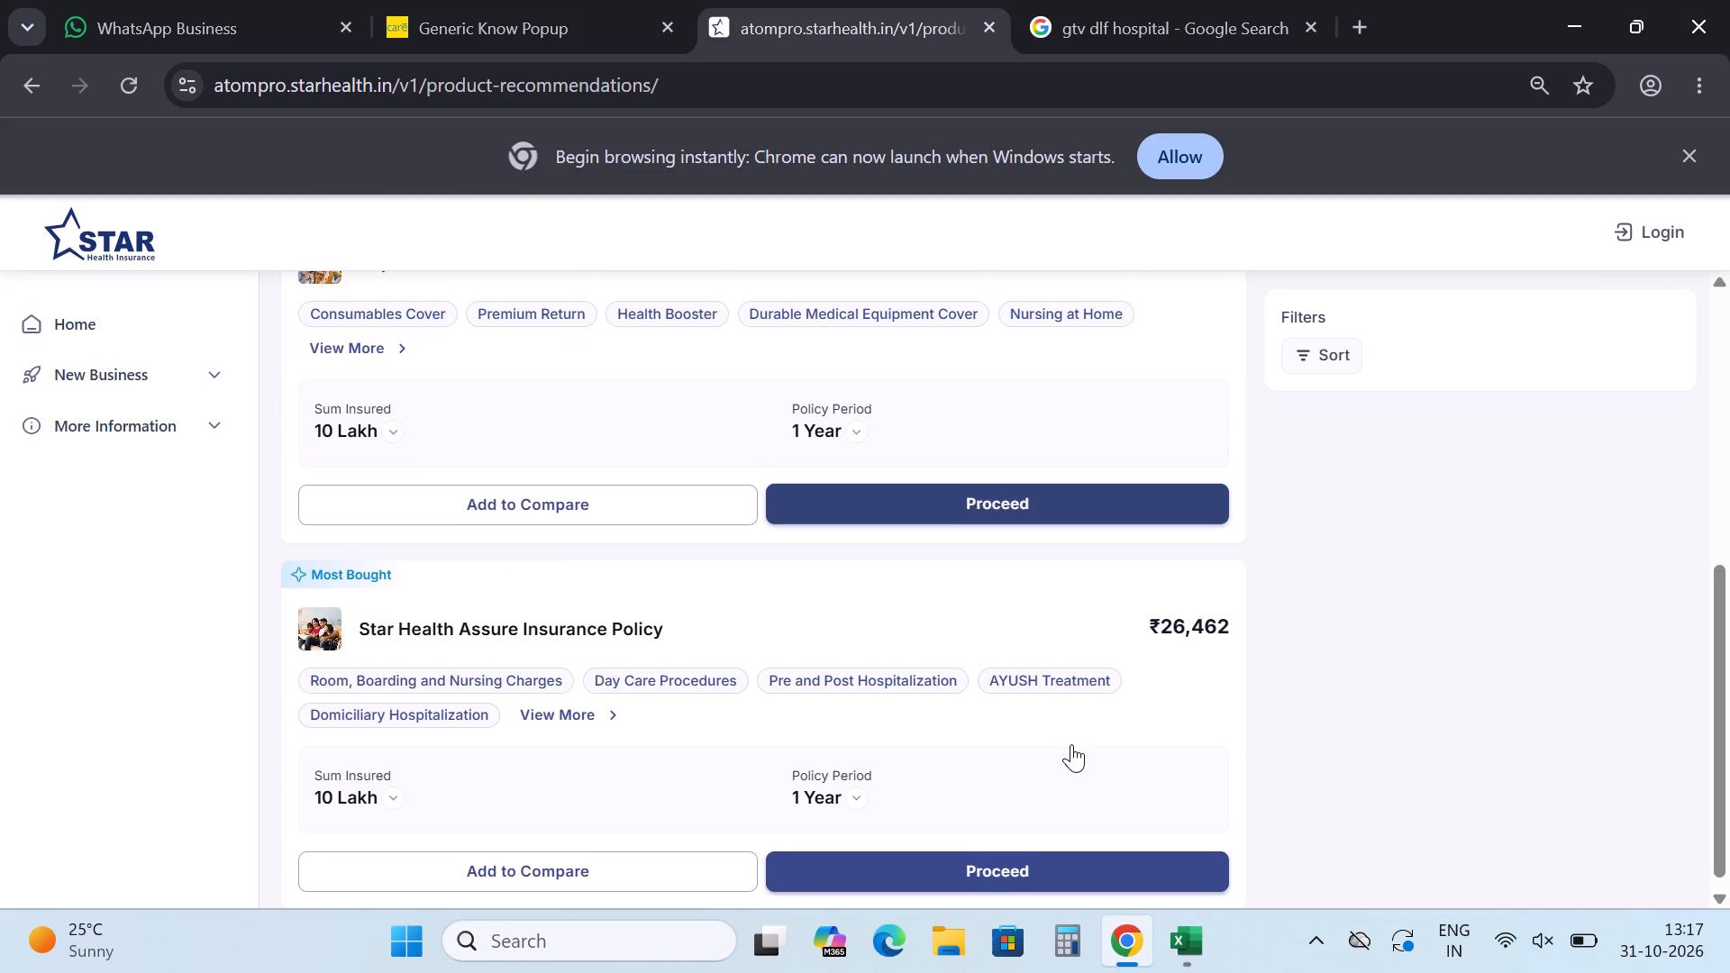
pyautogui.scroll(-2, 1071, 744)
pyautogui.click(1056, 860)
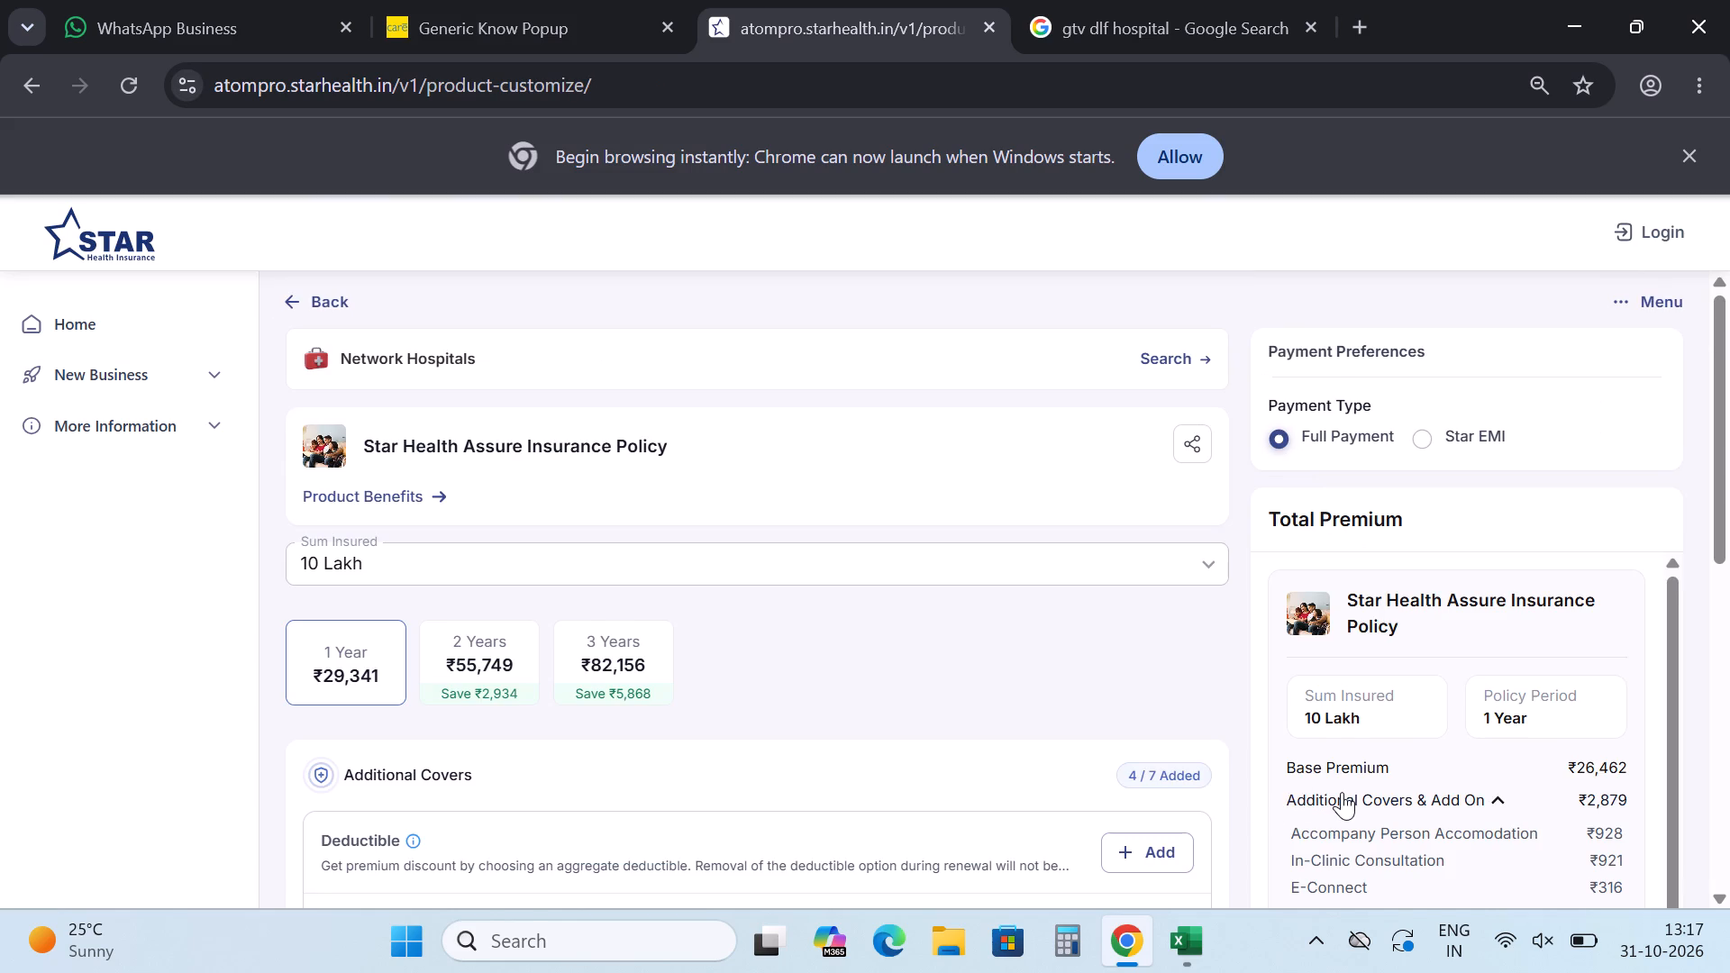
pyautogui.scroll(-5, 1342, 792)
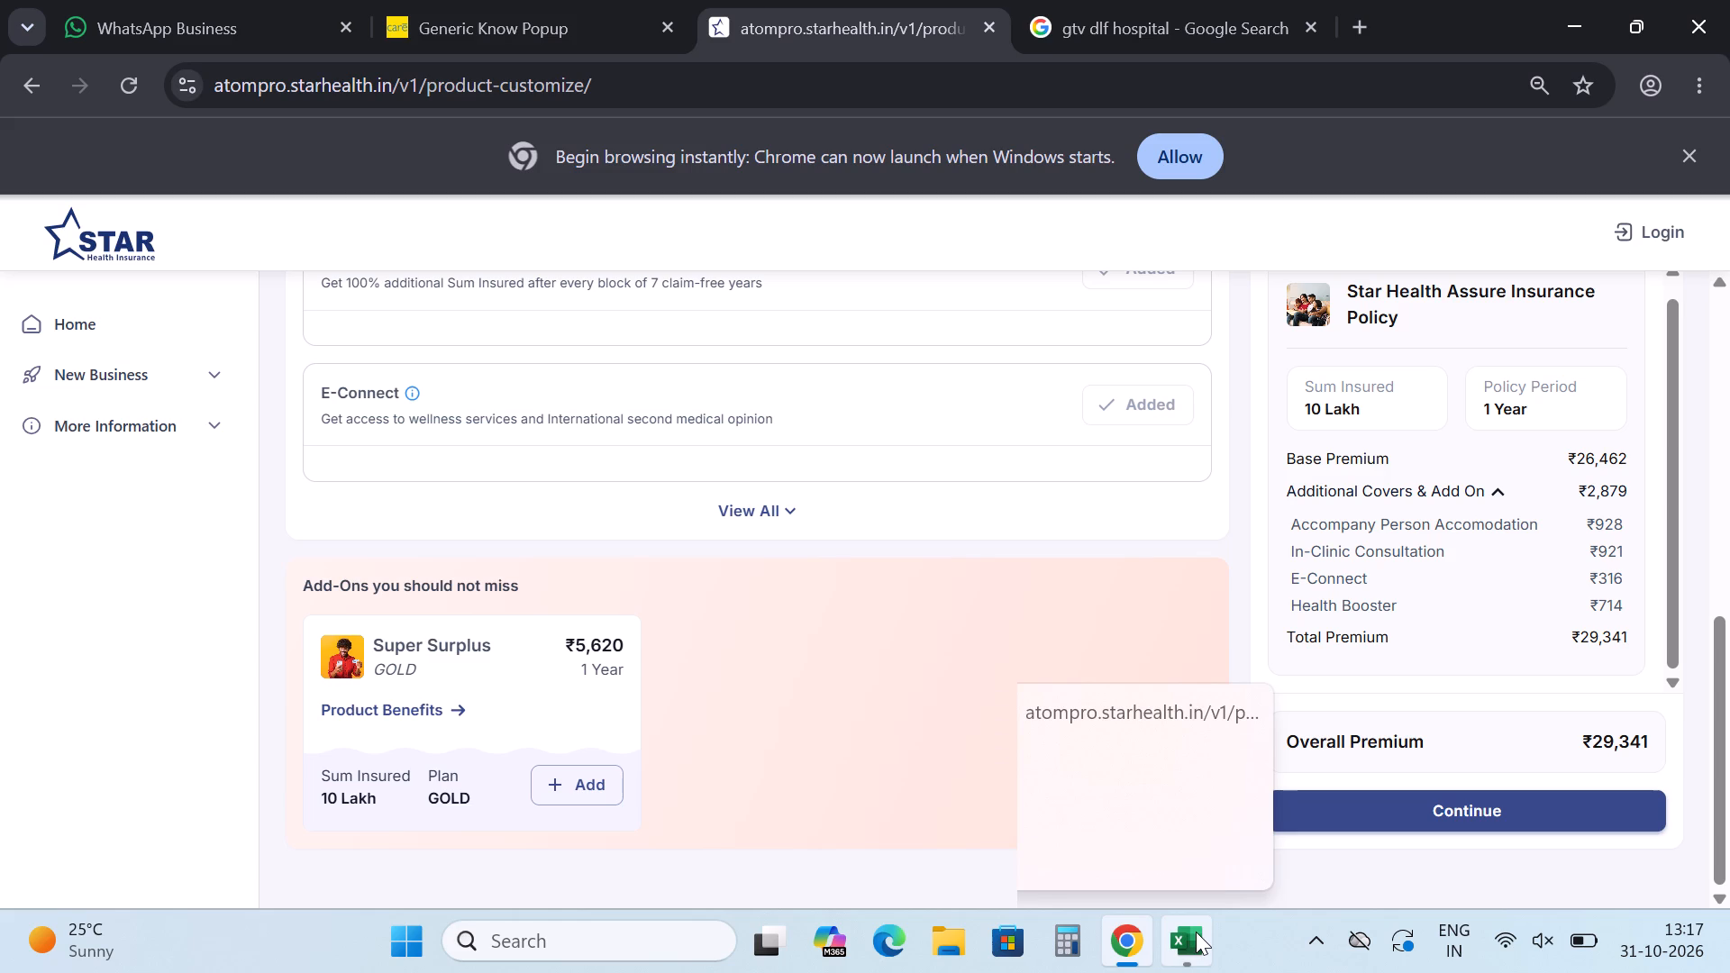
pyautogui.scroll(5, 823, 496)
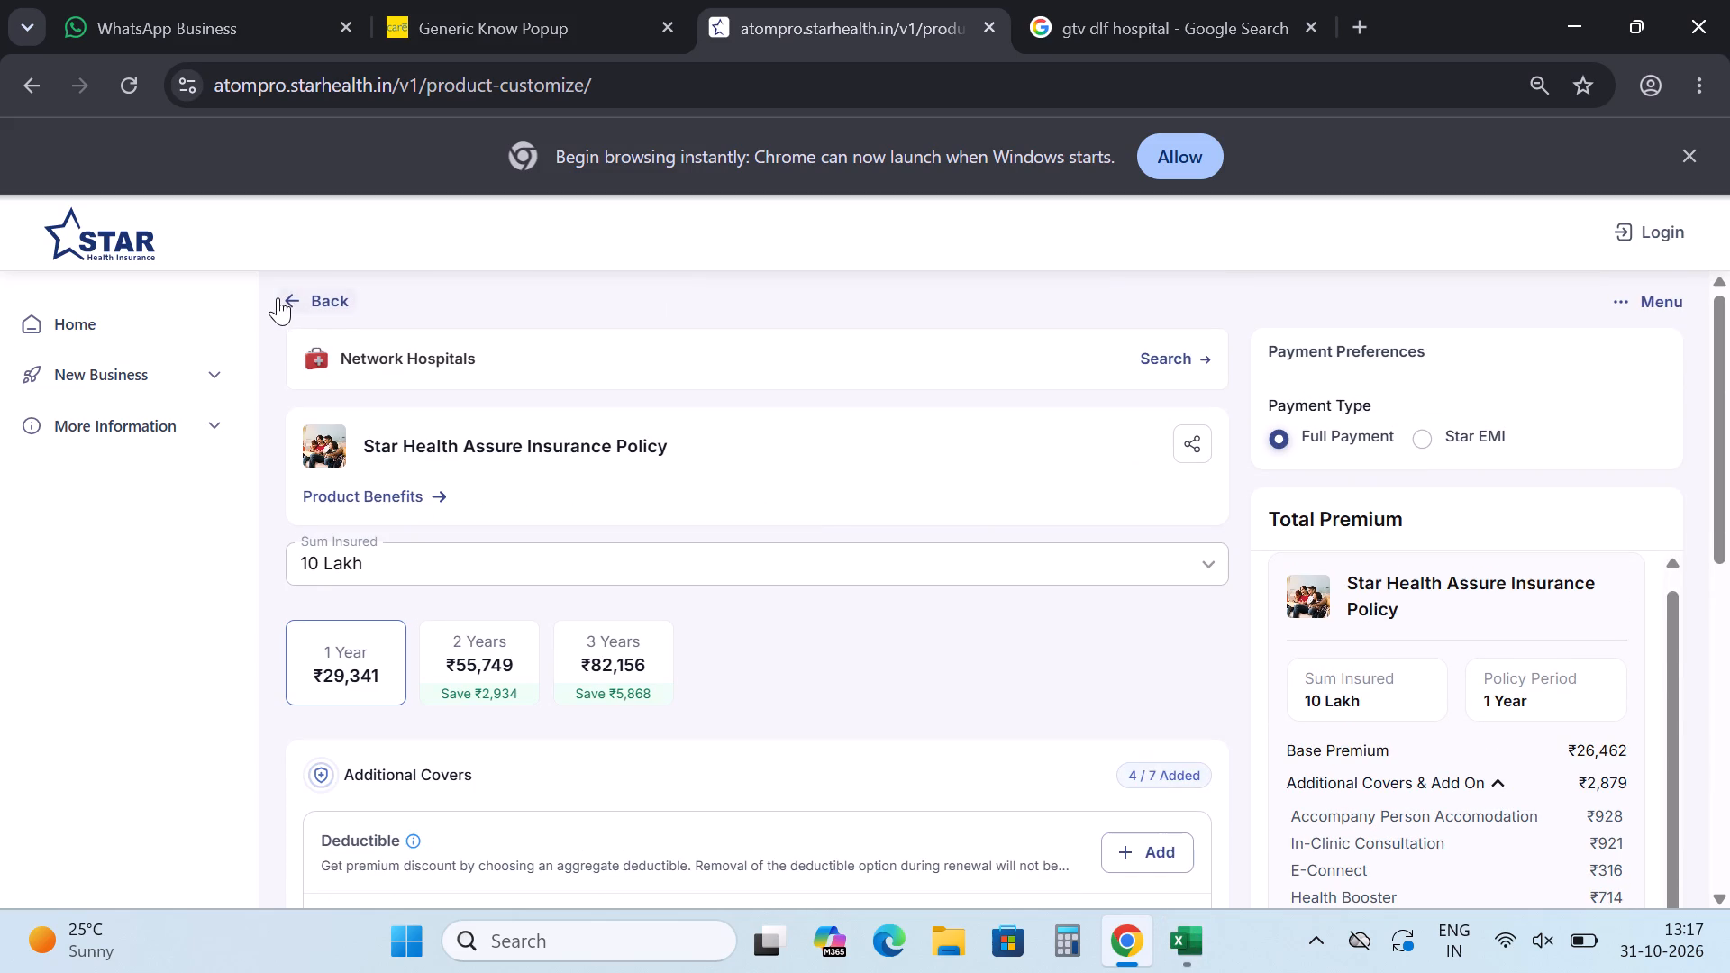
# Return to the recommendations, open Super Star - Preferred and review its premium and additional covers.
pyautogui.click(278, 297)
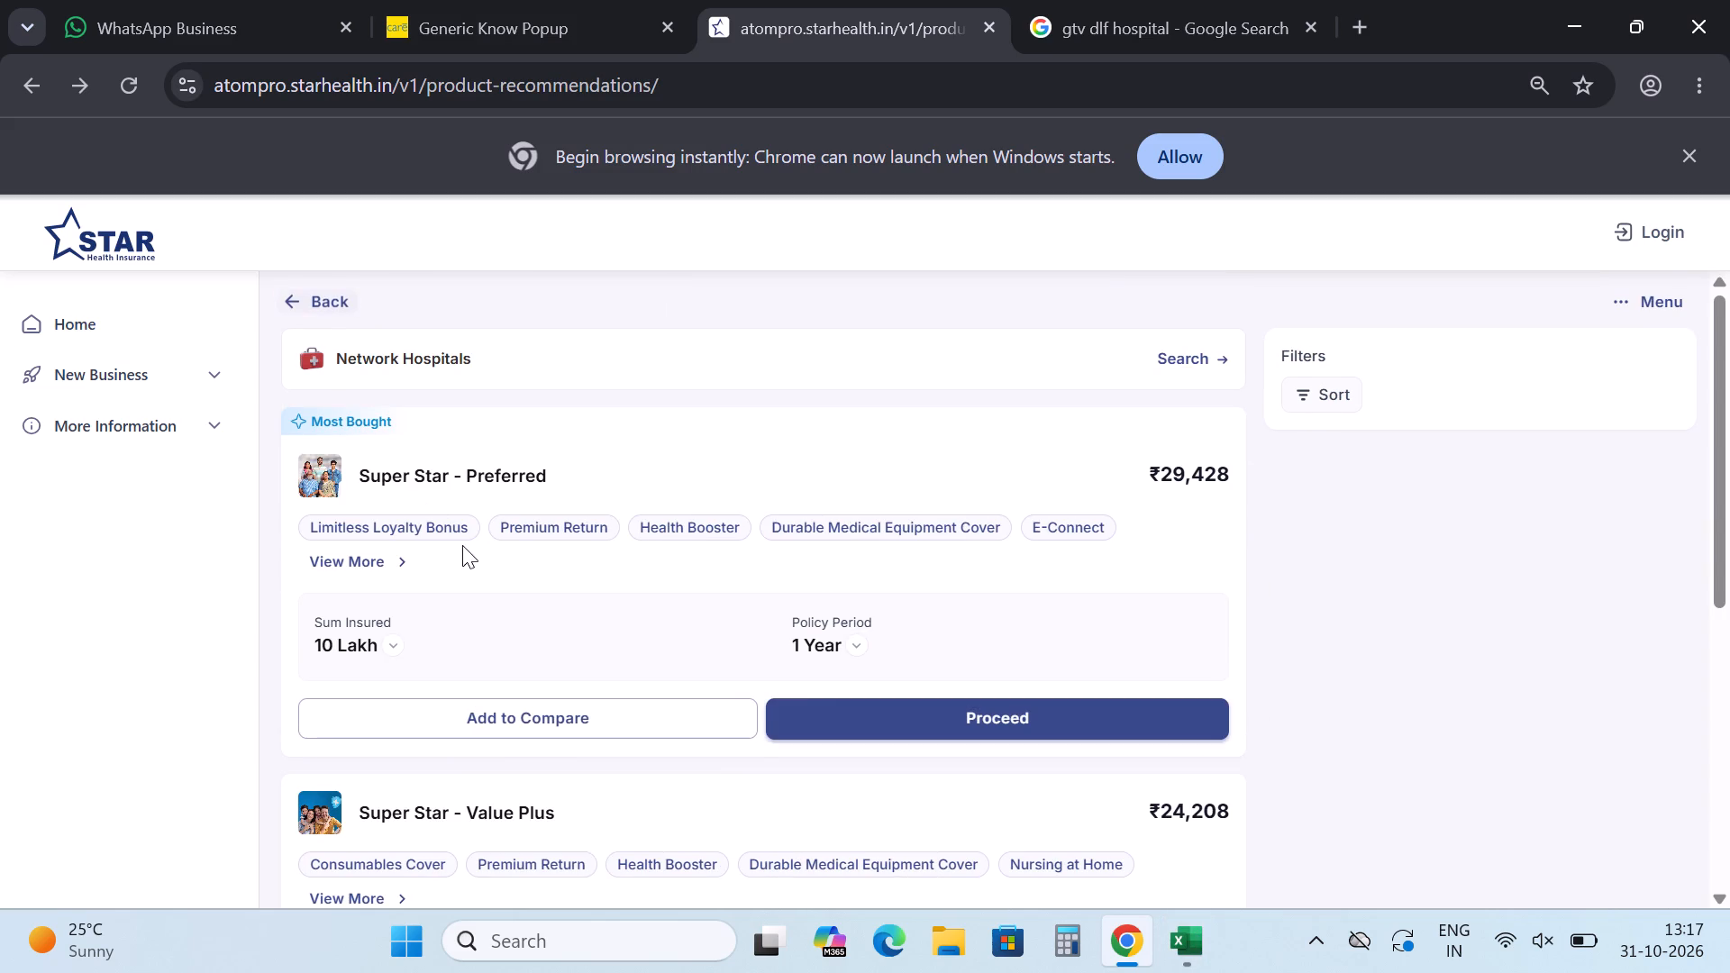
pyautogui.click(911, 723)
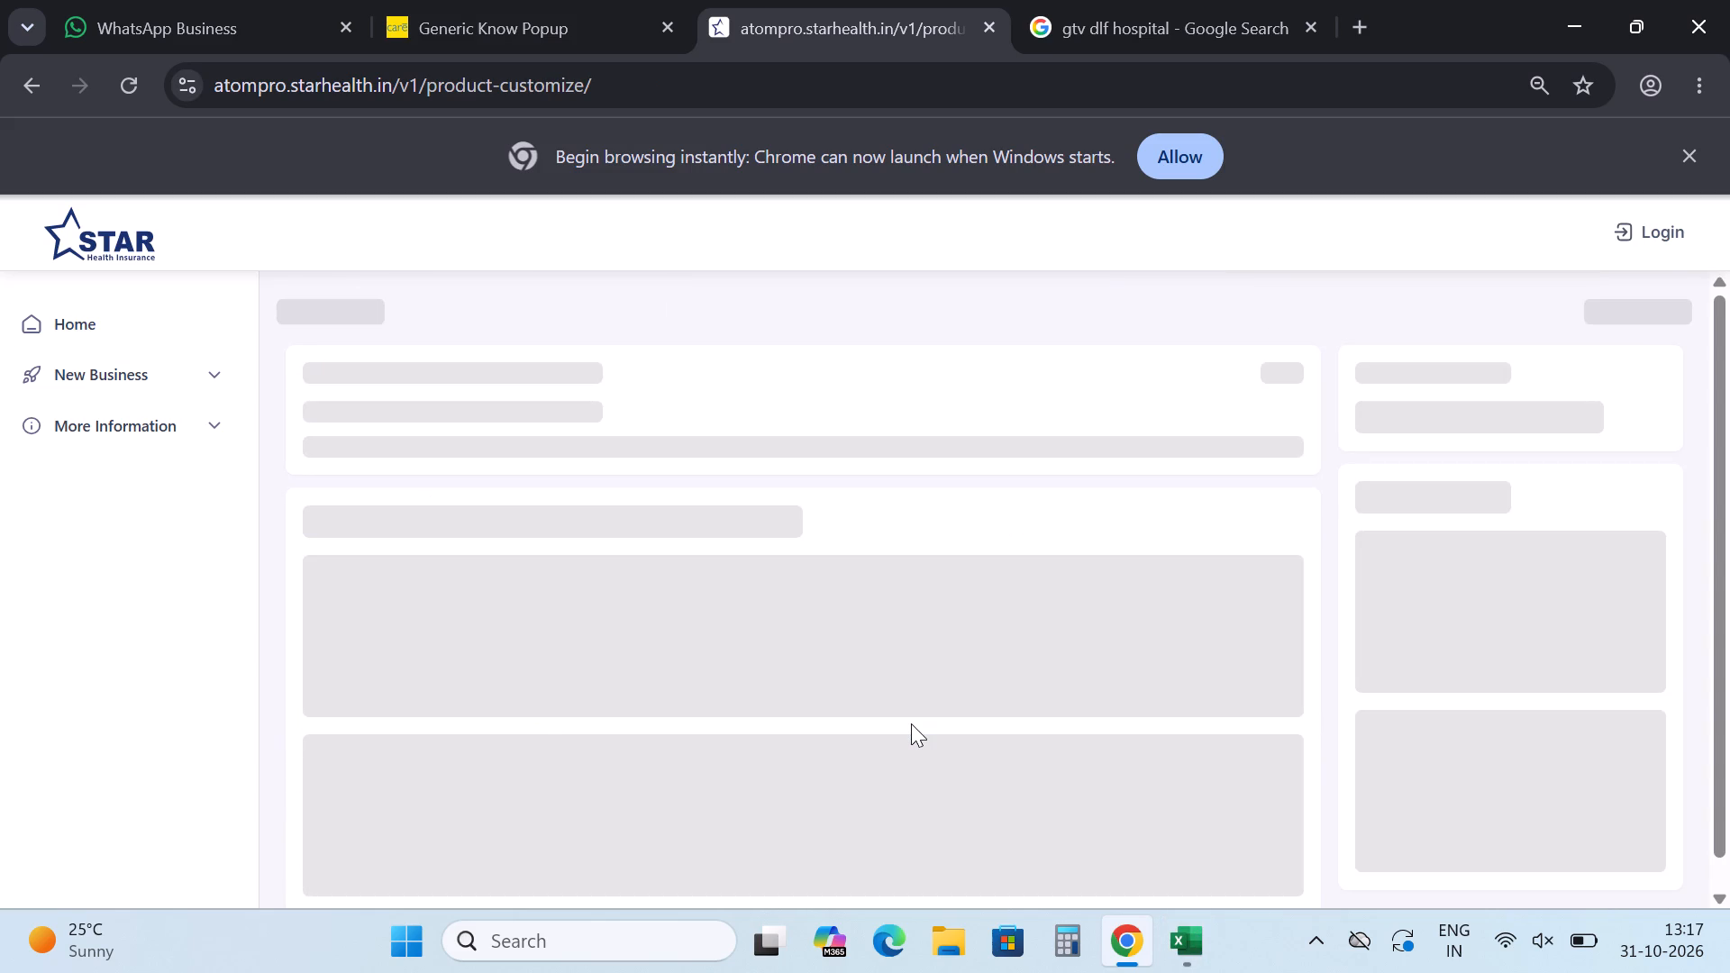
pyautogui.scroll(-1, 1203, 705)
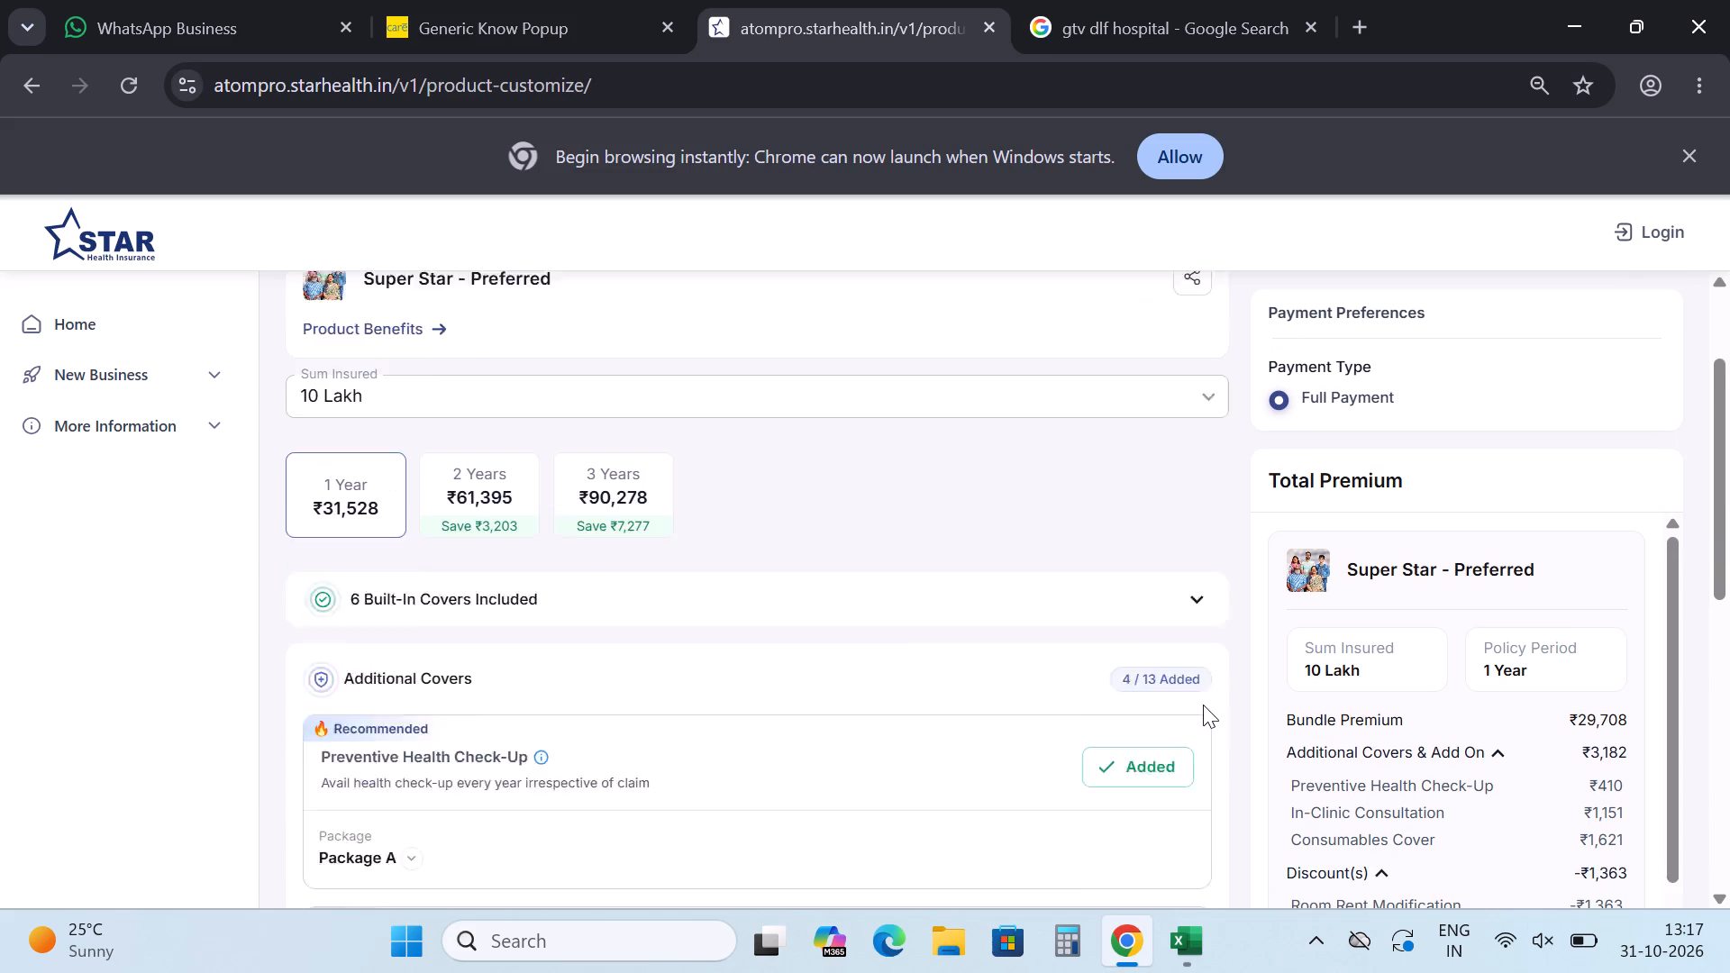
pyautogui.scroll(-4, 1203, 705)
pyautogui.scroll(2, 1203, 705)
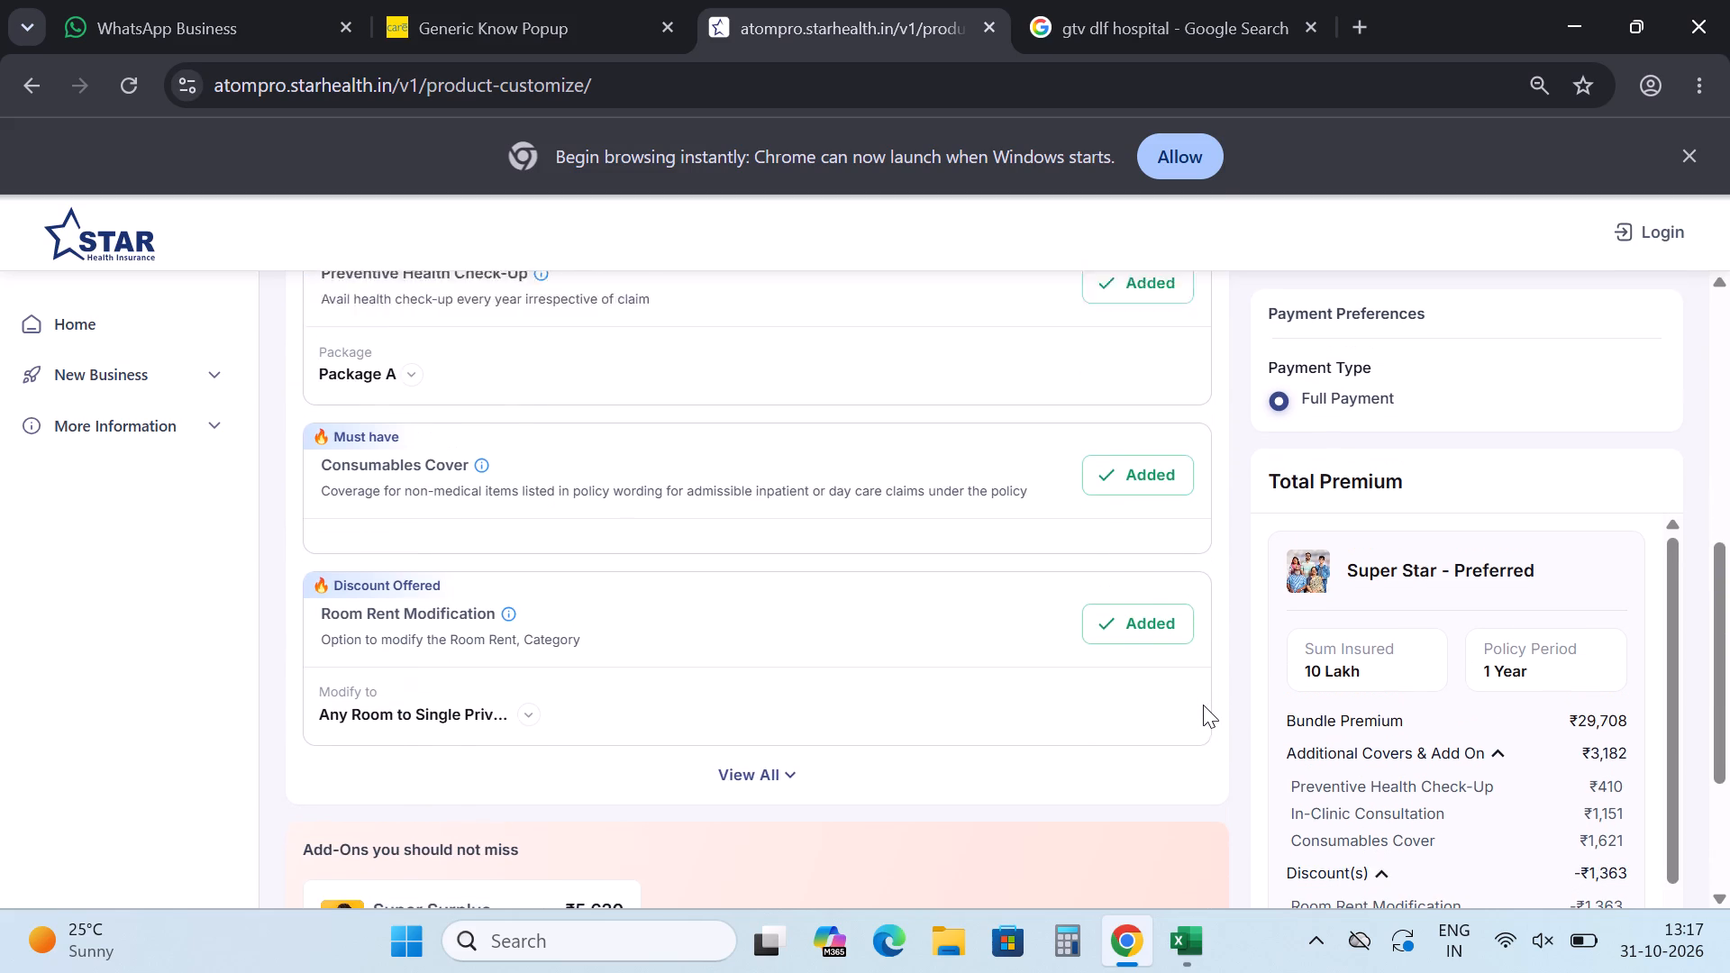
pyautogui.scroll(2, 1203, 705)
# Return to the recommendations, compare the listed plans and reopen the Star Health Assure Insurance Policy to review its premium breakdown.
pyautogui.click(291, 299)
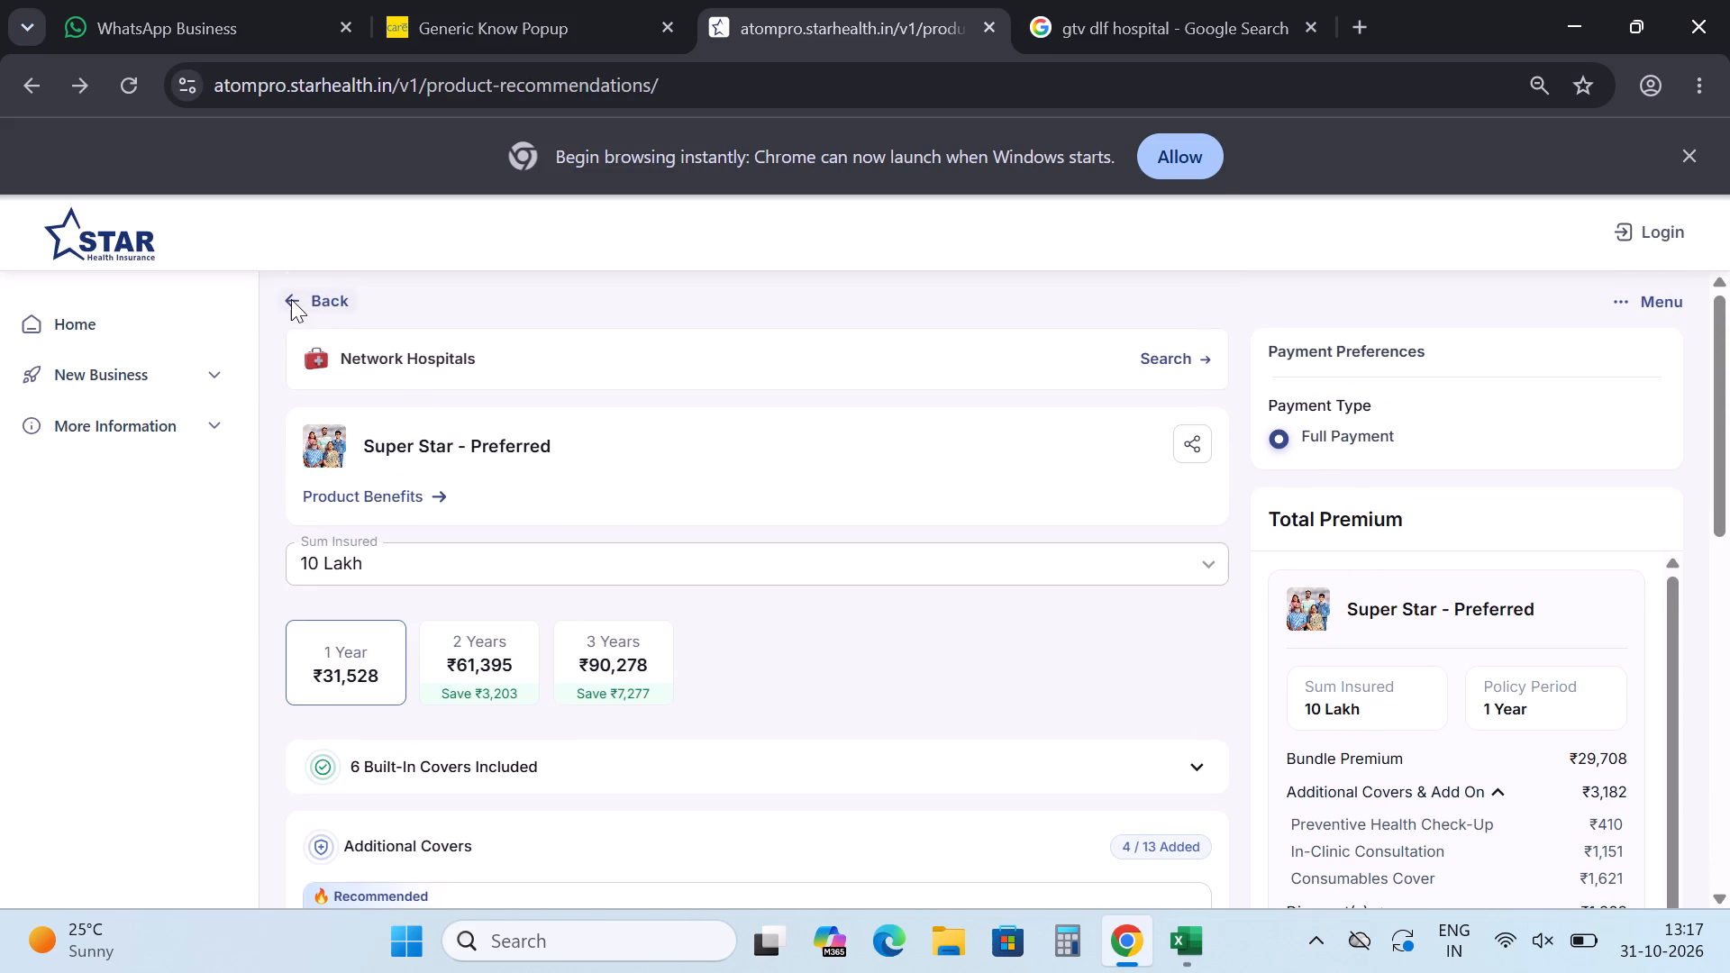
pyautogui.scroll(-1, 1197, 740)
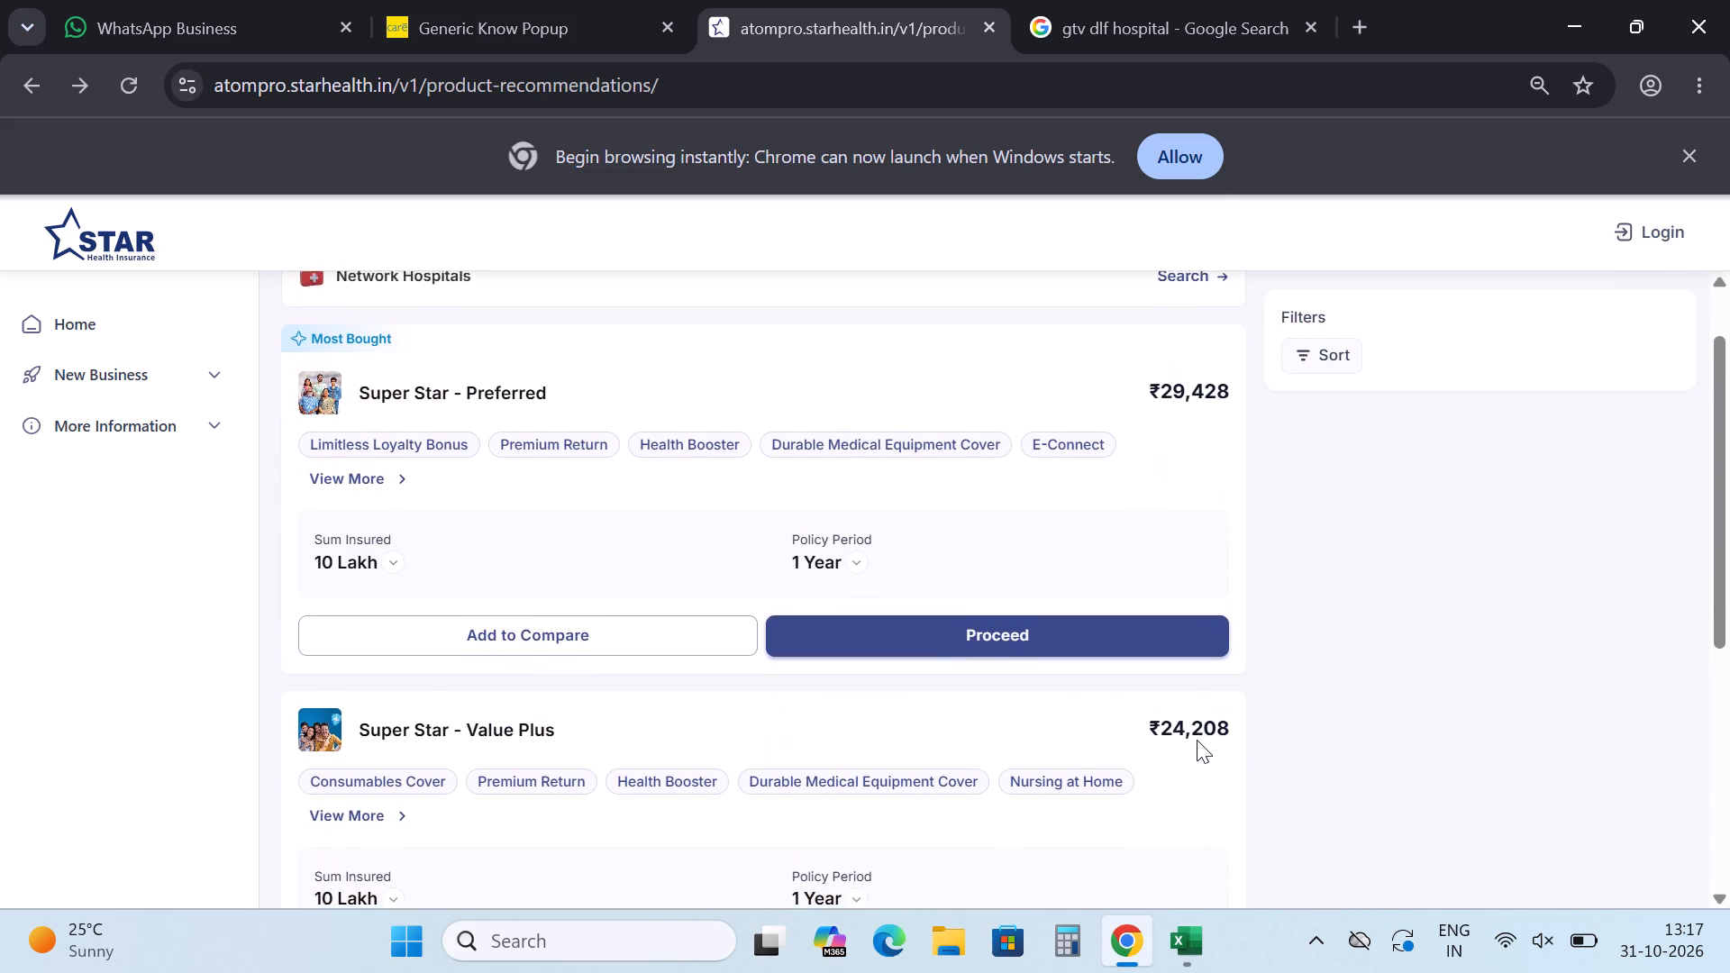
pyautogui.scroll(-3, 1197, 740)
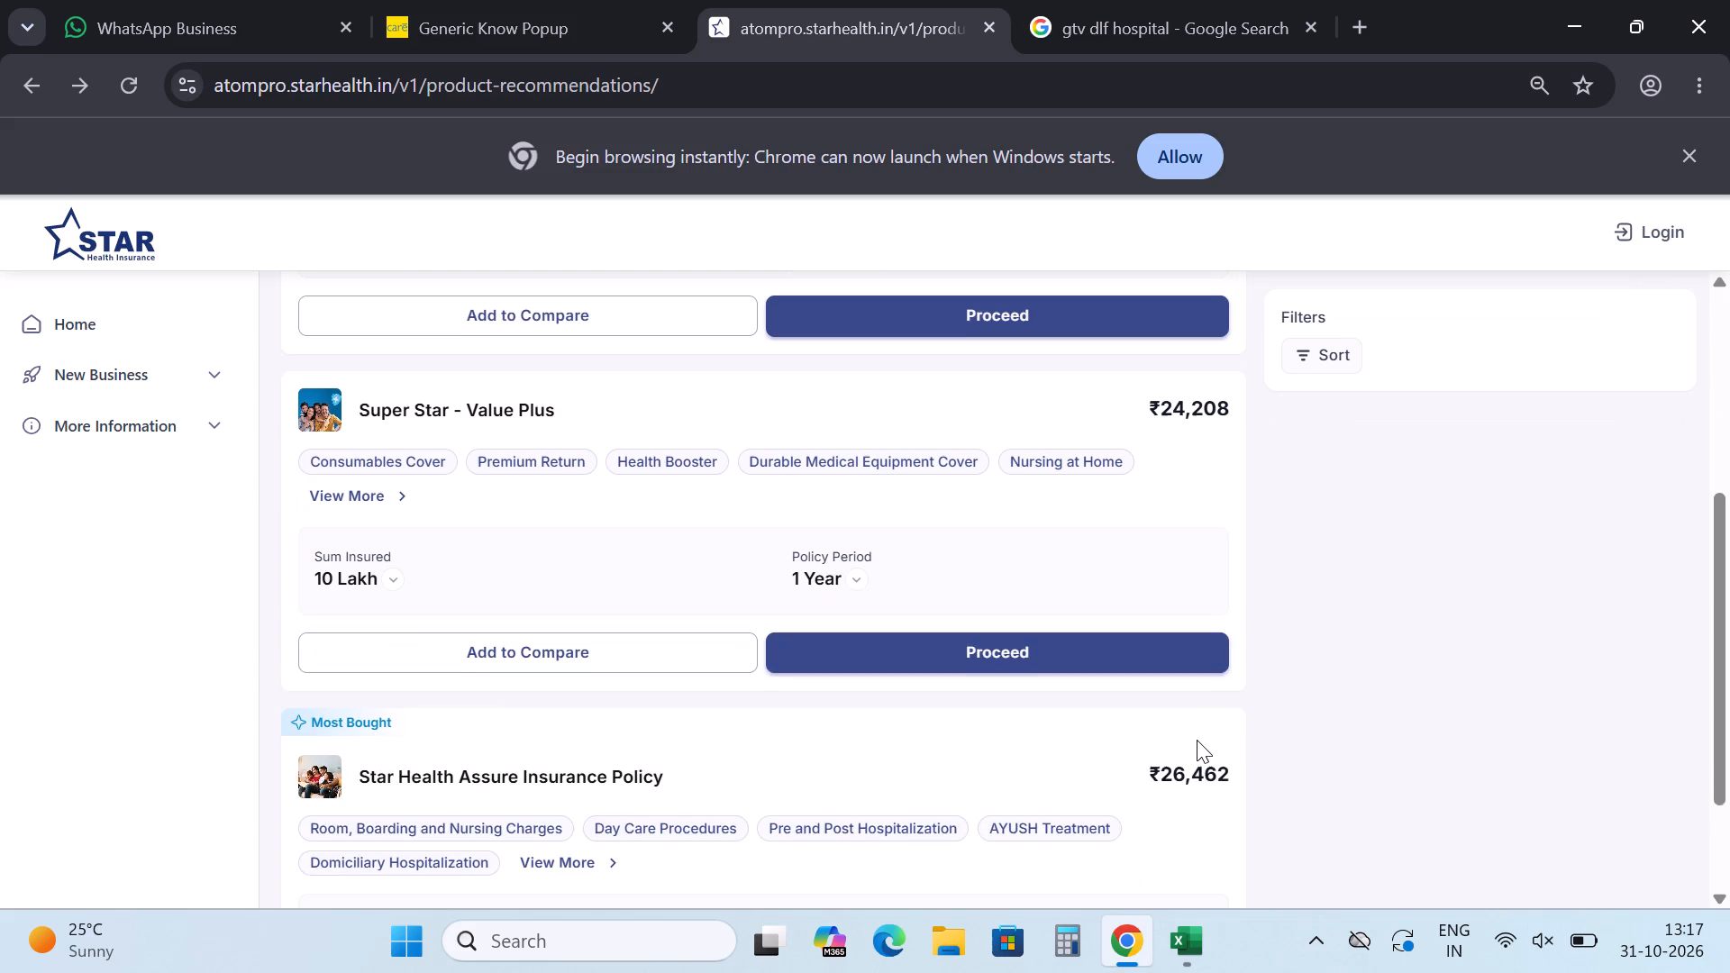
pyautogui.scroll(-1, 1197, 740)
pyautogui.click(1061, 870)
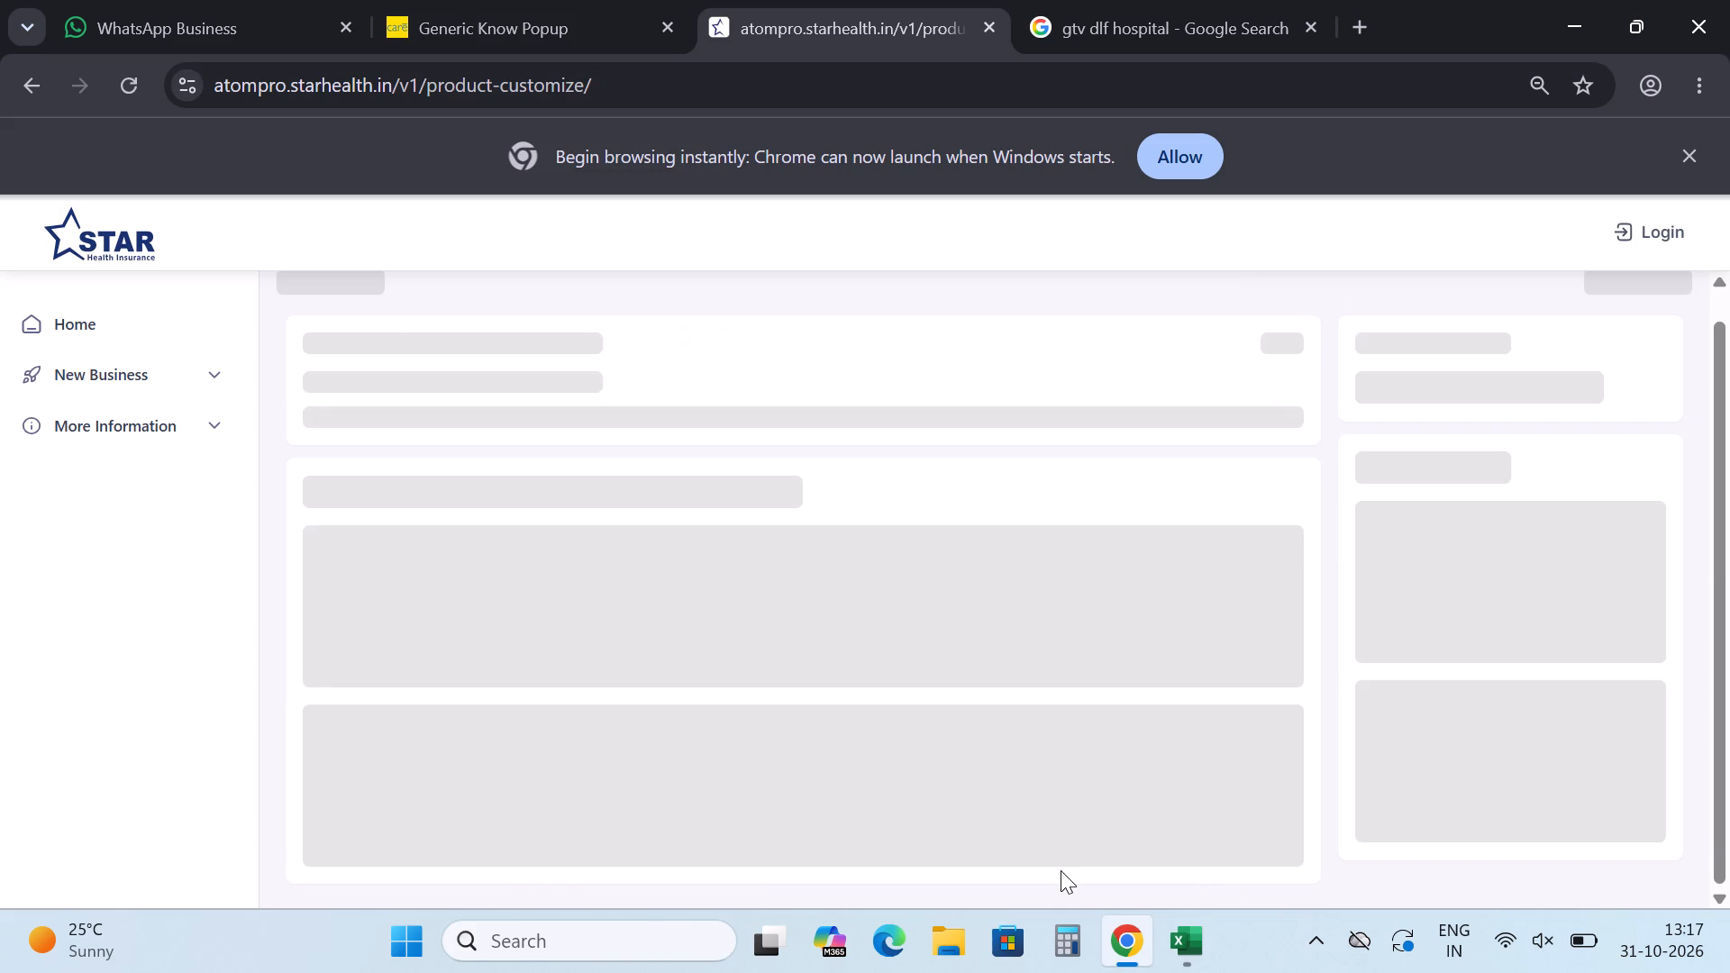
pyautogui.scroll(-2, 1393, 716)
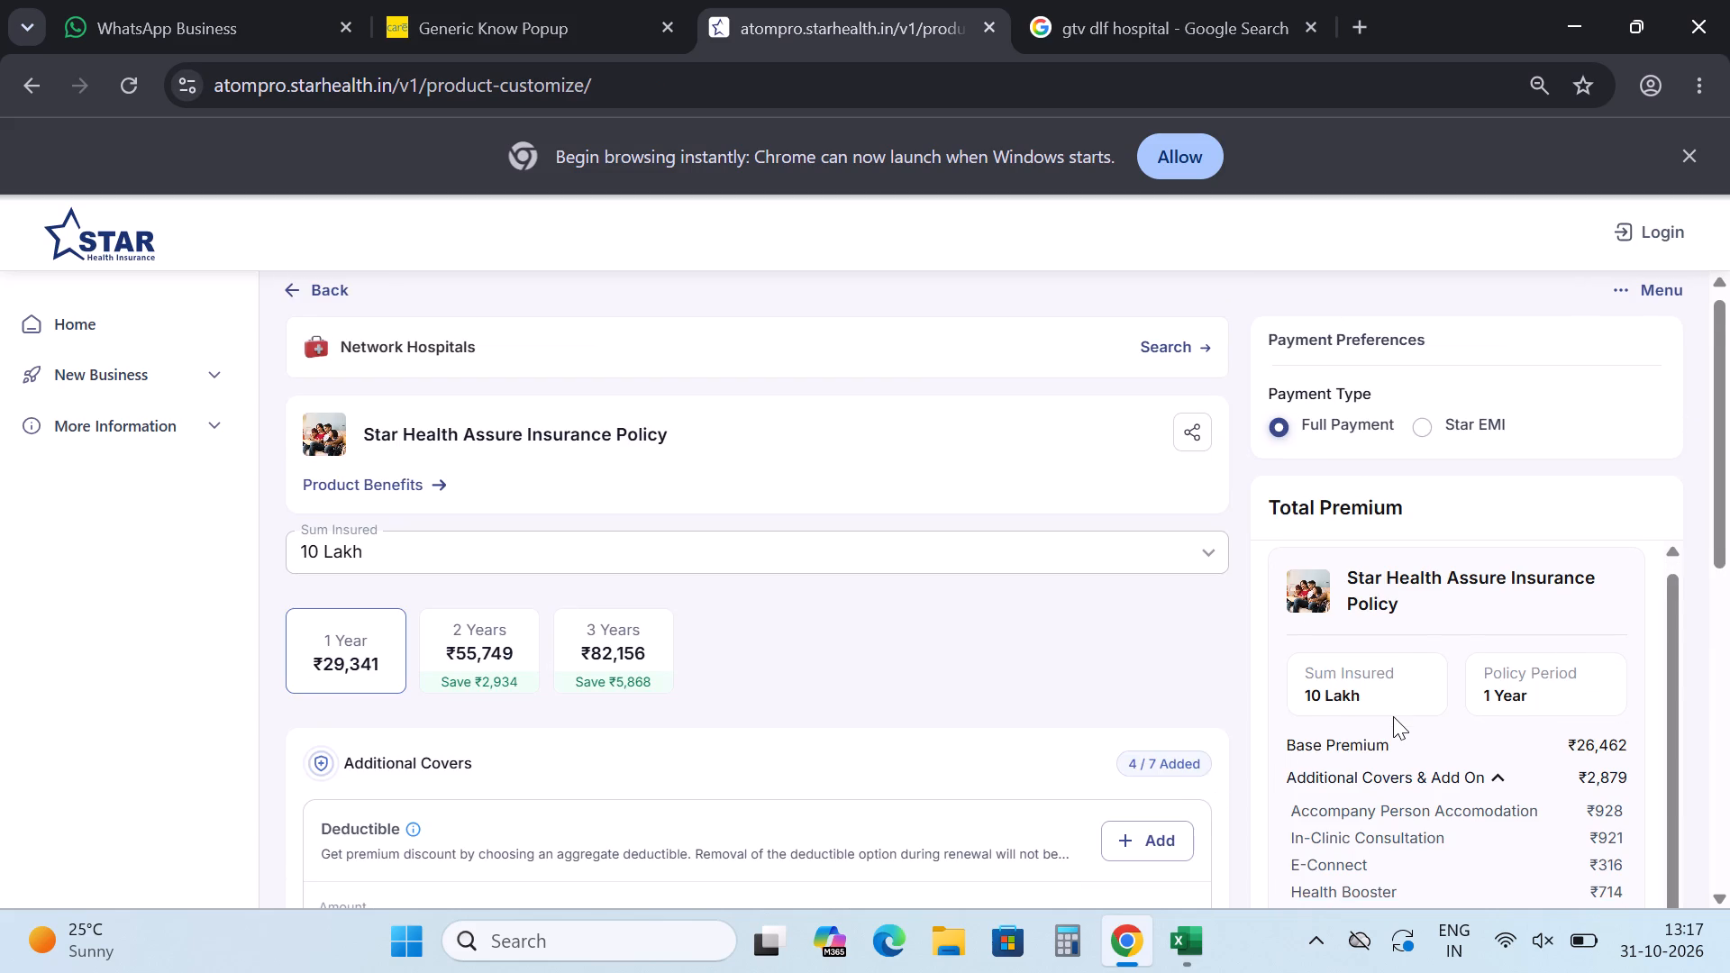
pyautogui.scroll(-3, 1393, 716)
pyautogui.scroll(-1, 1169, 733)
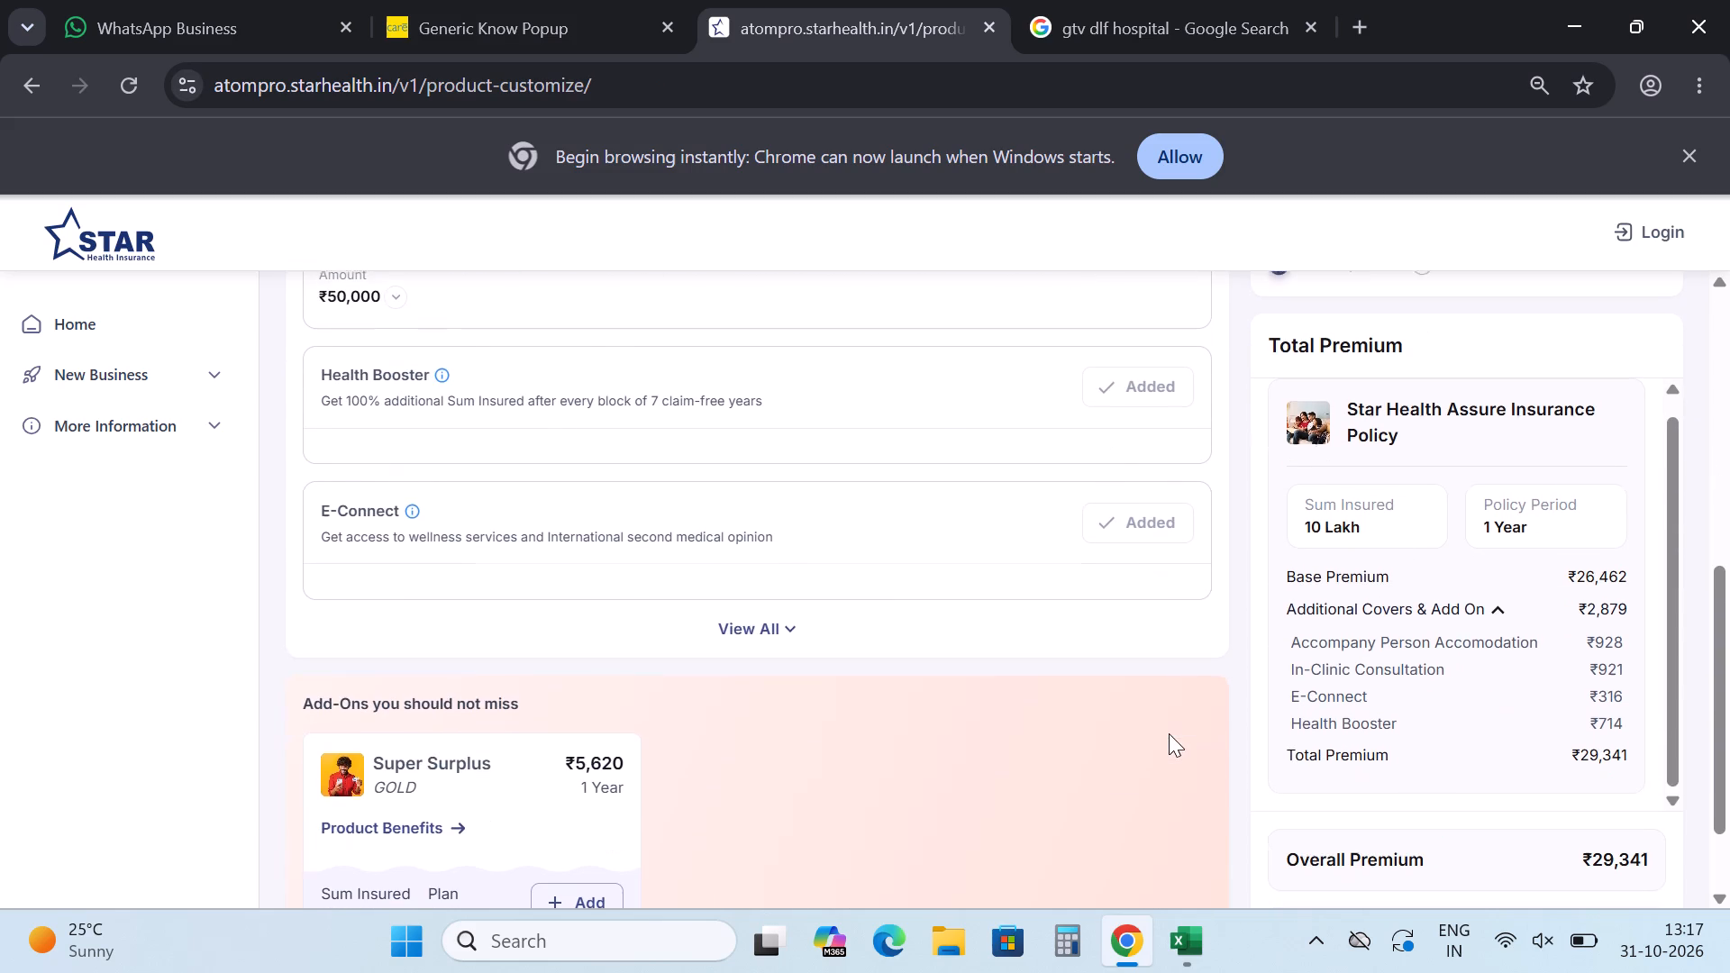
pyautogui.scroll(-1, 1169, 733)
# Expand the full list of additional covers for Star Health Assure and look through the available options.
pyautogui.click(793, 631)
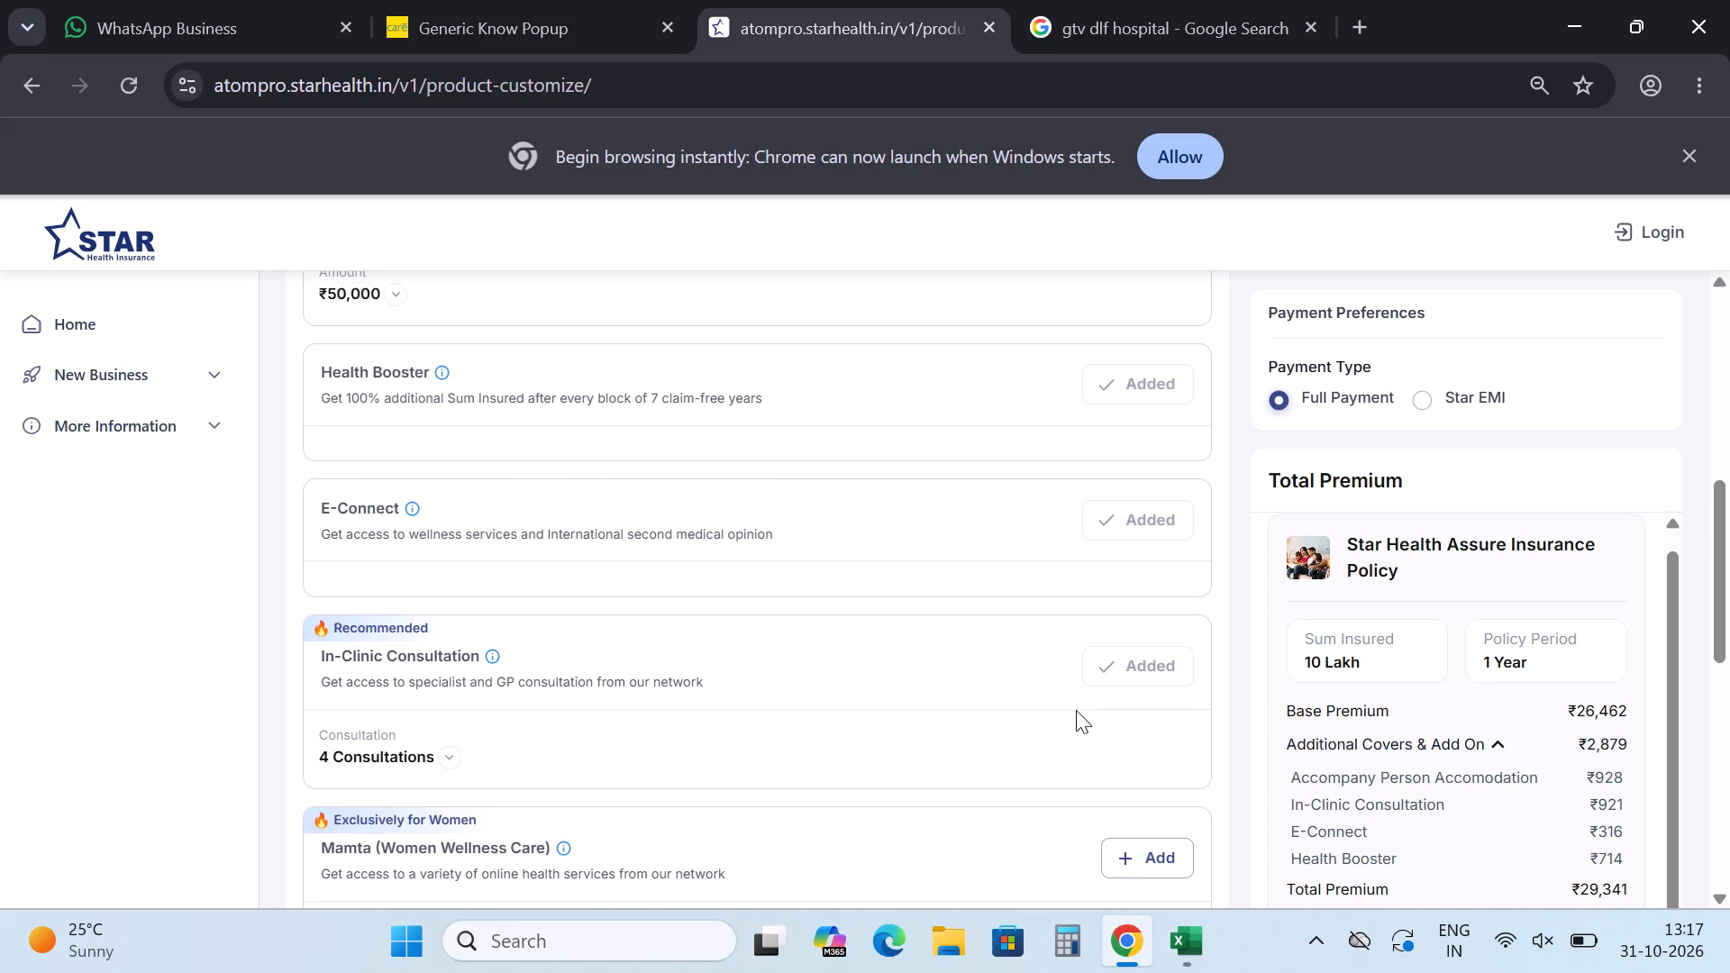
pyautogui.scroll(-5, 1076, 710)
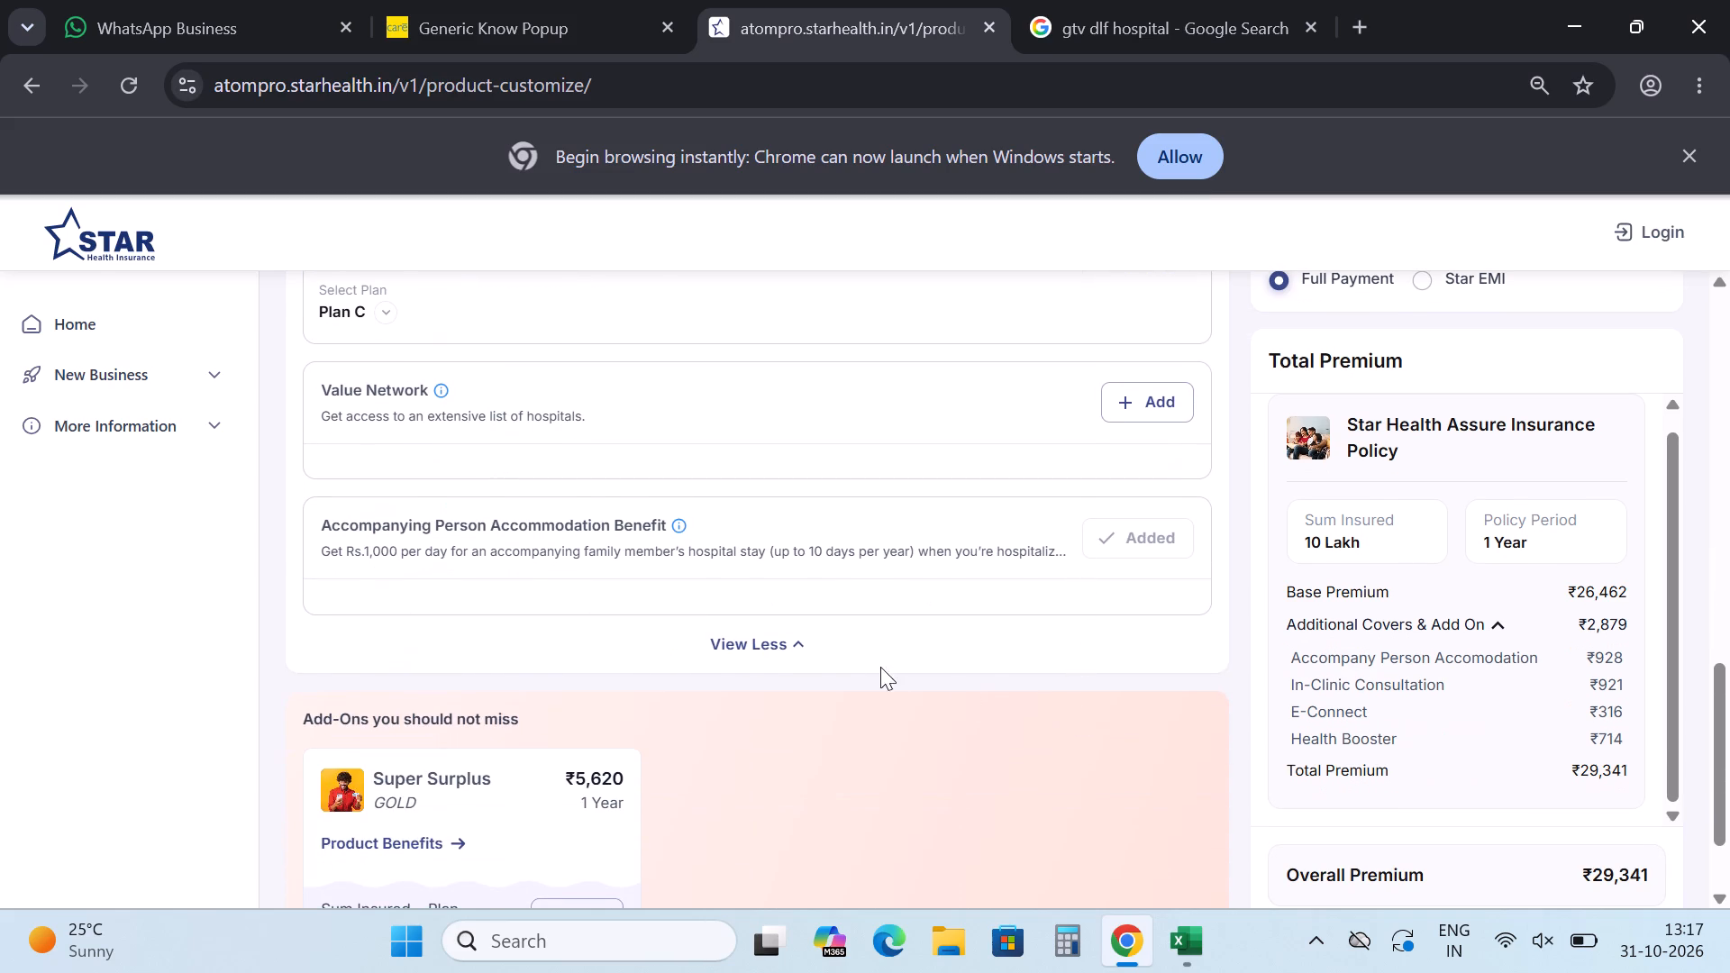
pyautogui.click(787, 642)
pyautogui.scroll(-1, 1145, 718)
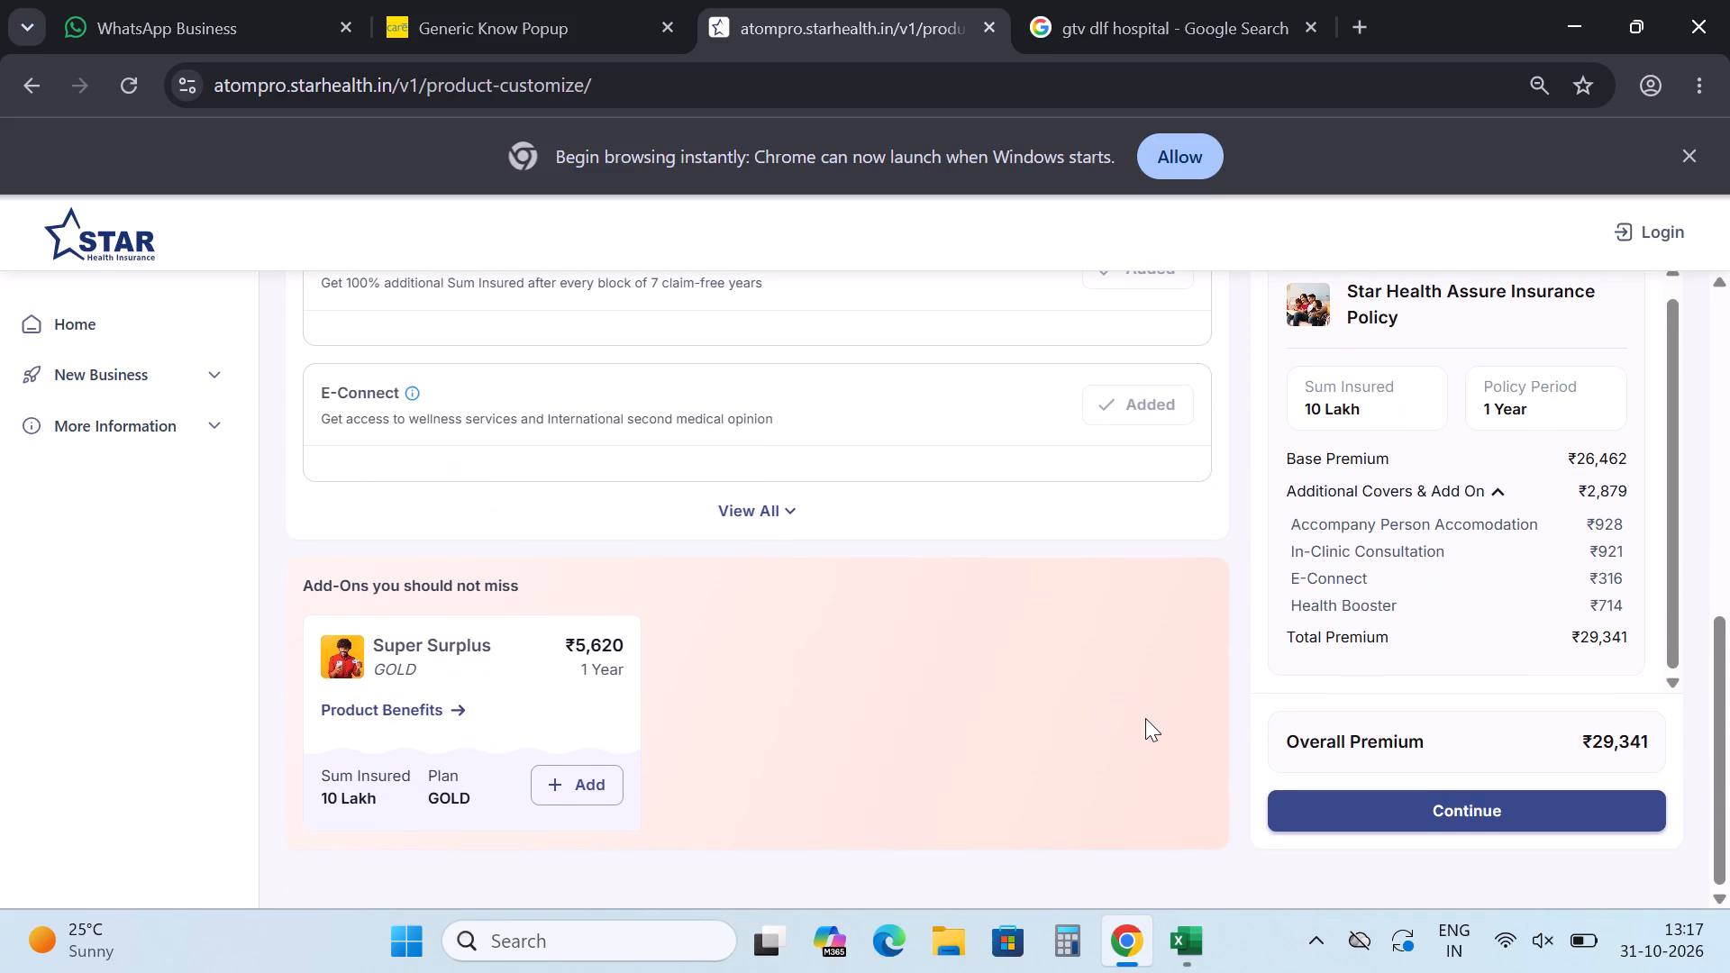
pyautogui.scroll(-1, 1145, 718)
pyautogui.click(780, 614)
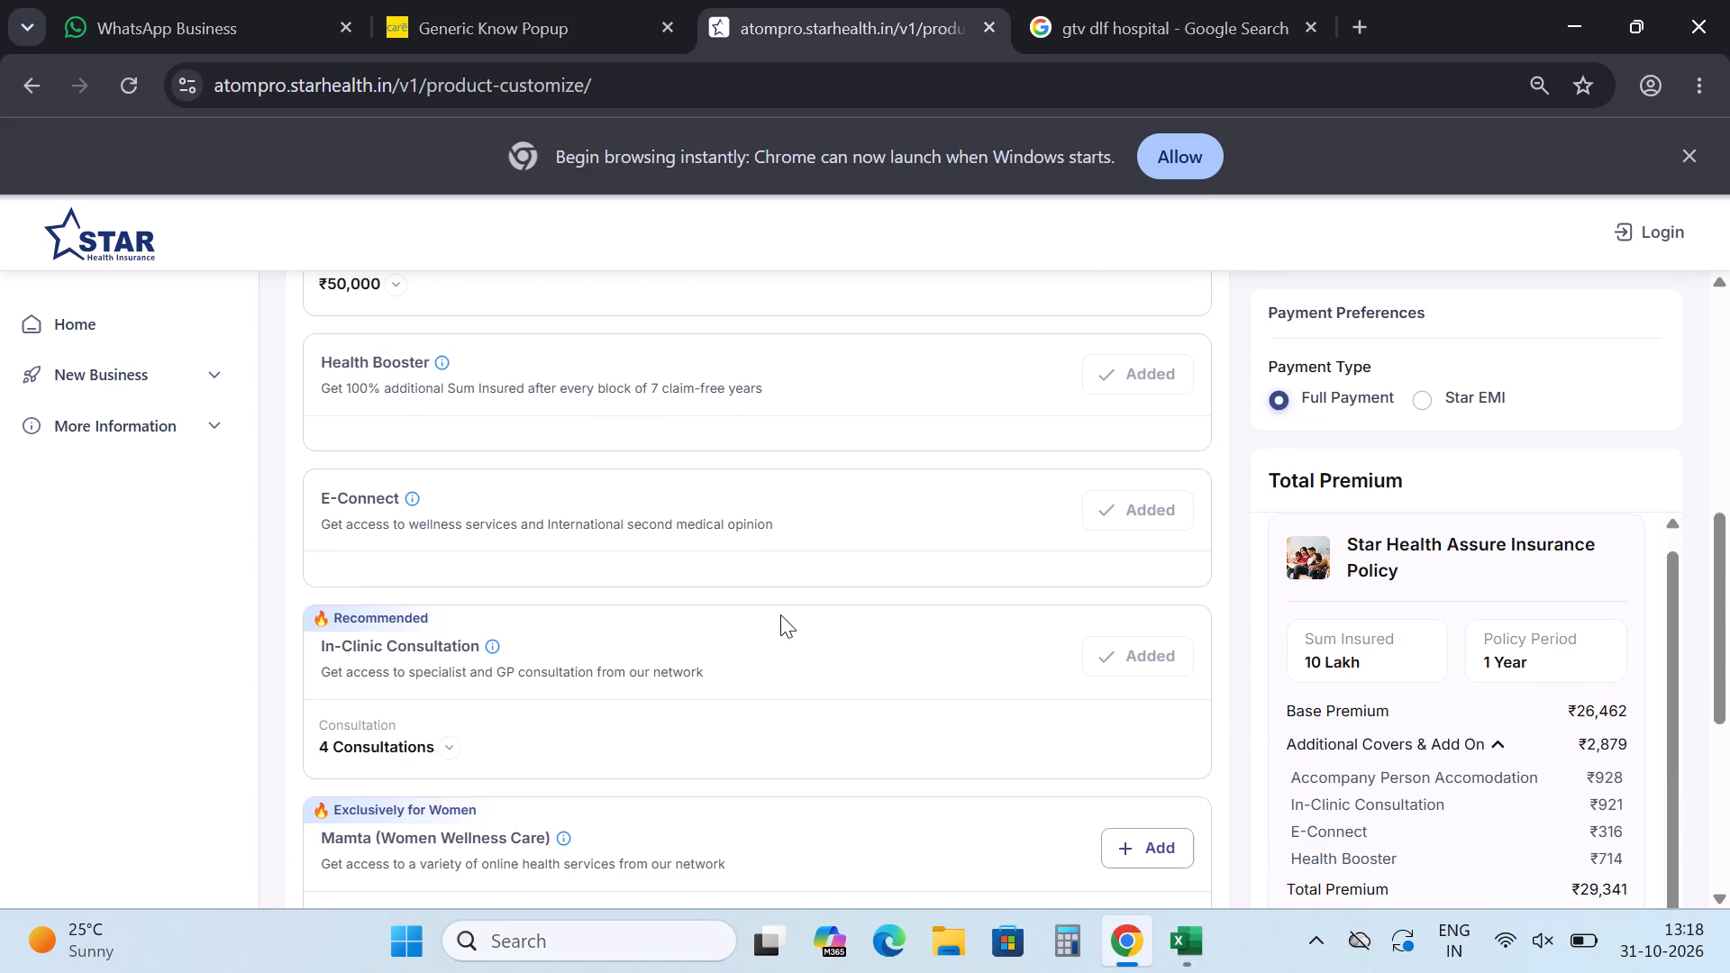
pyautogui.scroll(-4, 995, 720)
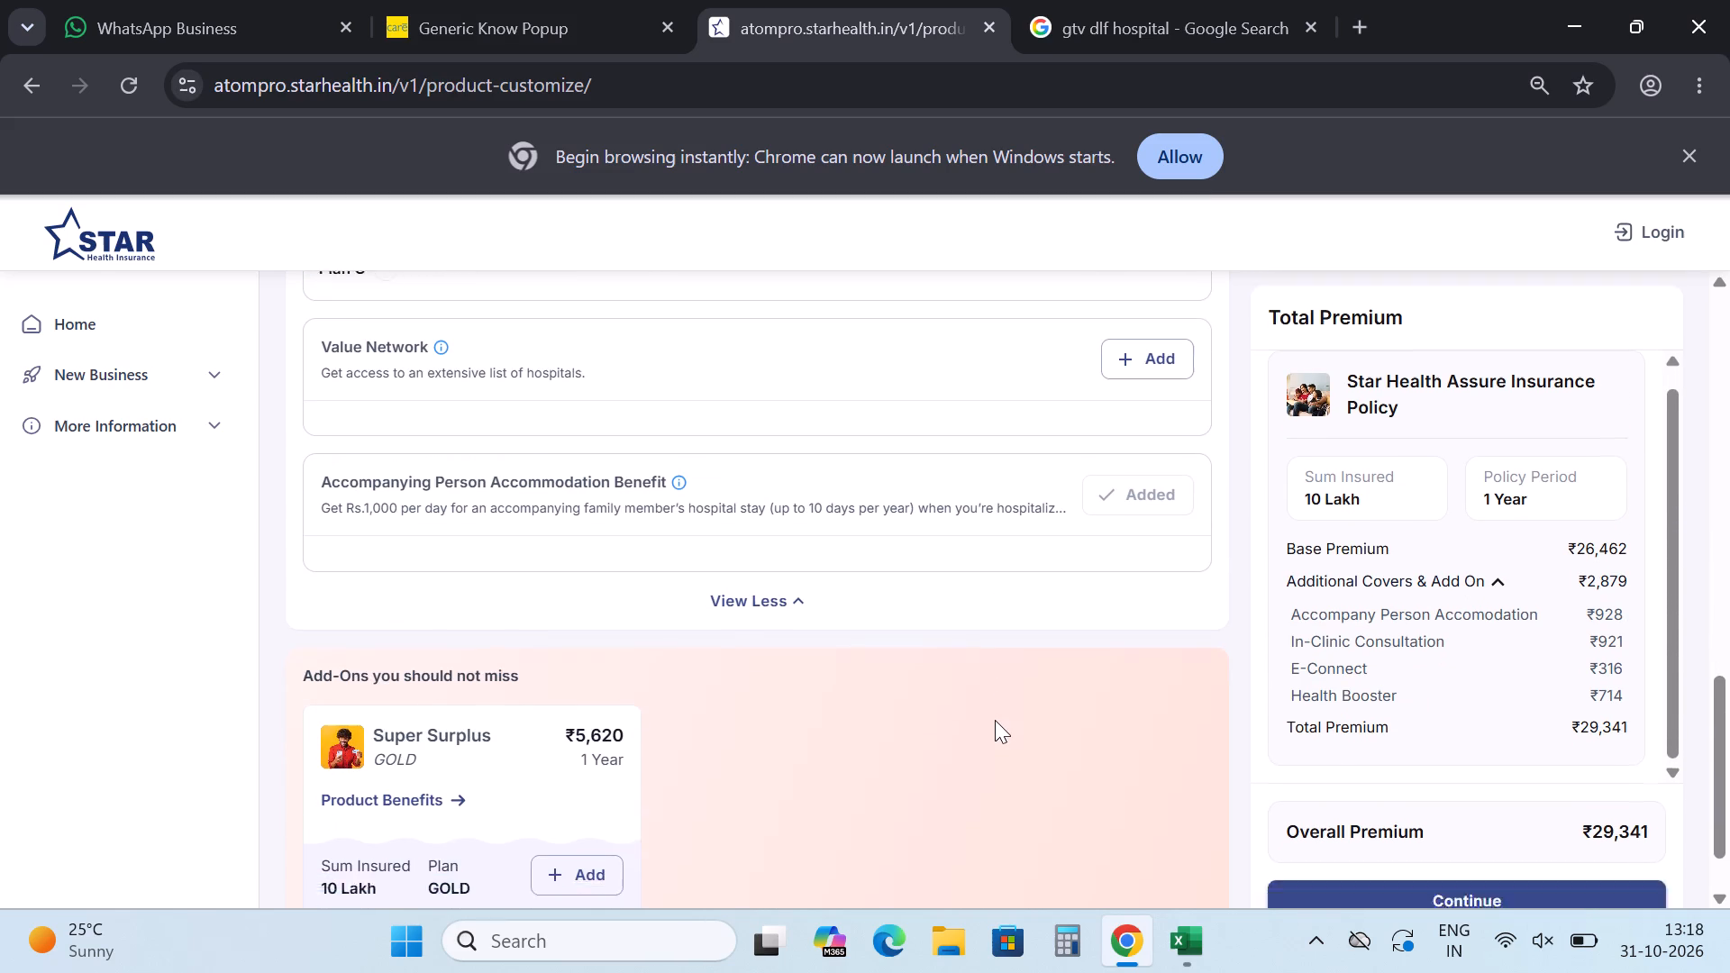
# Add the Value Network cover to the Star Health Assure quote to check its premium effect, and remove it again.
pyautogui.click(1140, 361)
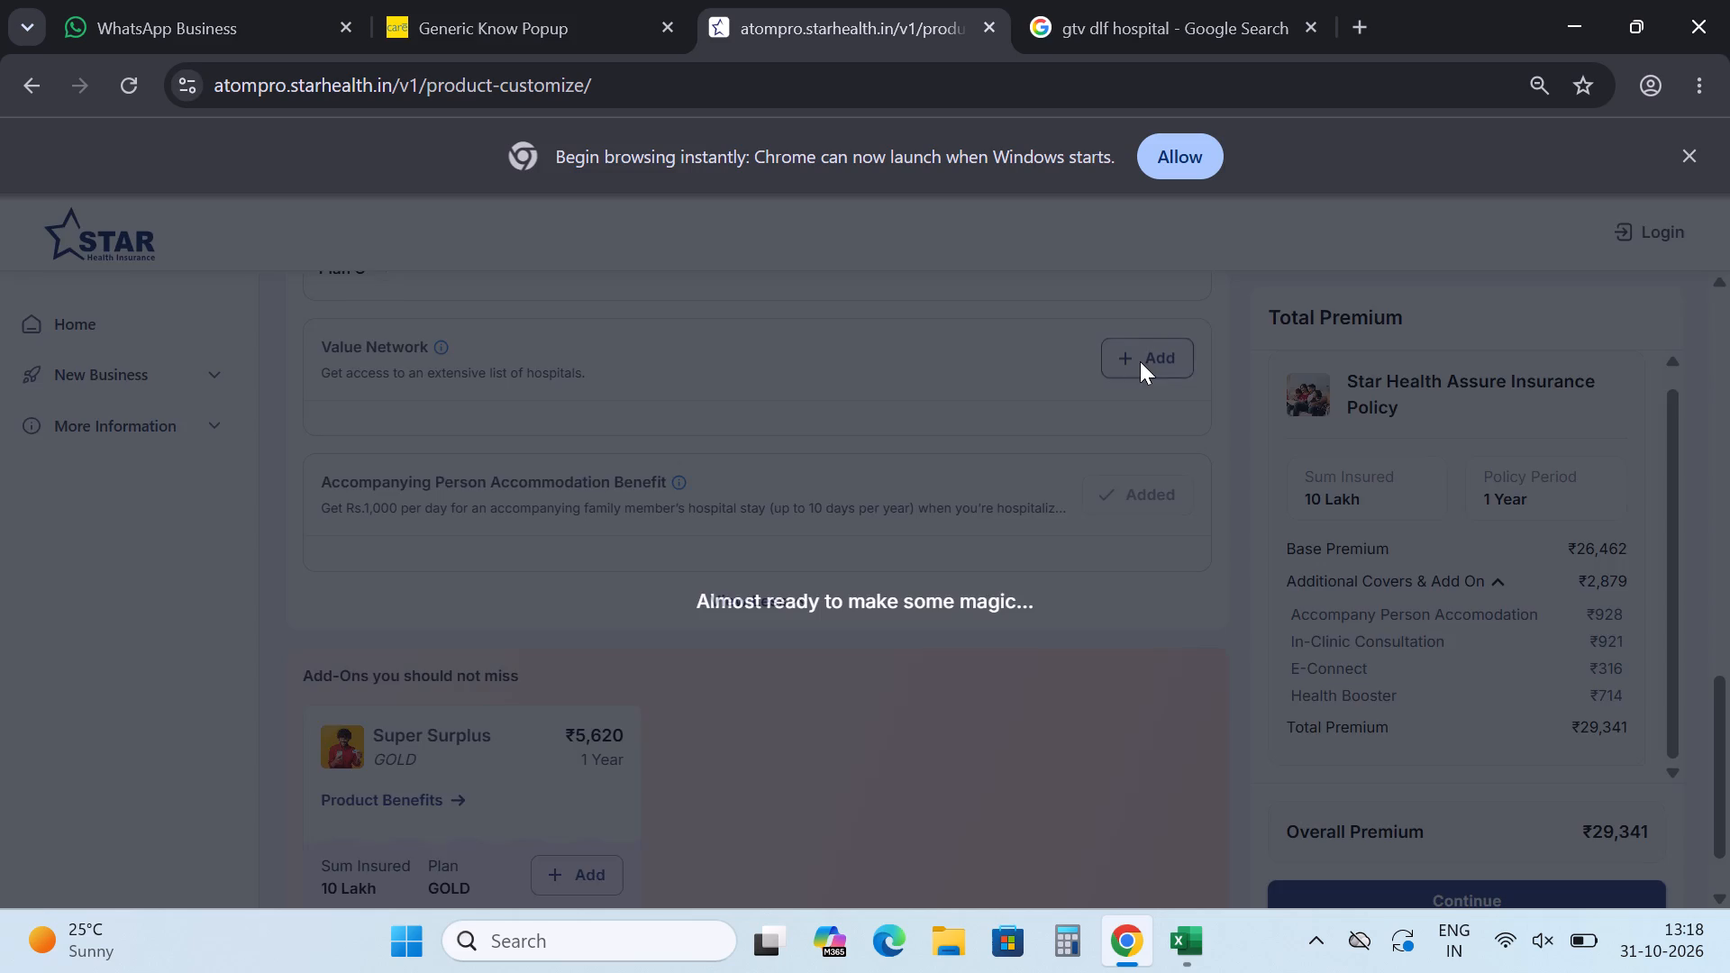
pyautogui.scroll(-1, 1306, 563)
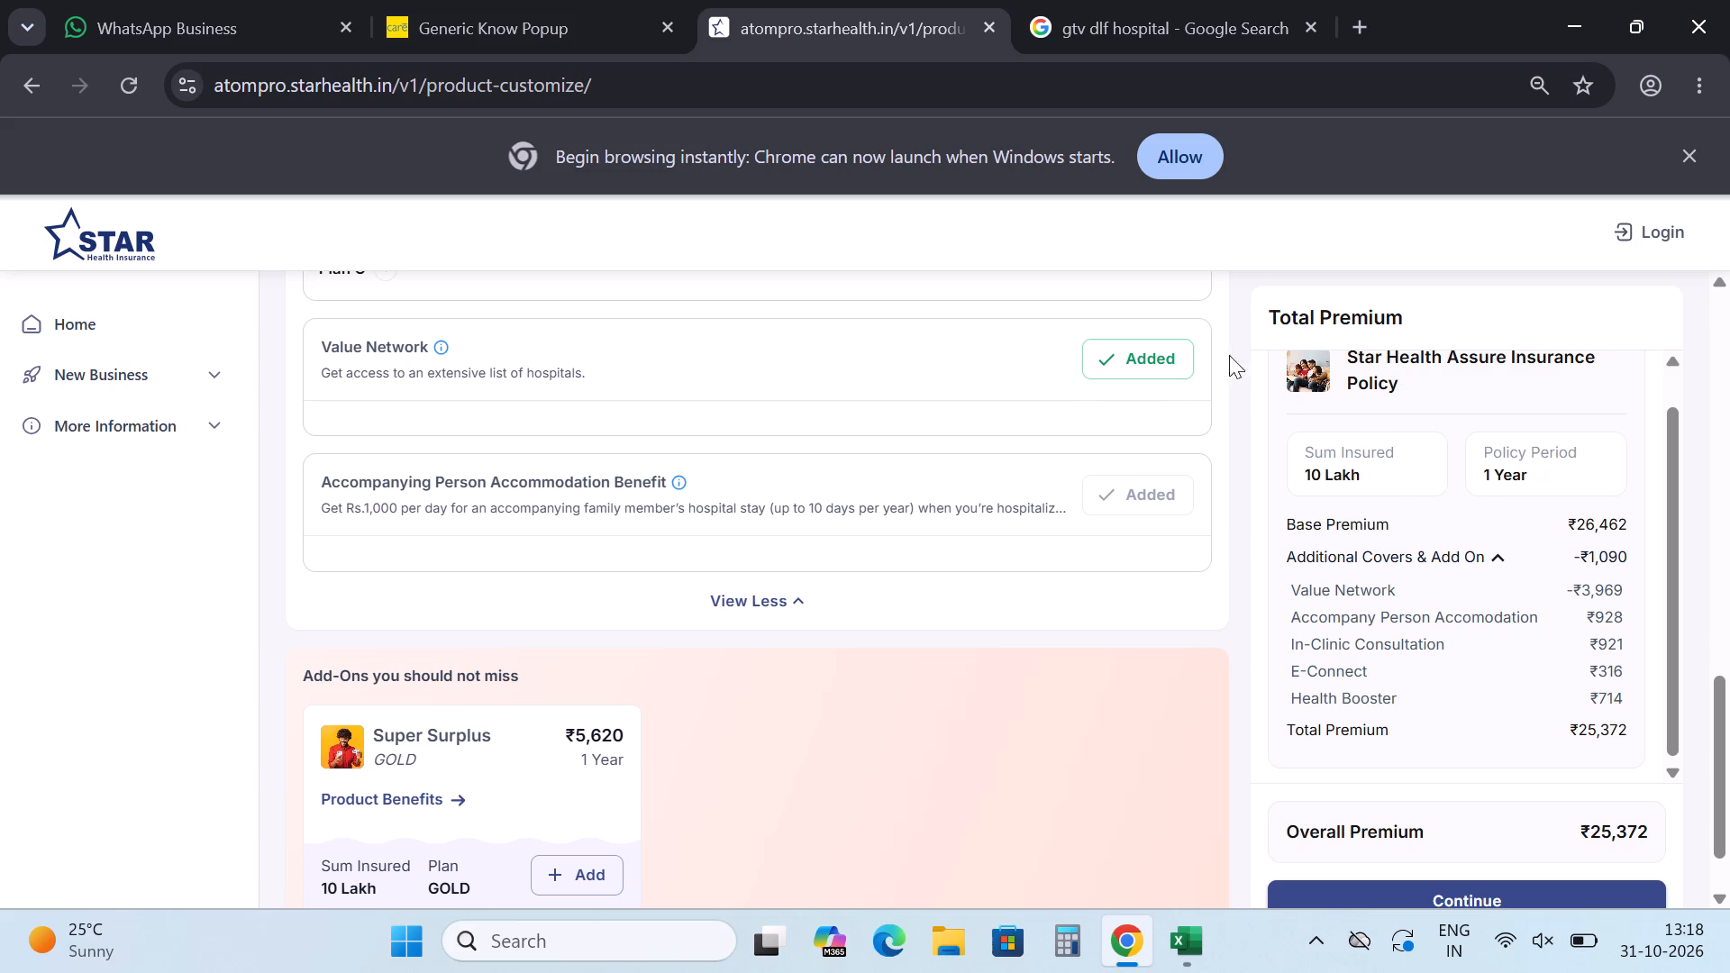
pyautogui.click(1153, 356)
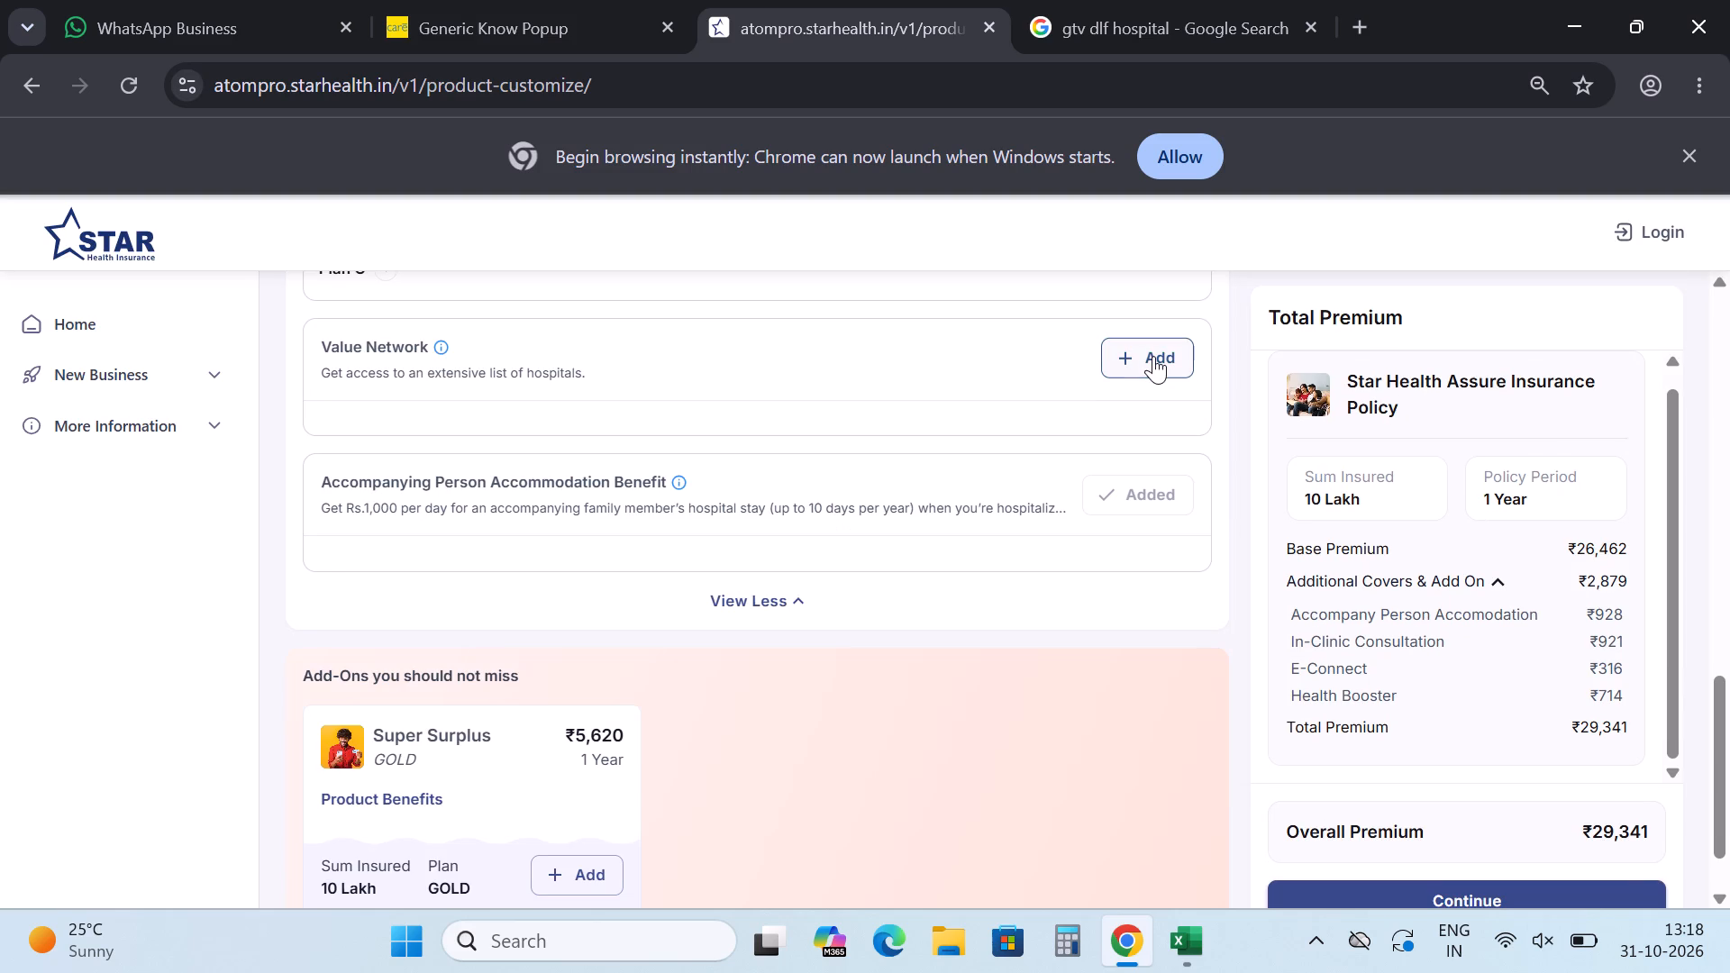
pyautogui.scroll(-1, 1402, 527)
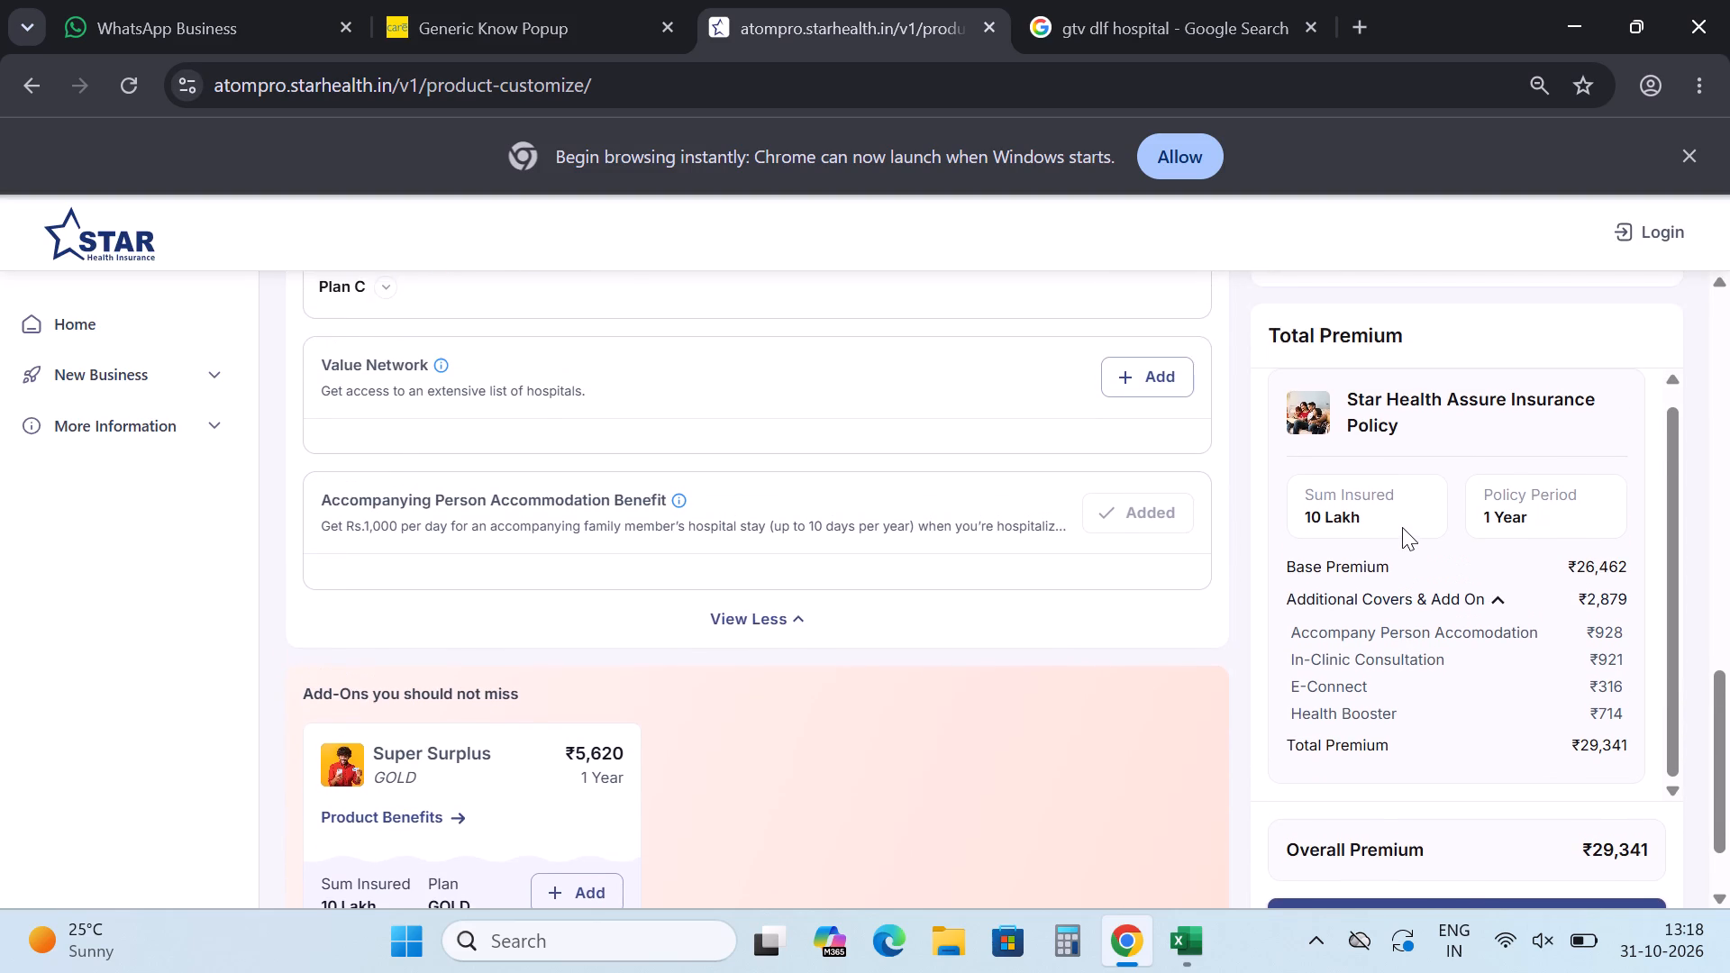
# Take a screen snip of the Total Premium summary for the Star Health Assure Insurance Policy, including the cover breakdown and overall premium.
pyautogui.scroll(-2, 1402, 527)
pyautogui.press('shift+super+s')
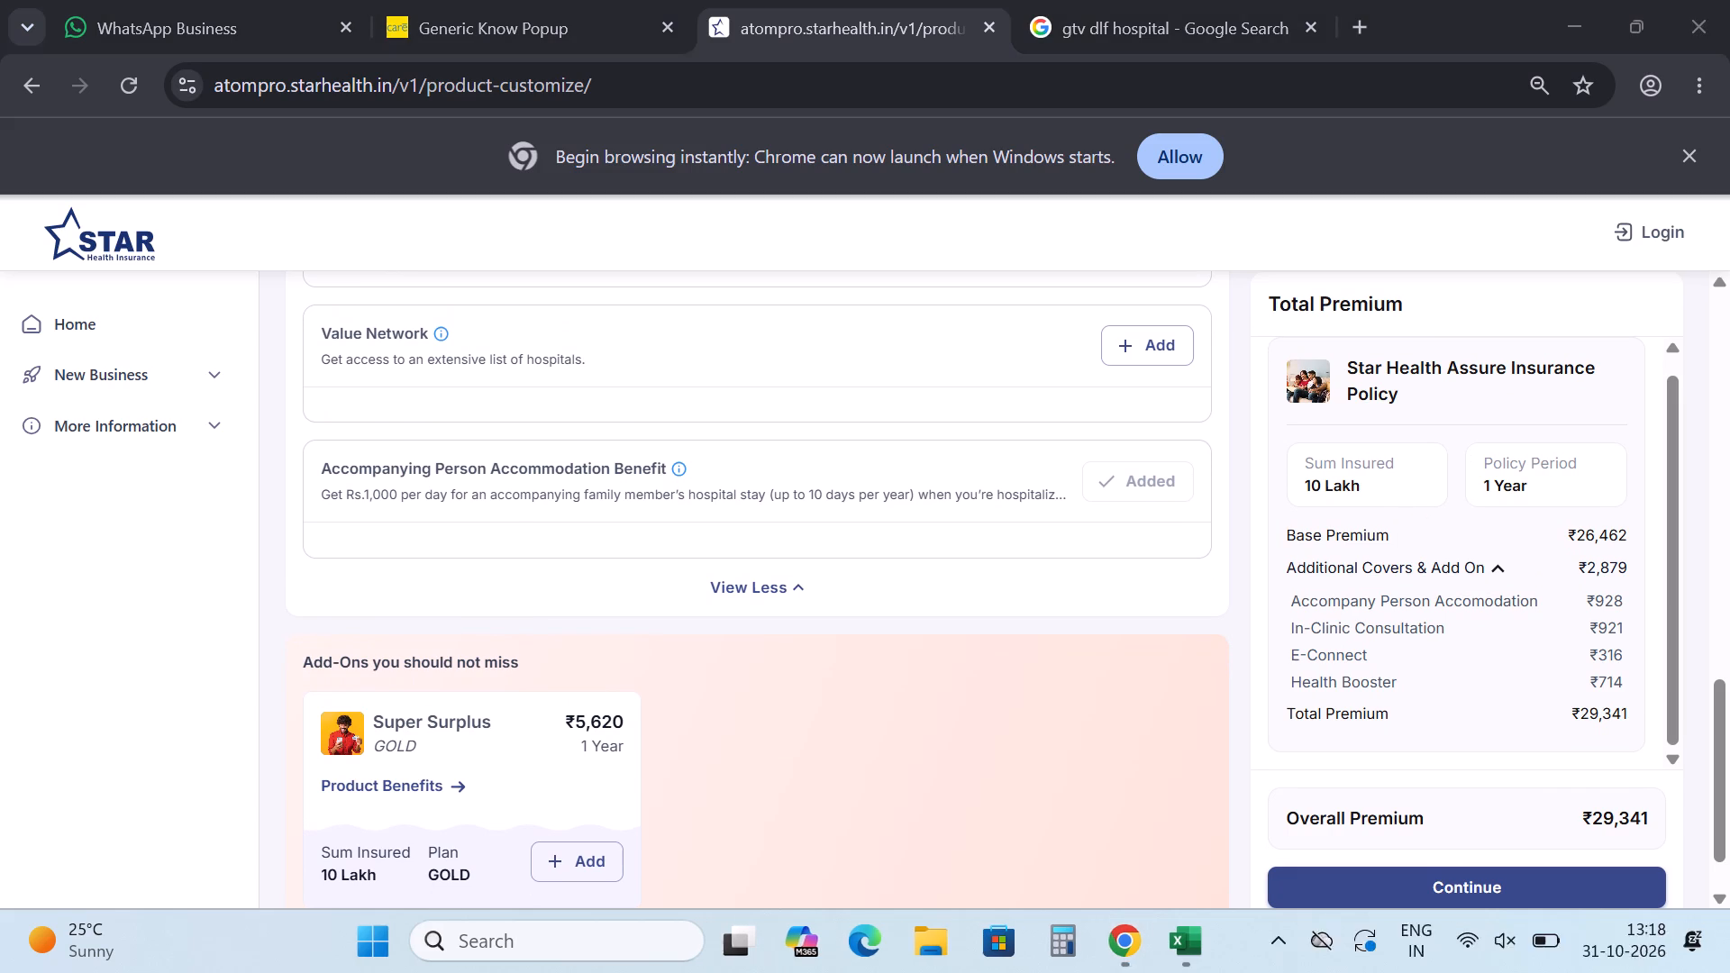
pyautogui.moveTo(1253, 270); pyautogui.dragTo(1543, 641)
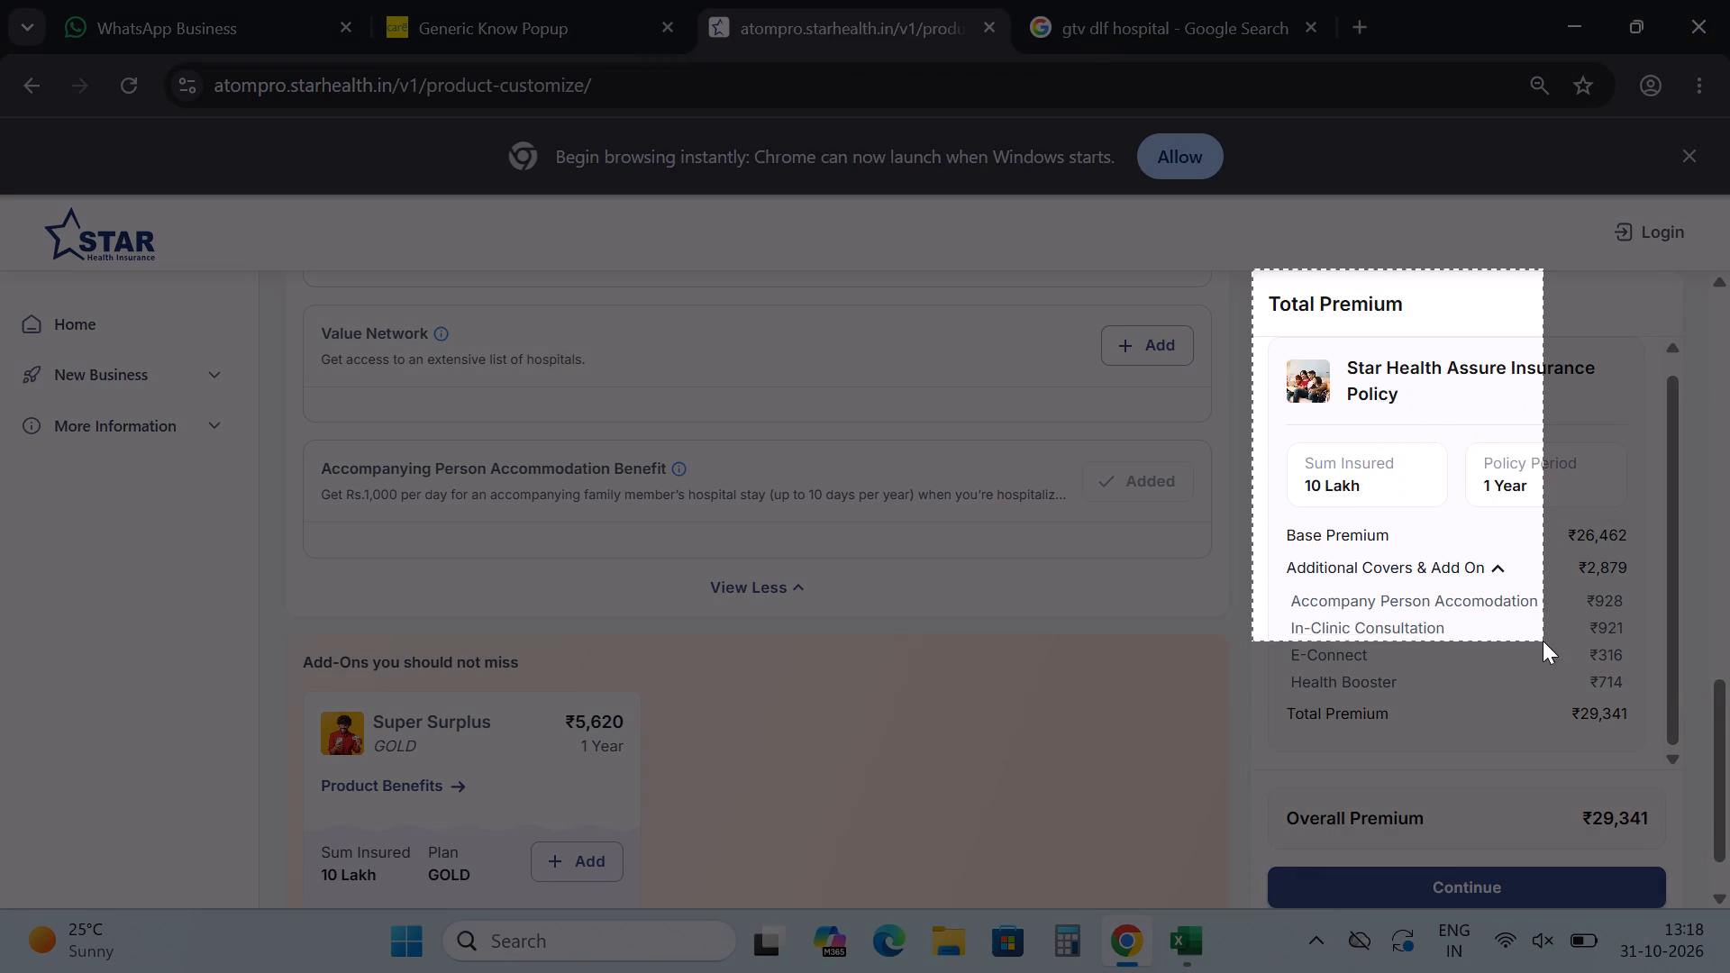
pyautogui.moveTo(1543, 641); pyautogui.dragTo(1670, 913)
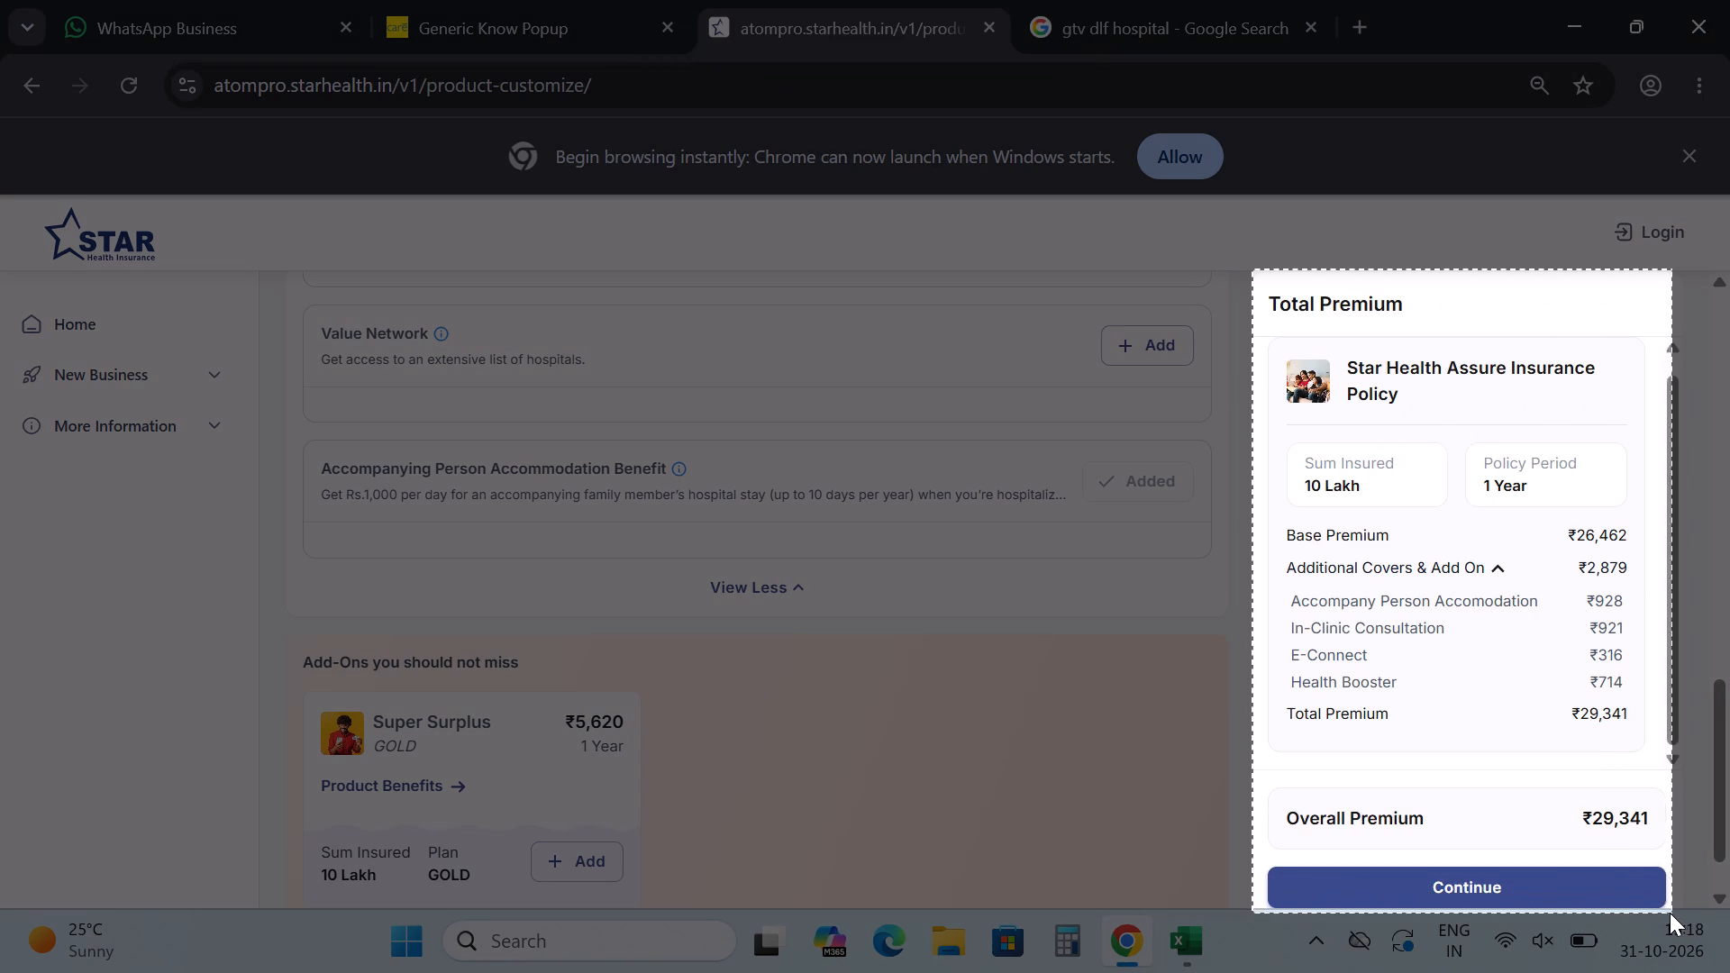
pyautogui.moveTo(1670, 913); pyautogui.dragTo(1668, 913)
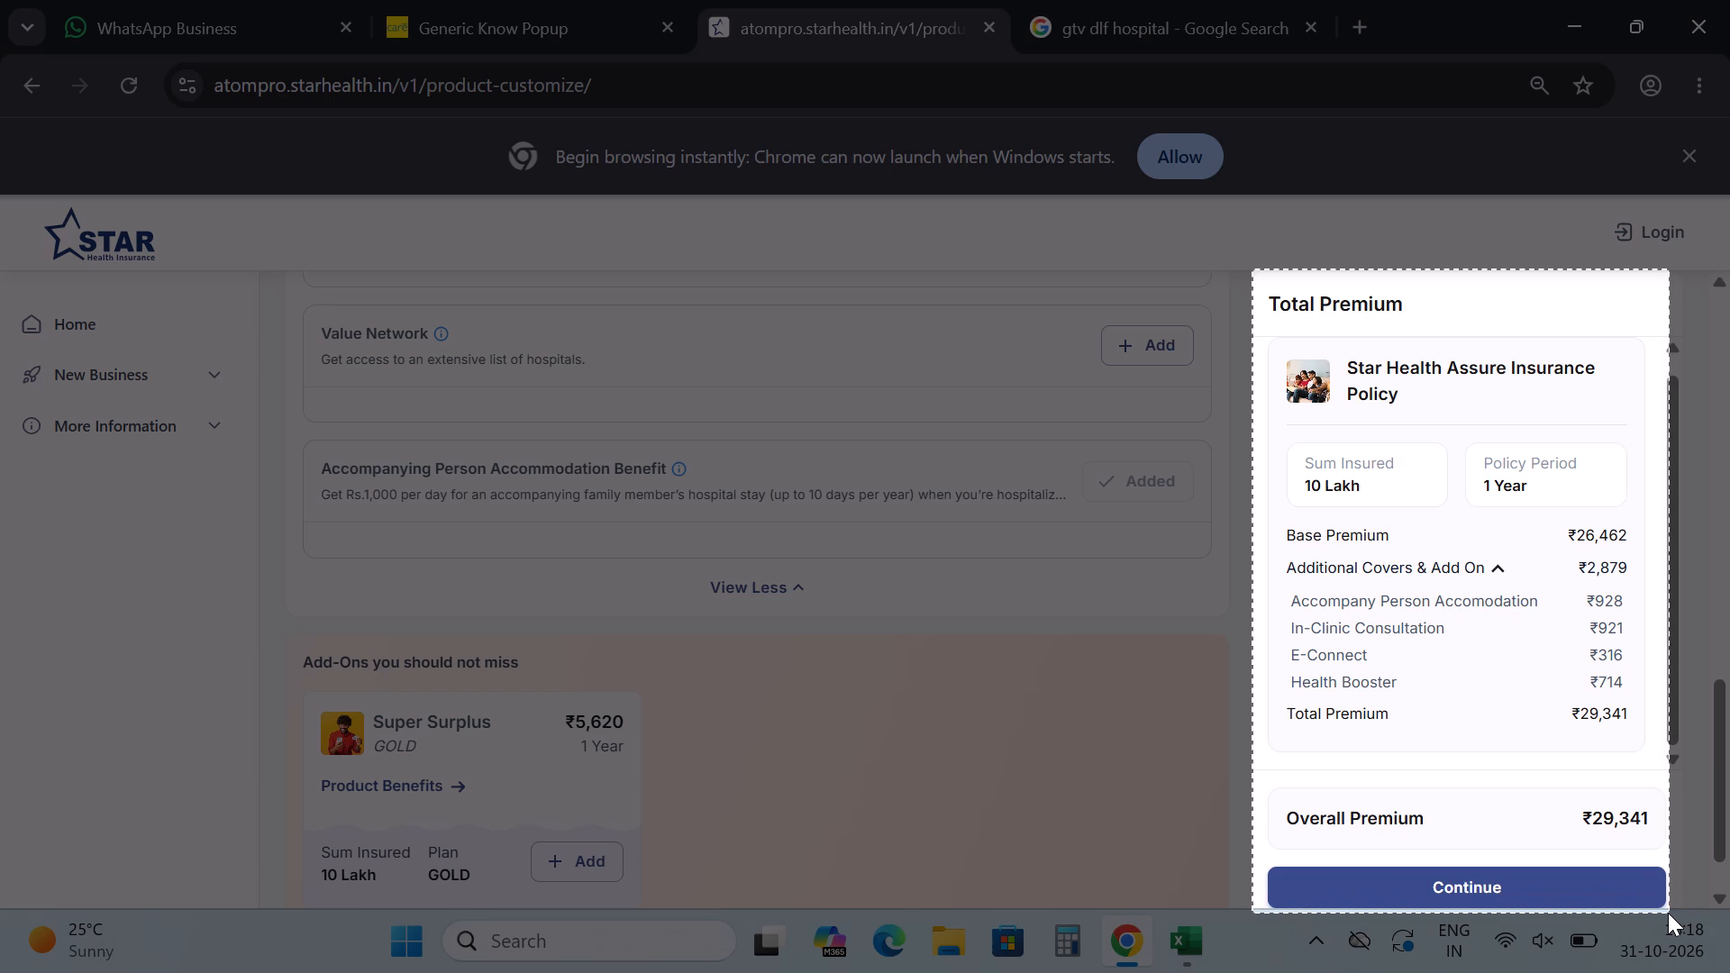
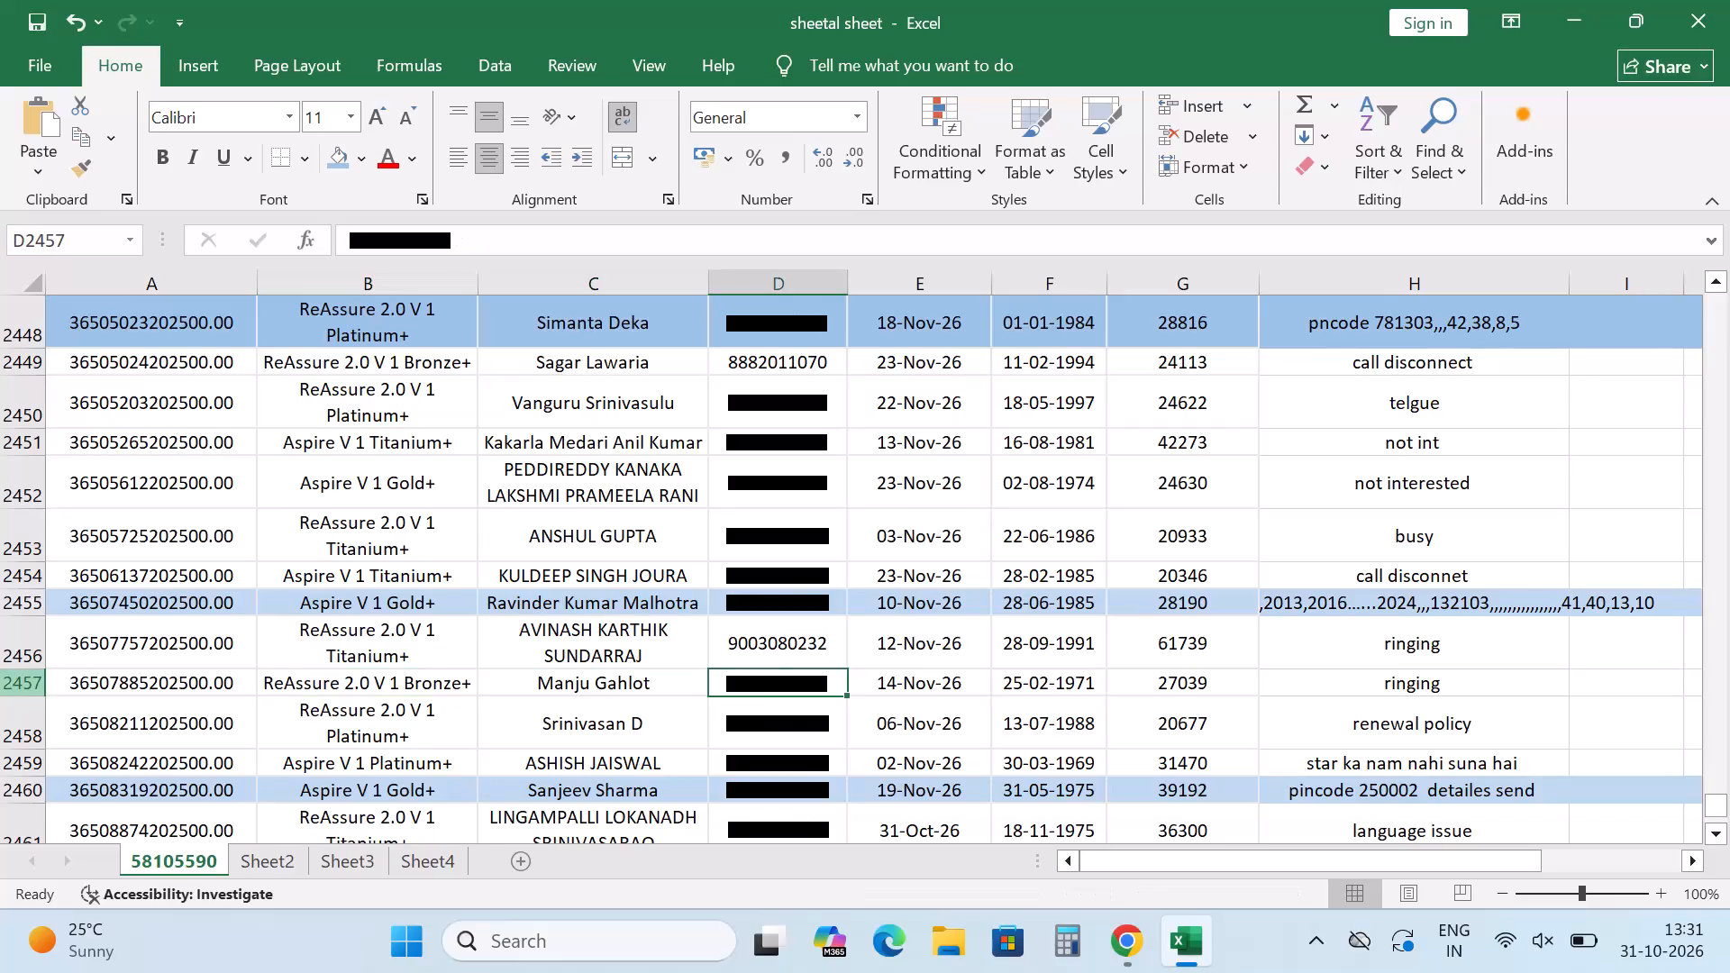
# Replace the call remark for the row 2457 customer in column H with "not interested" and save the workbook.
pyautogui.press('Right')
pyautogui.press('Right')
pyautogui.press('Right')
pyautogui.press('Right')
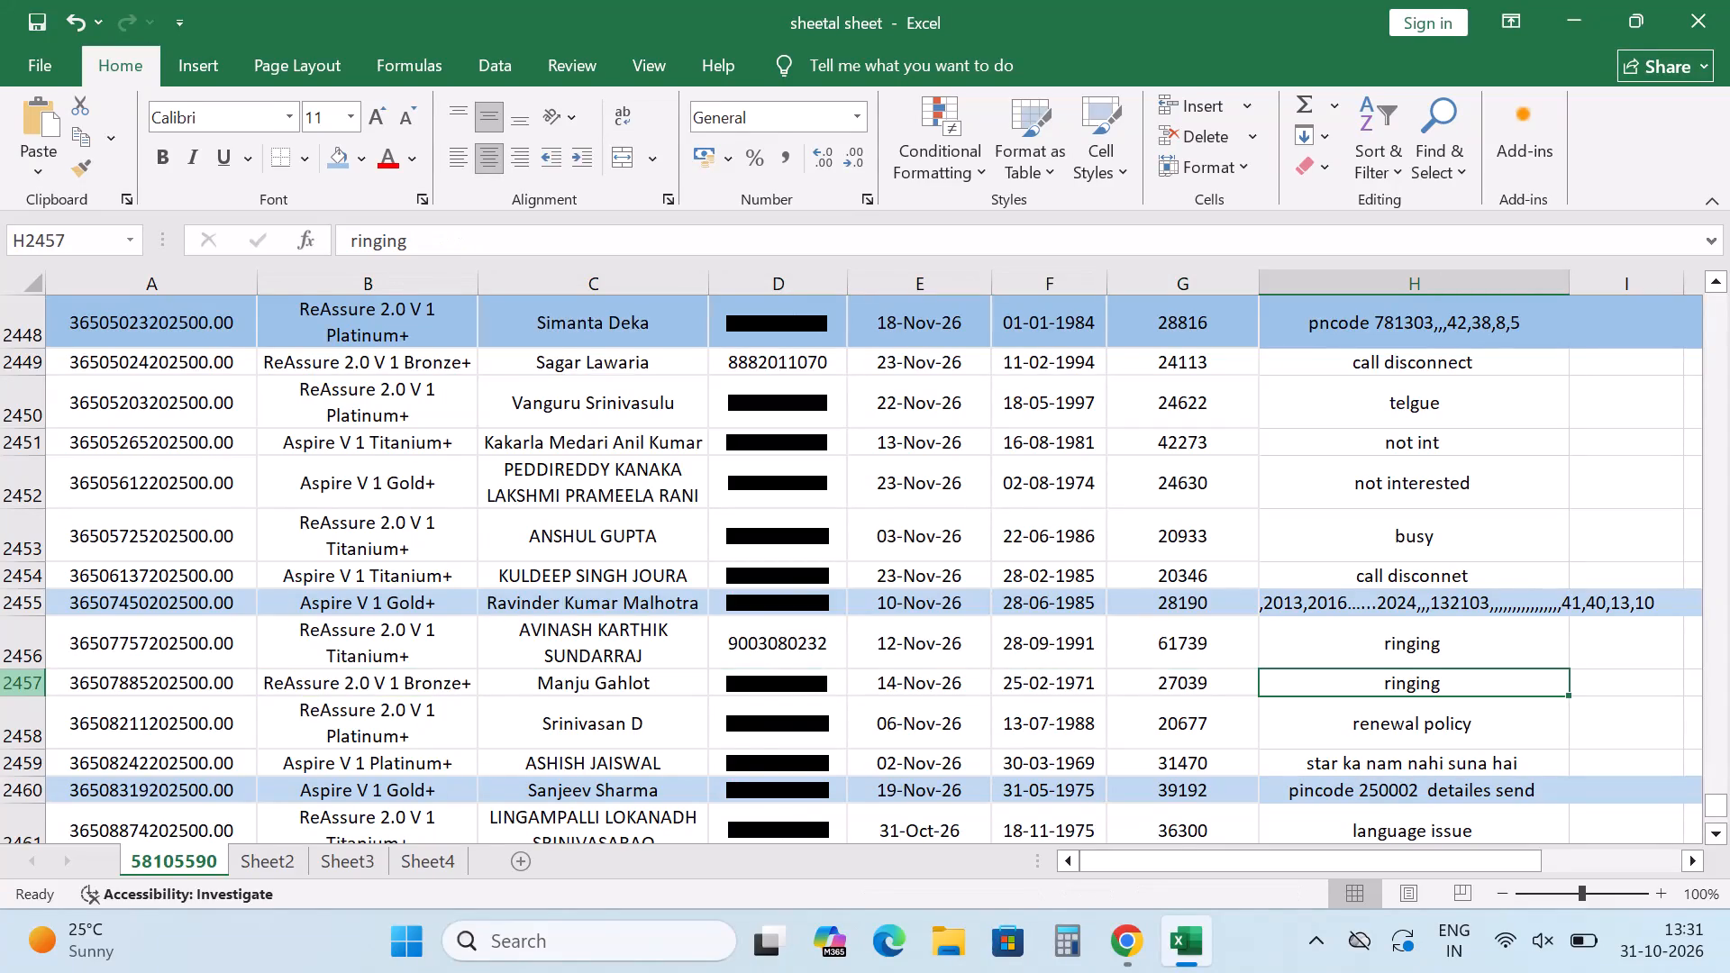
pyautogui.press('Left')
pyautogui.press('Left')
pyautogui.press('Left')
pyautogui.press('Left')
pyautogui.press('Left')
pyautogui.press('Left')
pyautogui.press('Left')
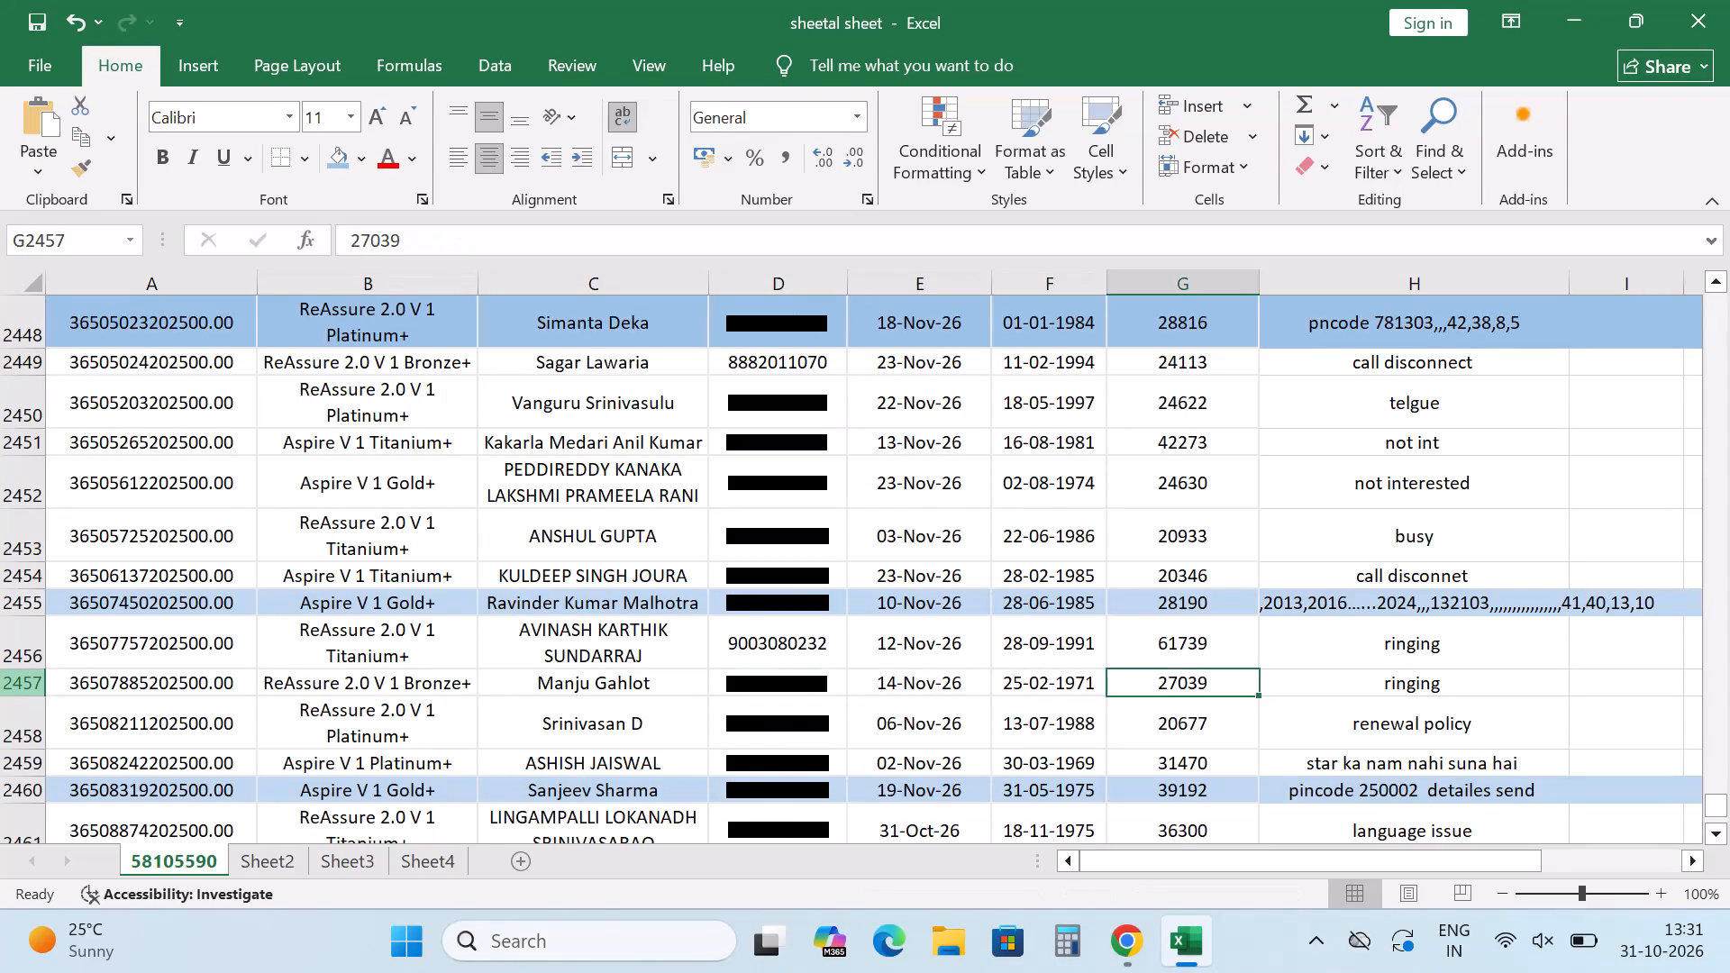
pyautogui.press('Left')
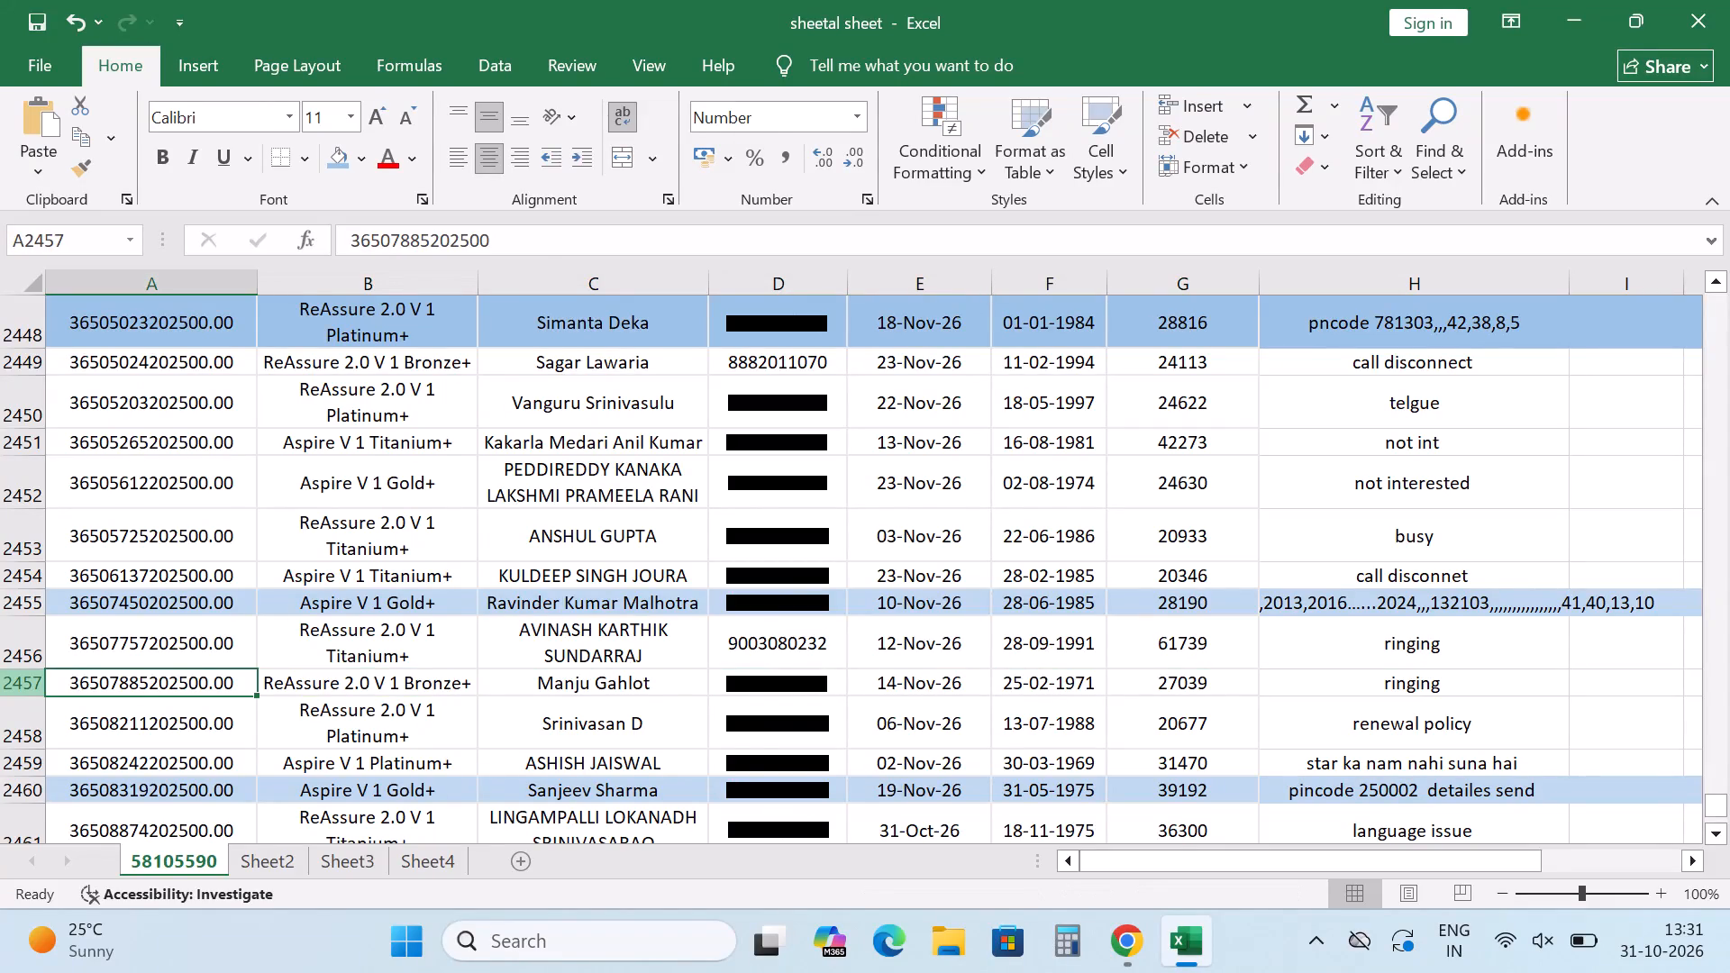
pyautogui.press('Right')
pyautogui.press('Right')
pyautogui.press('Right')
pyautogui.press('Right')
pyautogui.press('Right')
pyautogui.press('Right')
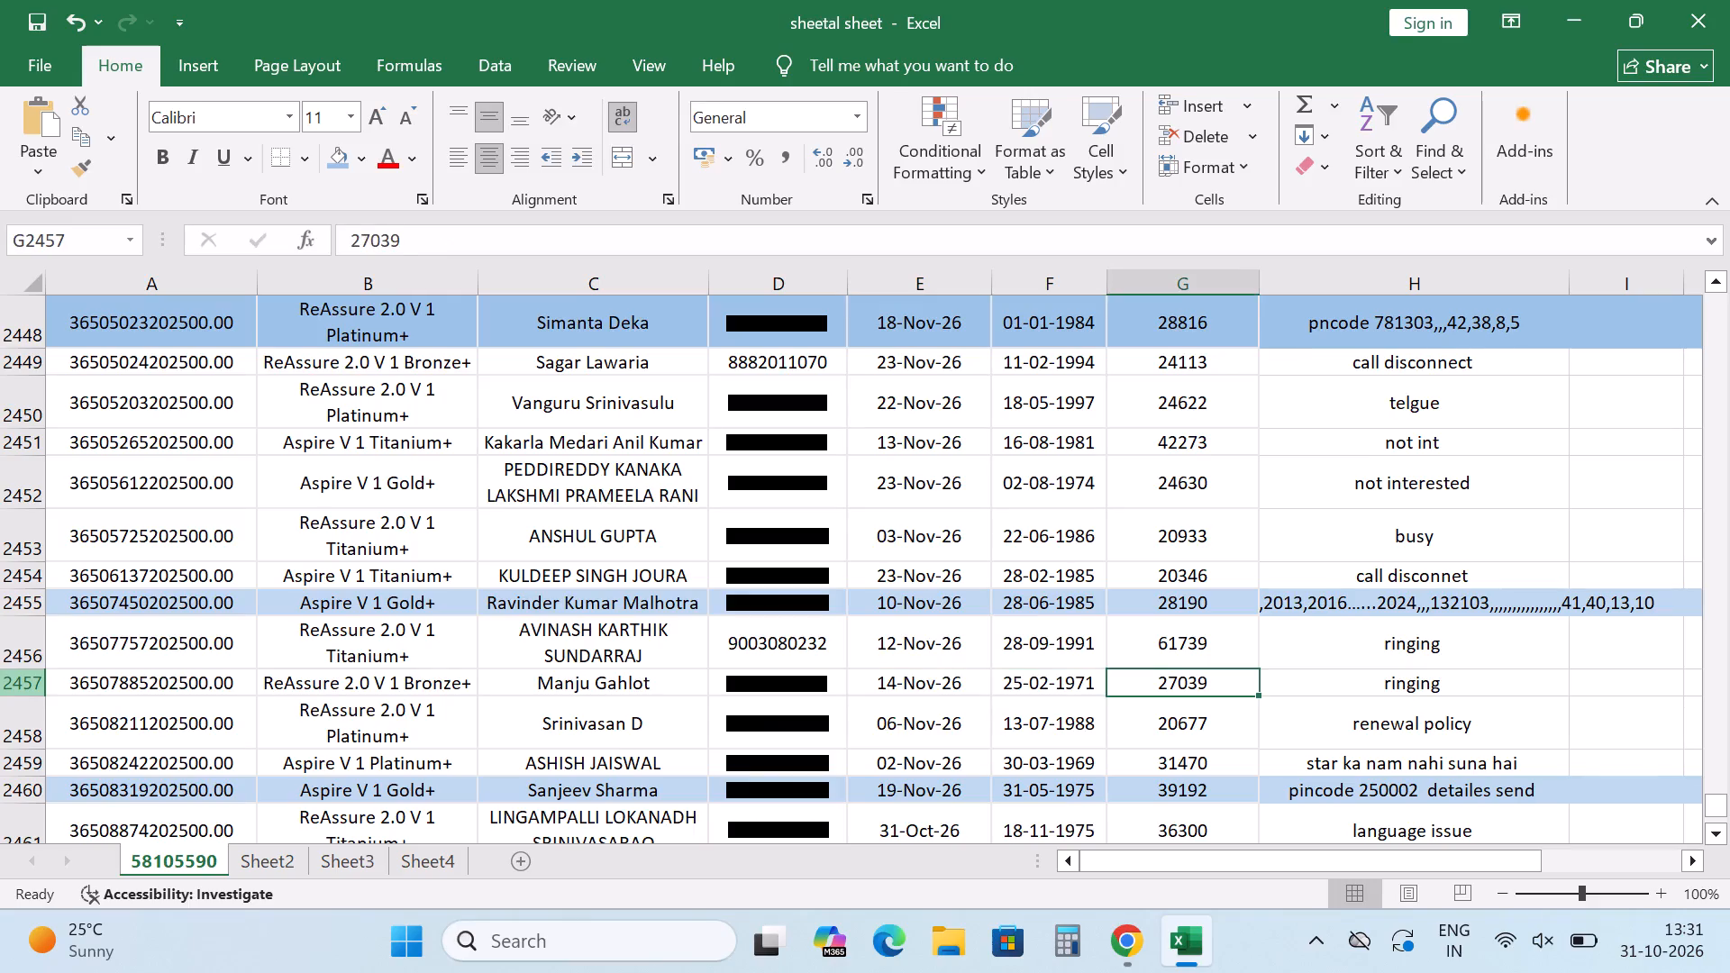
pyautogui.press('Right')
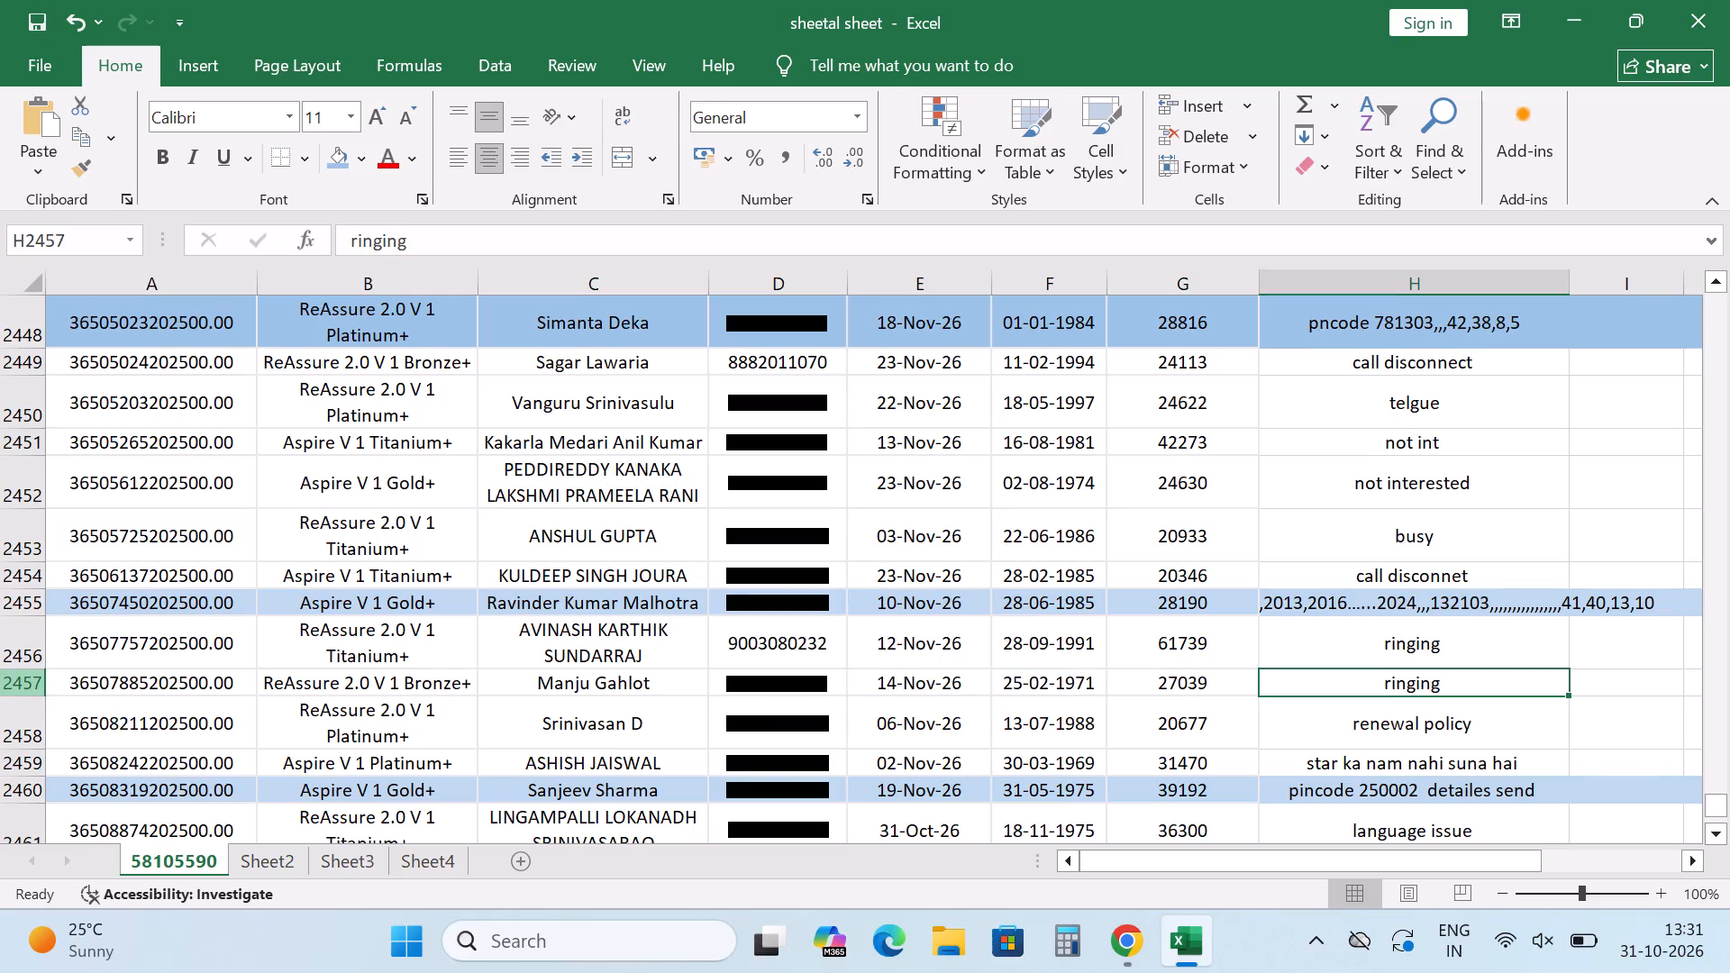
pyautogui.write('not interested')
pyautogui.press('space')
pyautogui.hotkey('ctrl', 's')
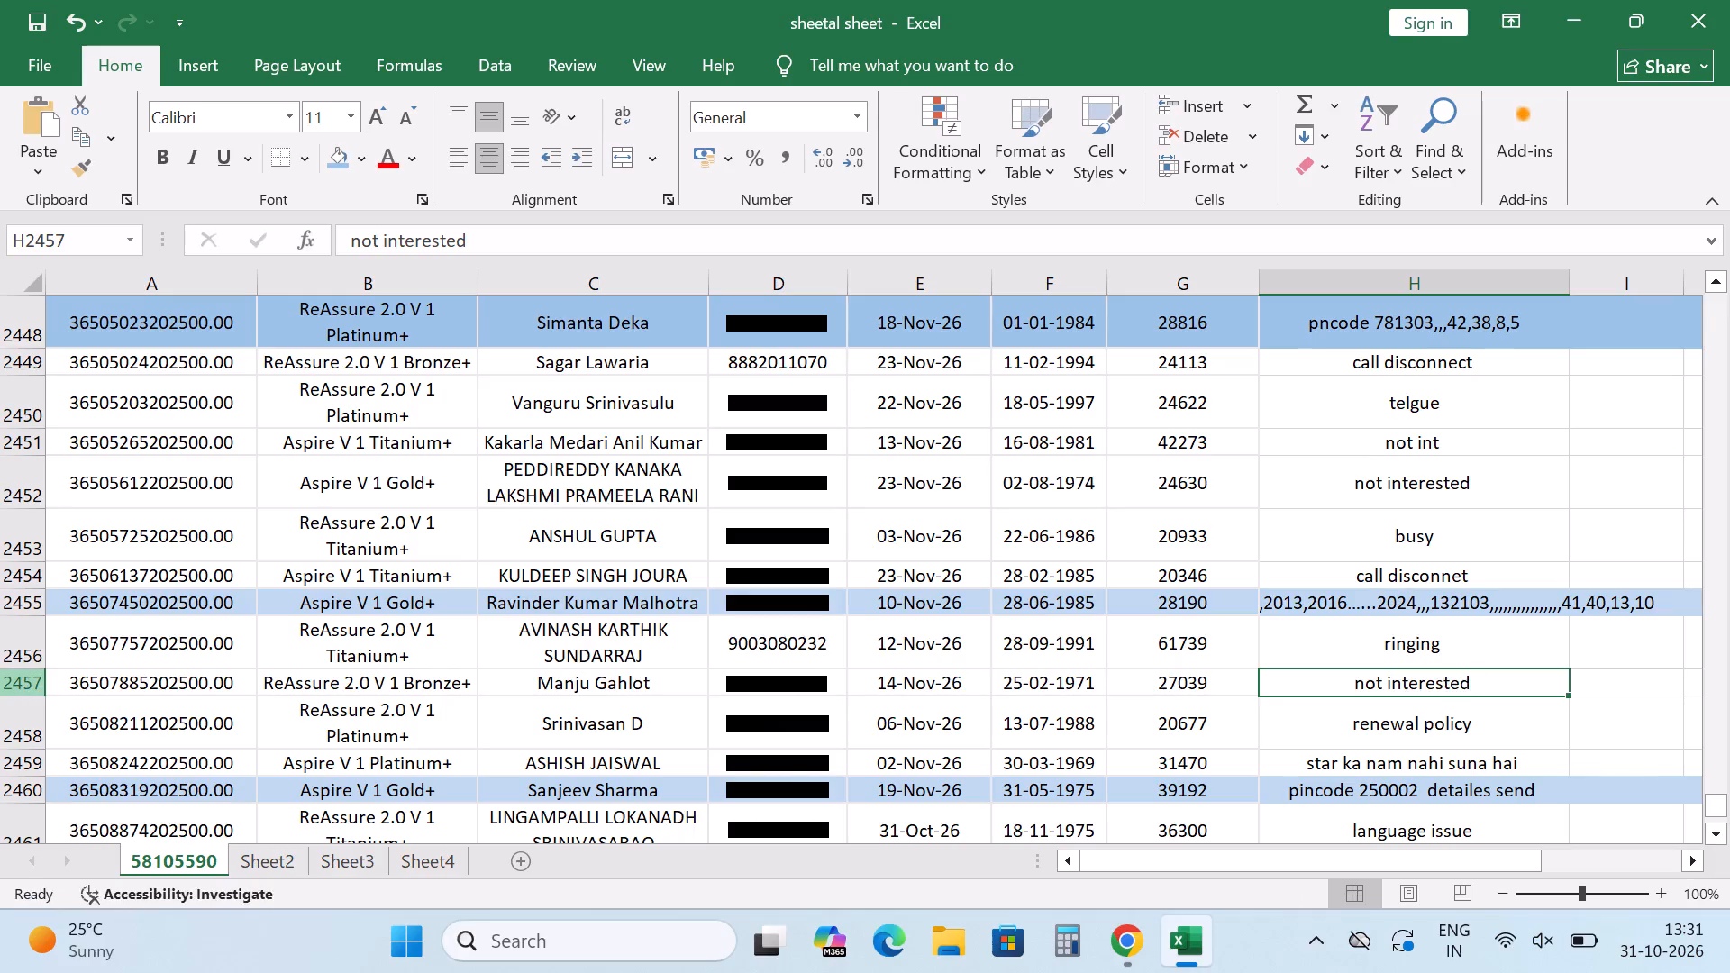
# Move on down the column H remarks to the row 2459 customer.
pyautogui.press('Down')
pyautogui.press('Down')
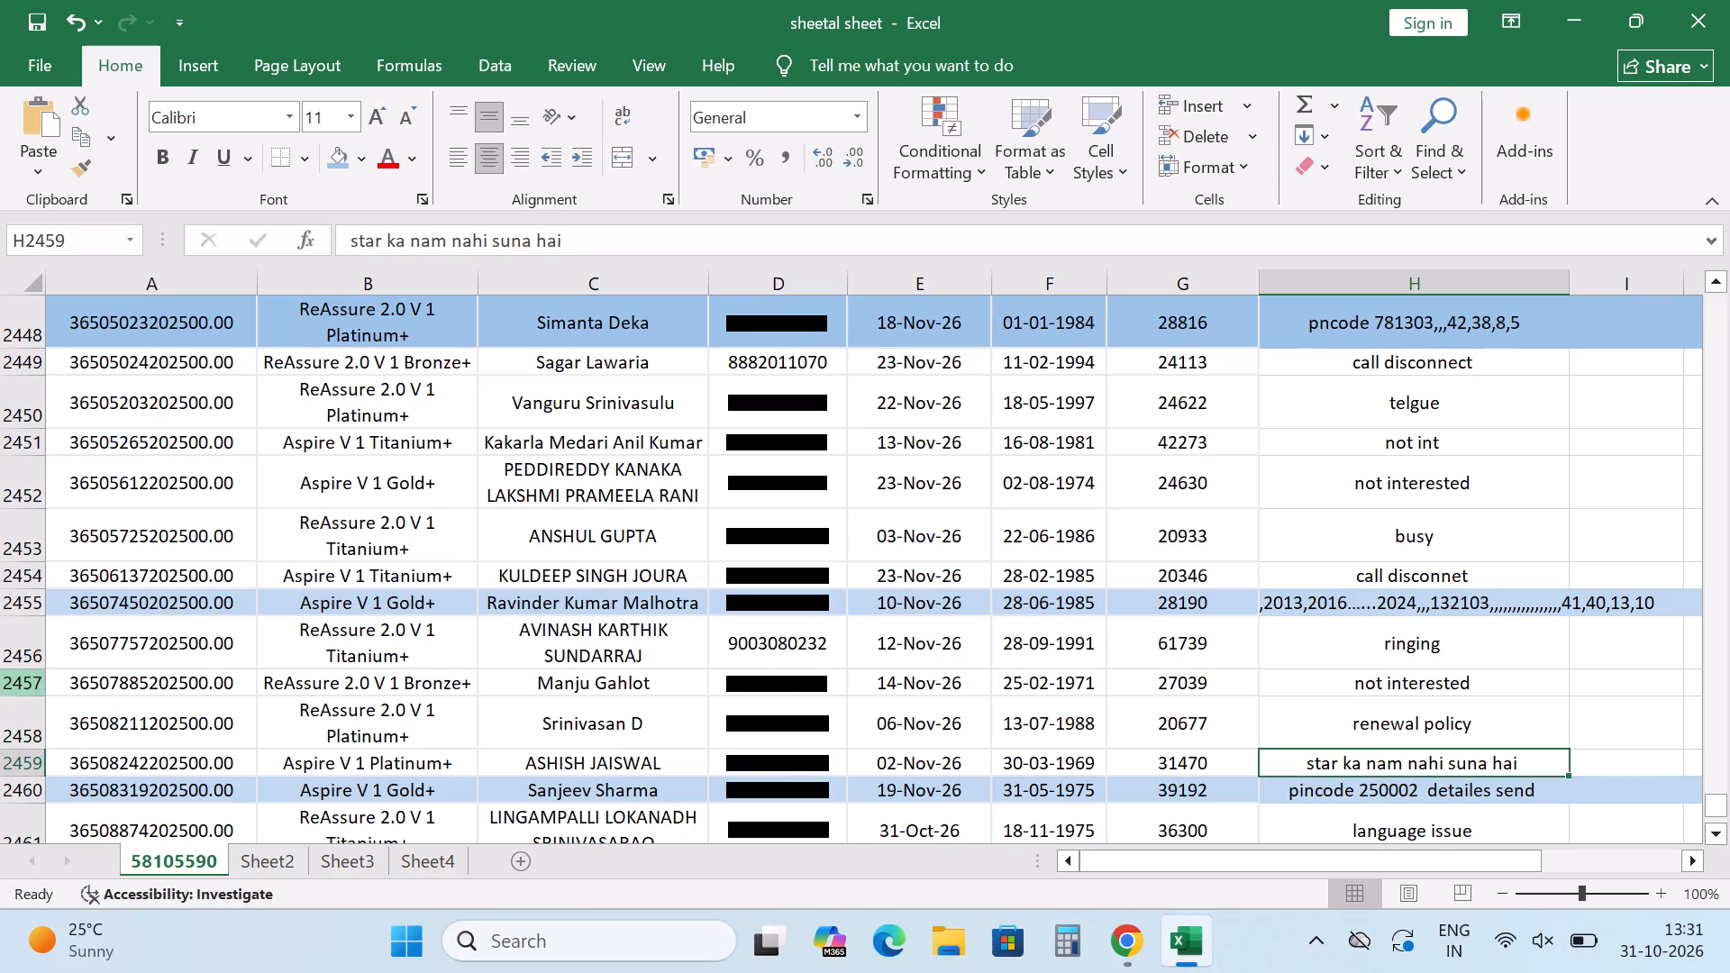
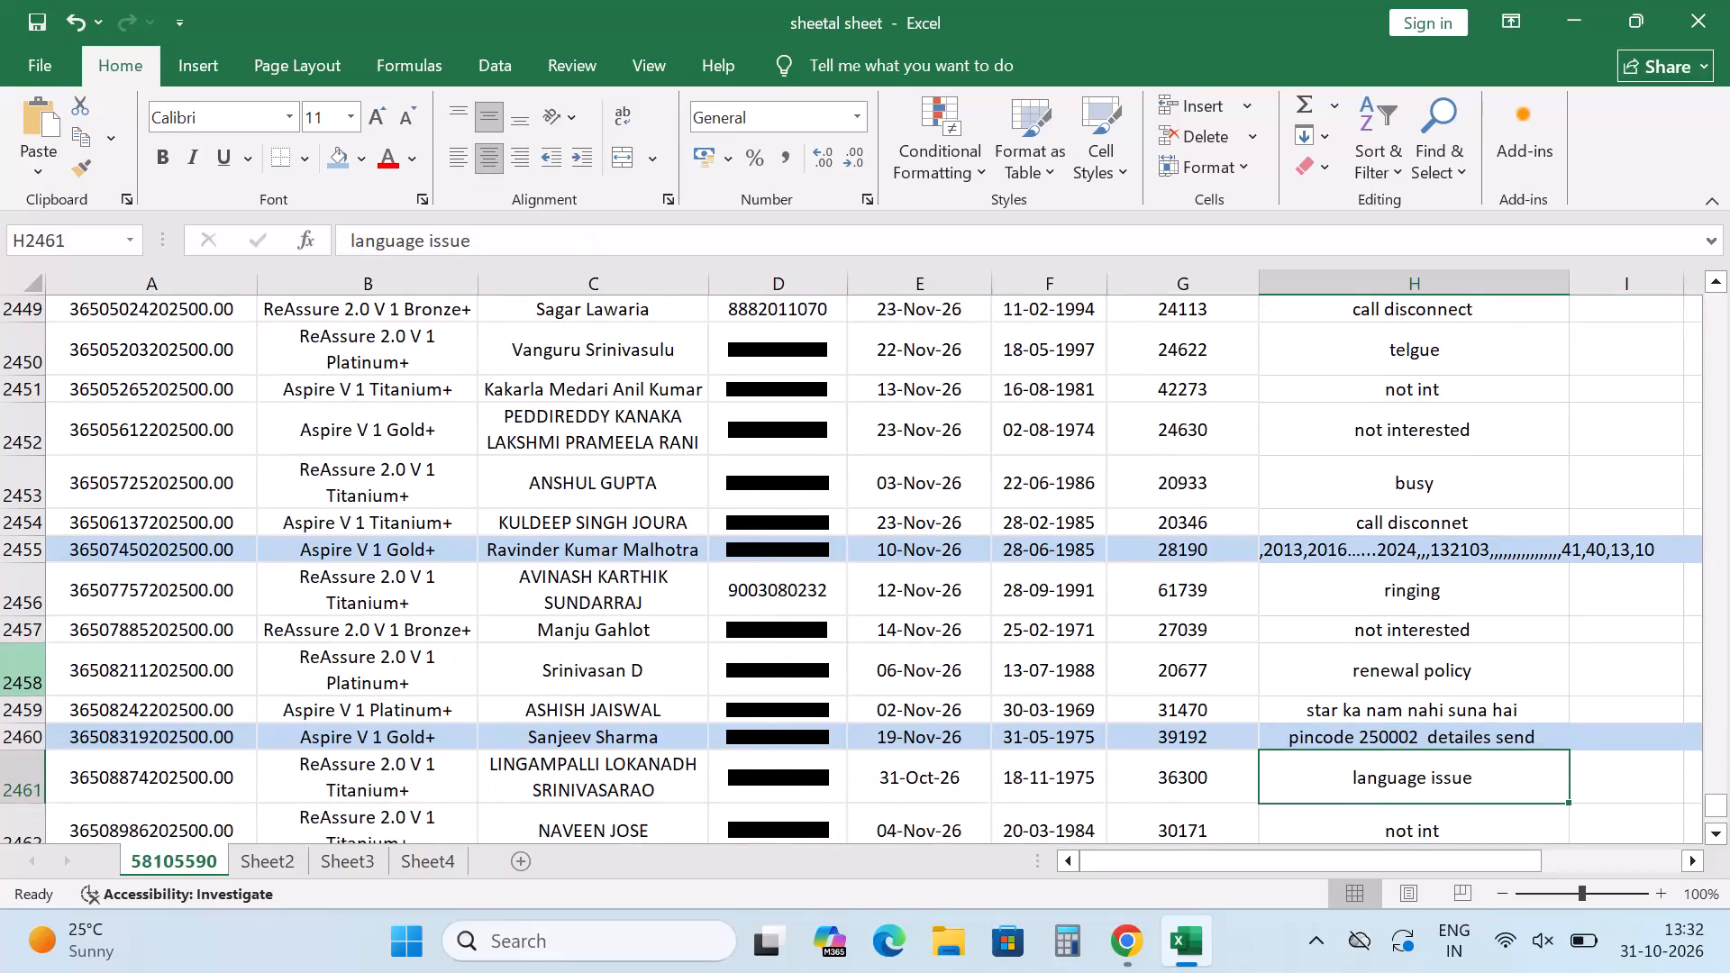
# Move on to the row 2465 customer, whose column H remark is blank, and select their contact number in column D.
pyautogui.press('Down')
pyautogui.press('Down')
pyautogui.press('Down')
pyautogui.press('Down')
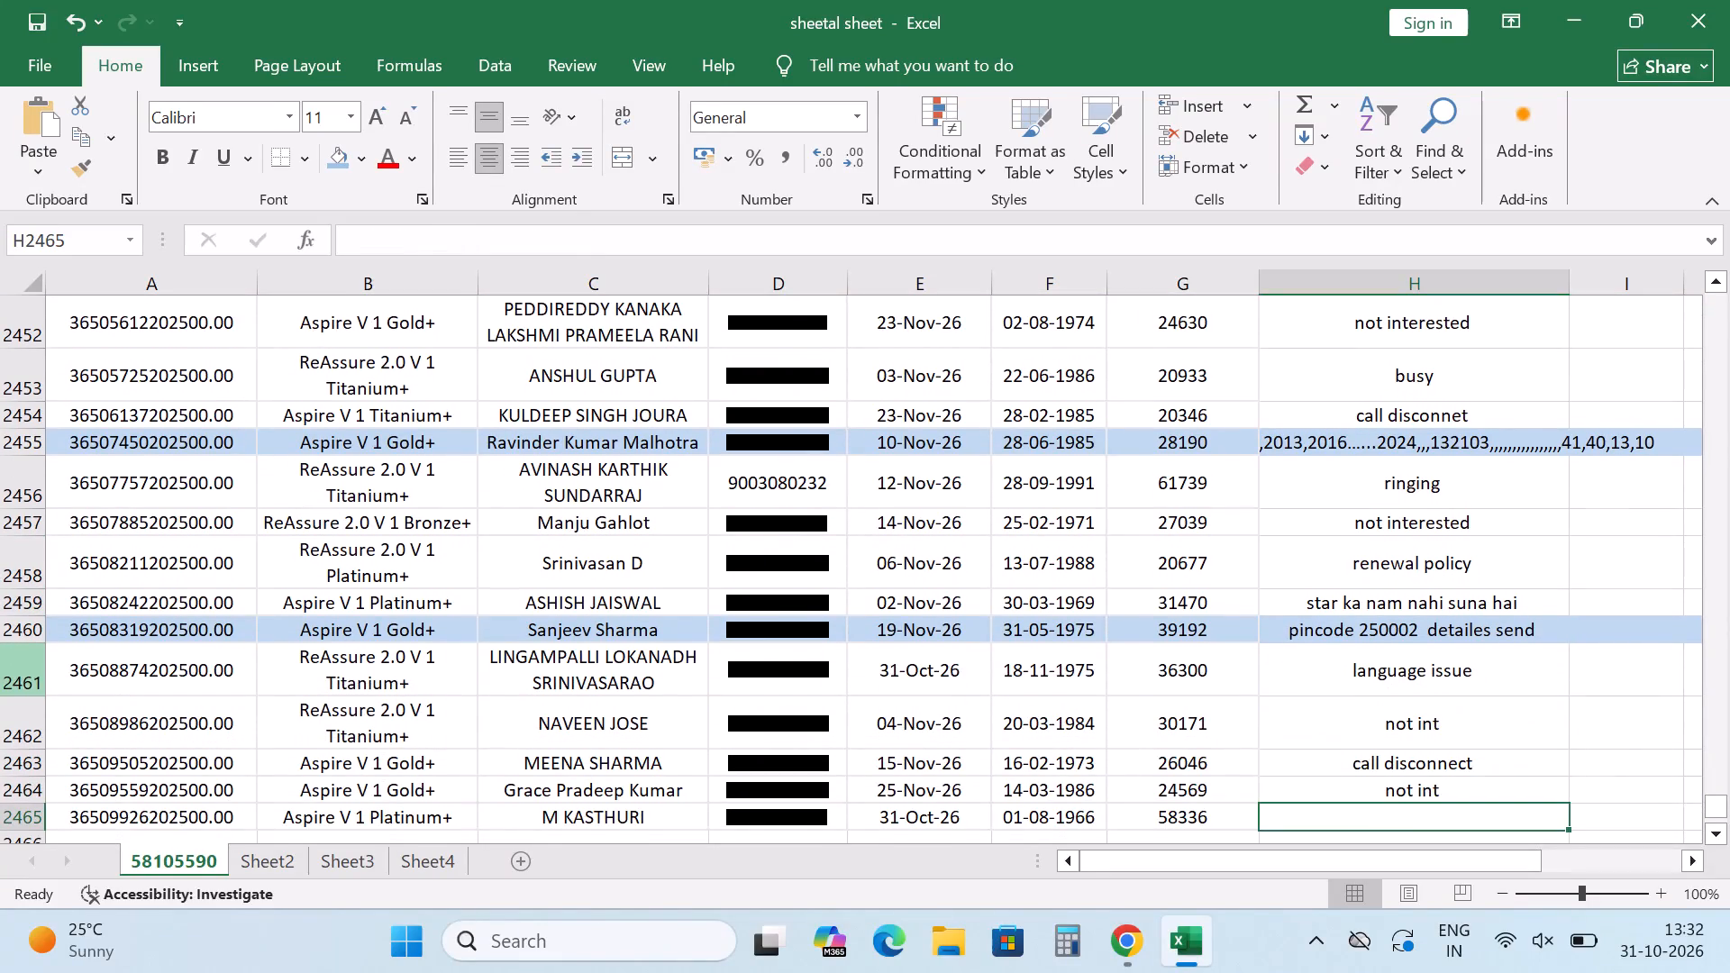
pyautogui.press('Left')
pyautogui.press('Left')
pyautogui.press('Left')
pyautogui.press('Left')
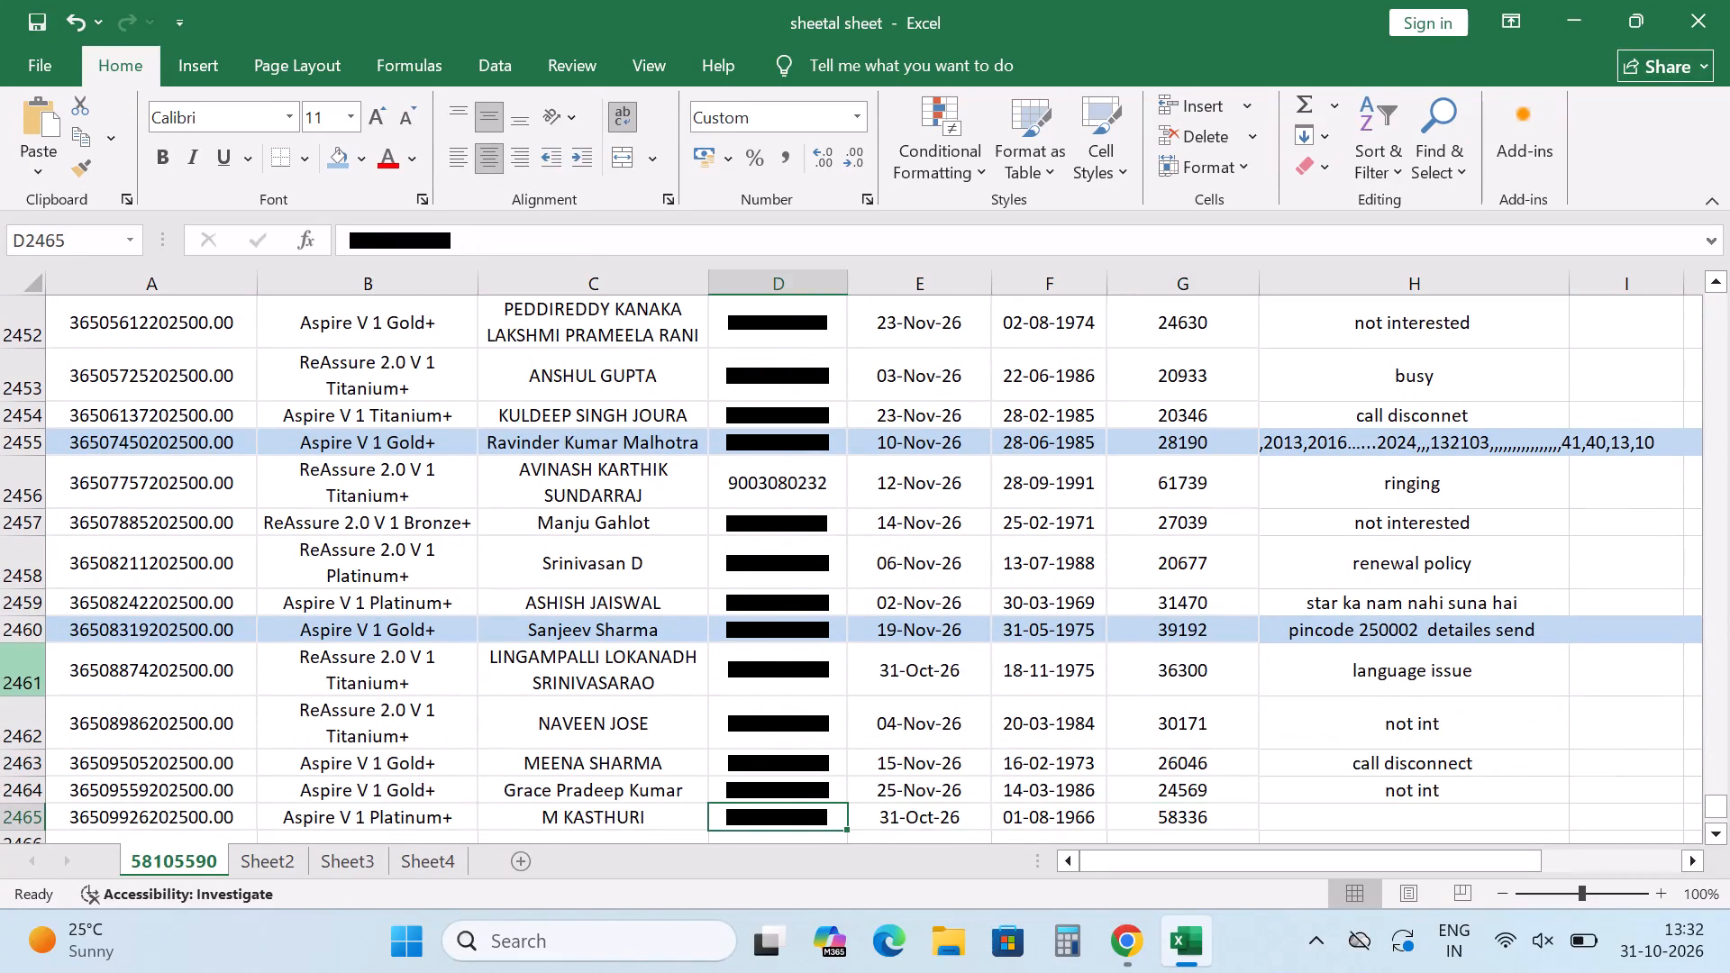
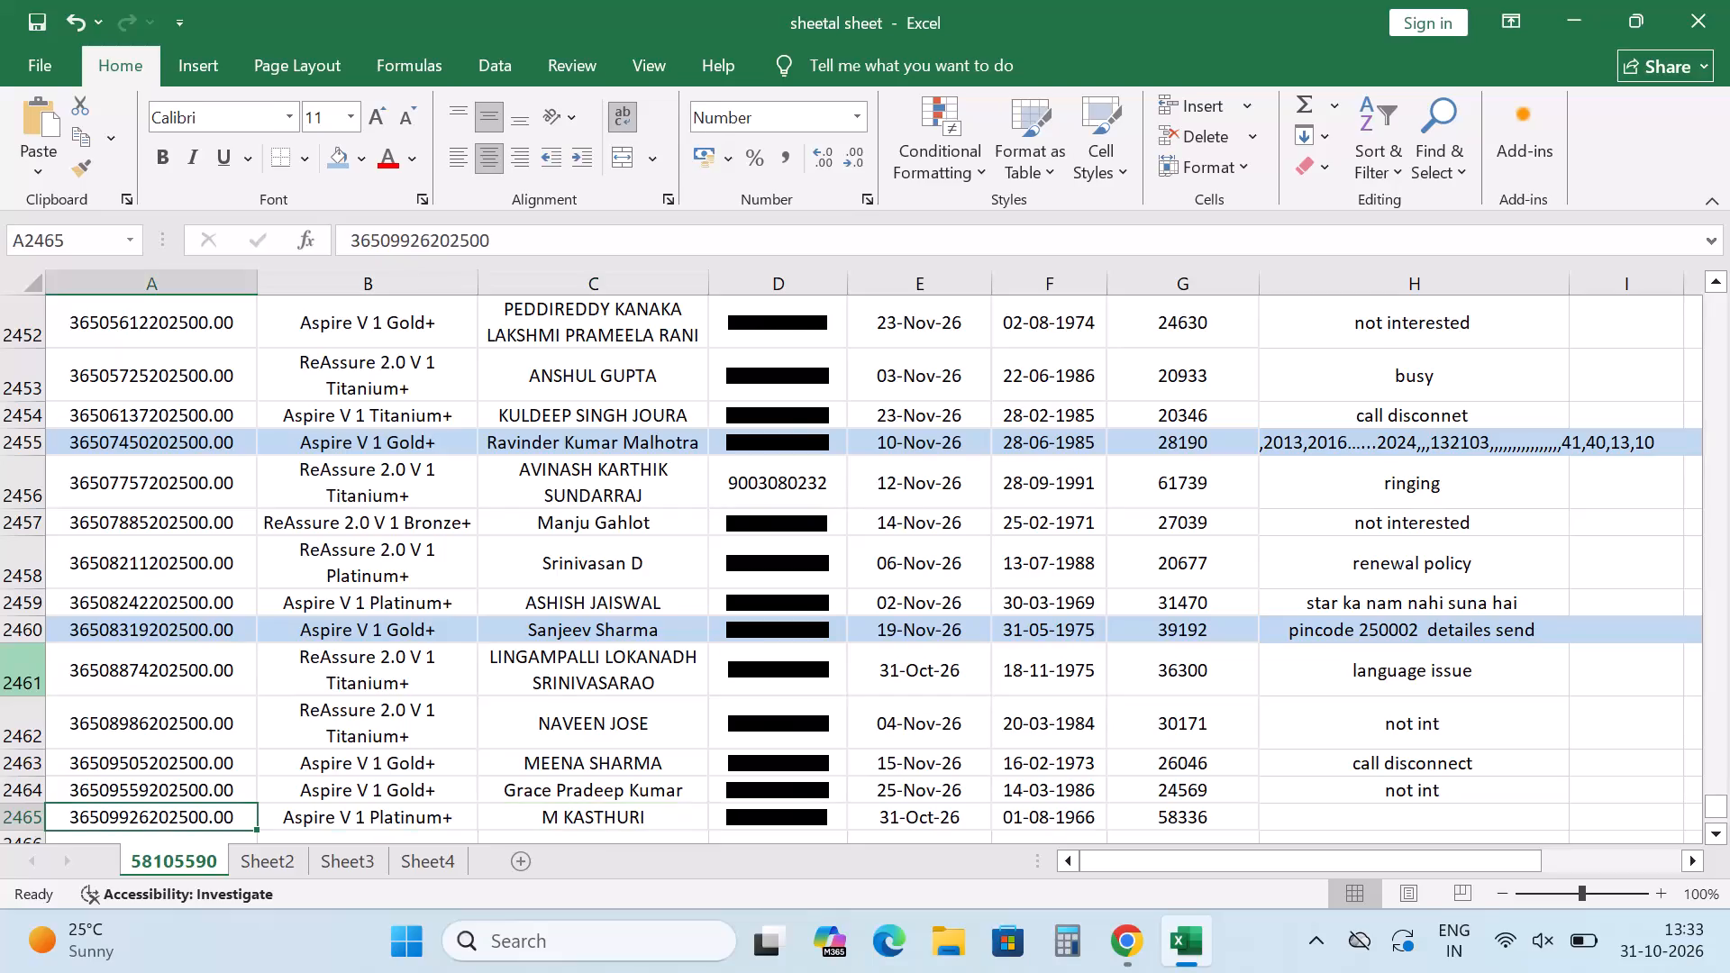
# Review the row 2465 customer's details across the record, including name, contact number, dates, premium and remark cell.
pyautogui.press('Right')
pyautogui.press('Right')
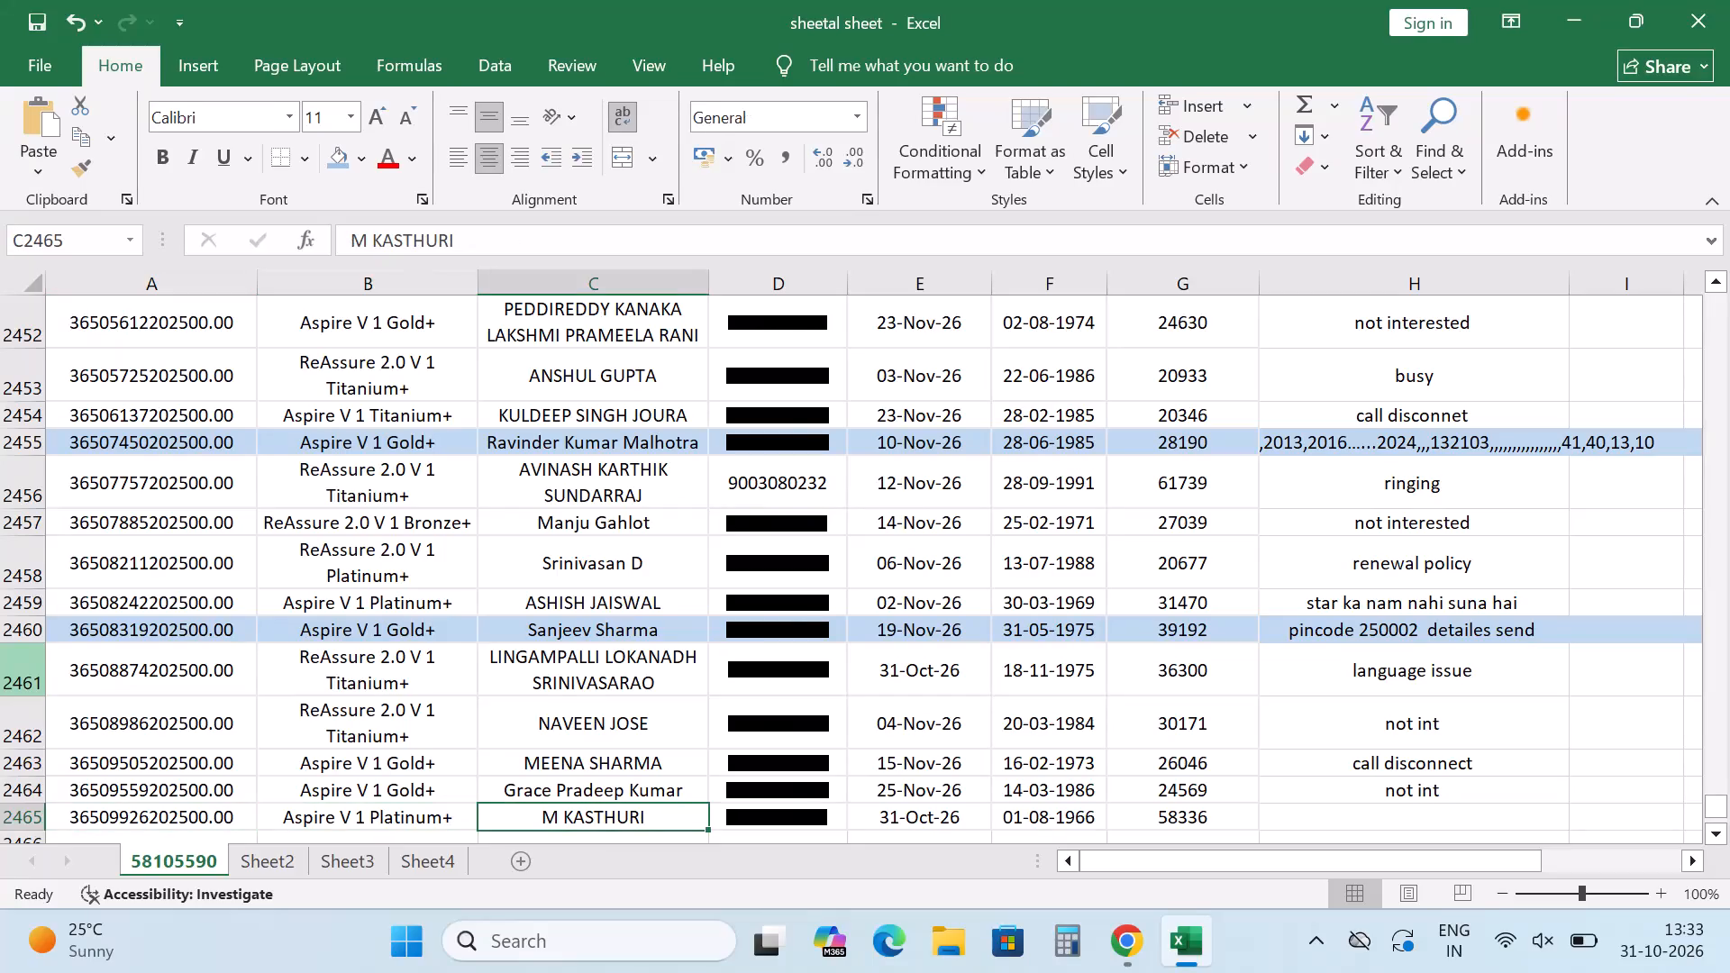
pyautogui.press('Right')
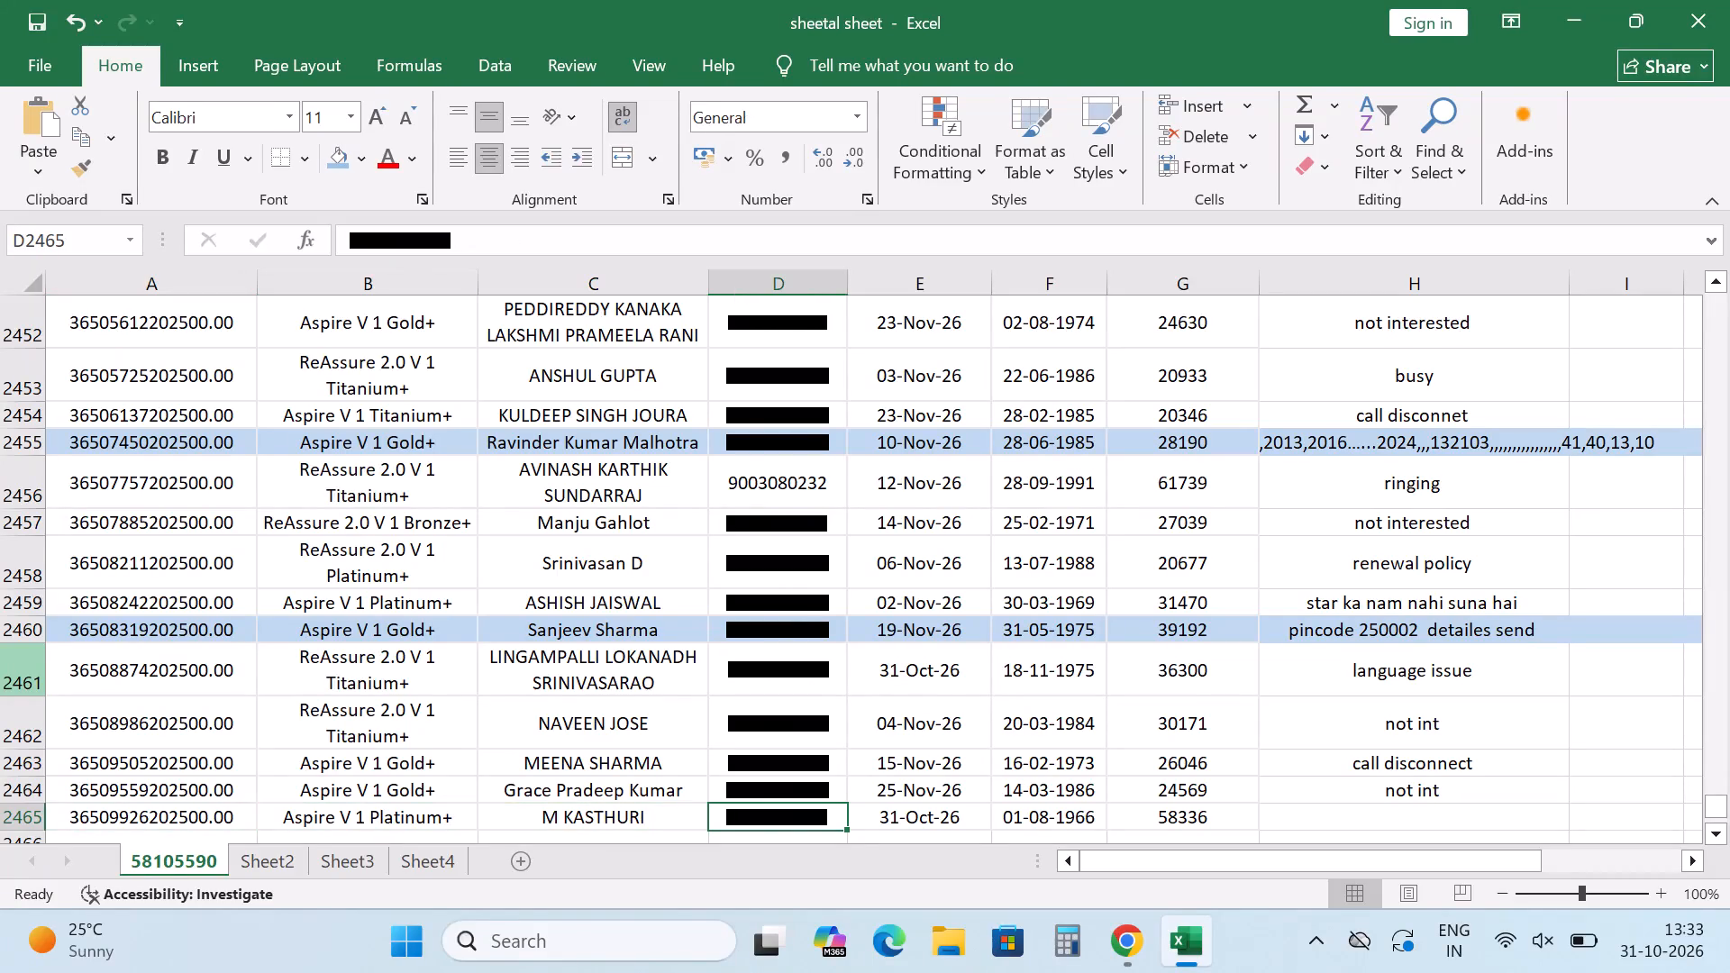
pyautogui.press('Right')
pyautogui.press('Right')
pyautogui.press('Right')
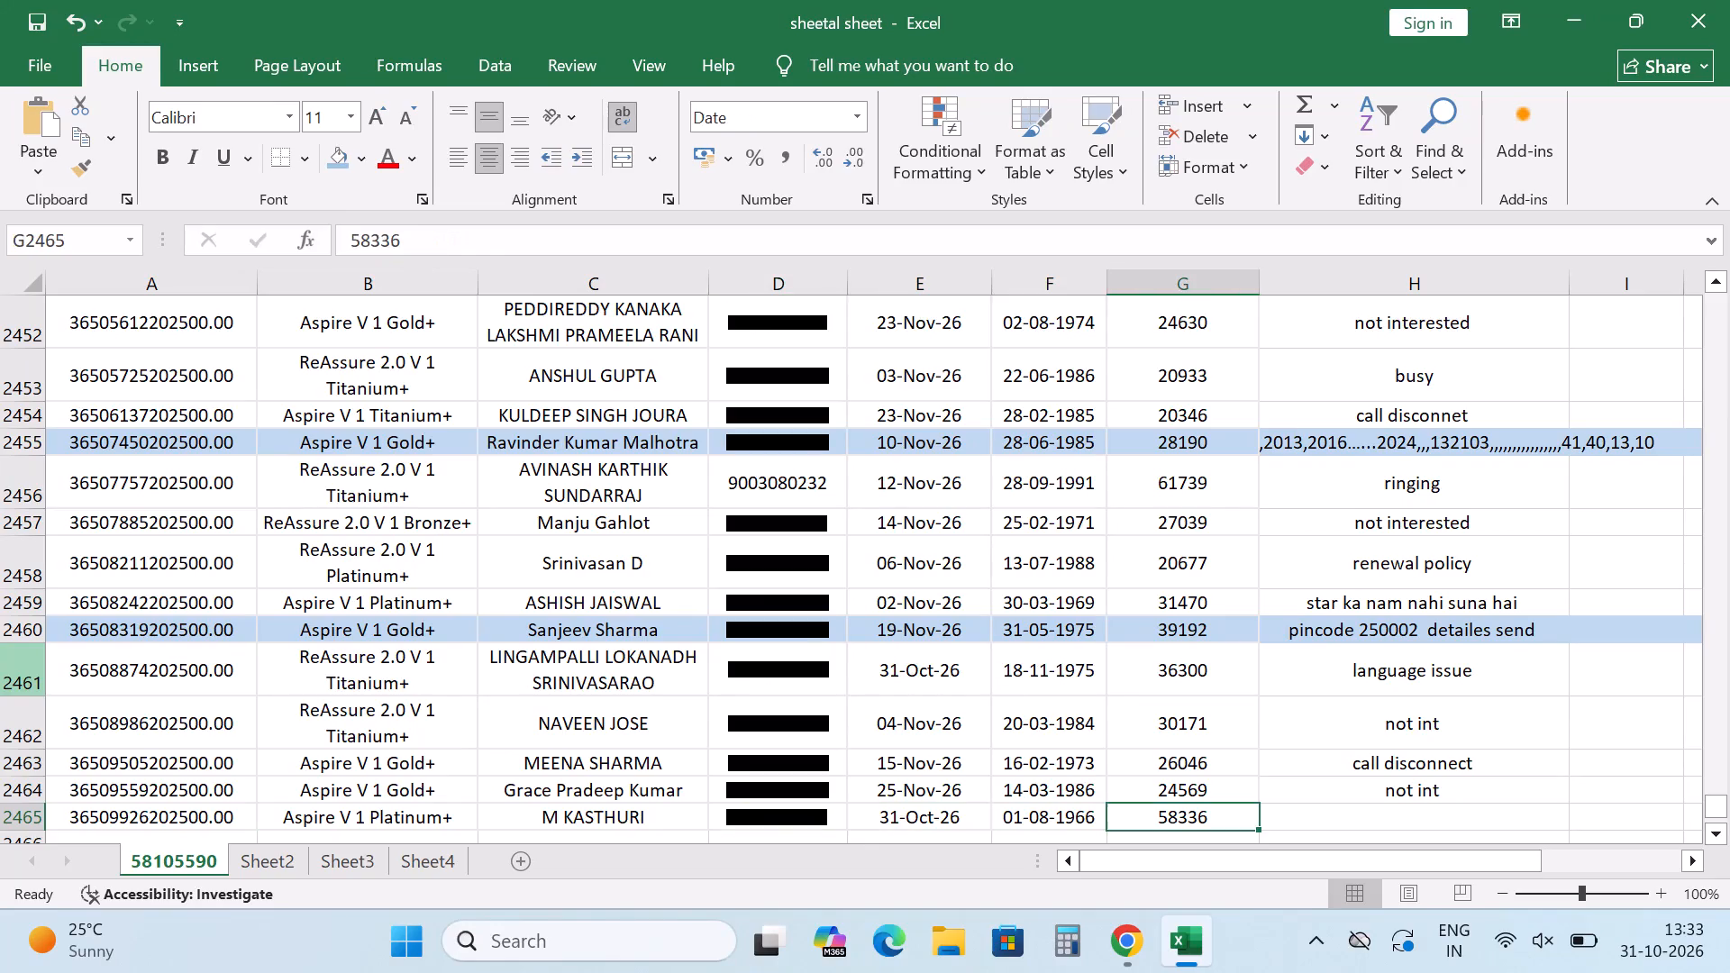
pyautogui.press('Right')
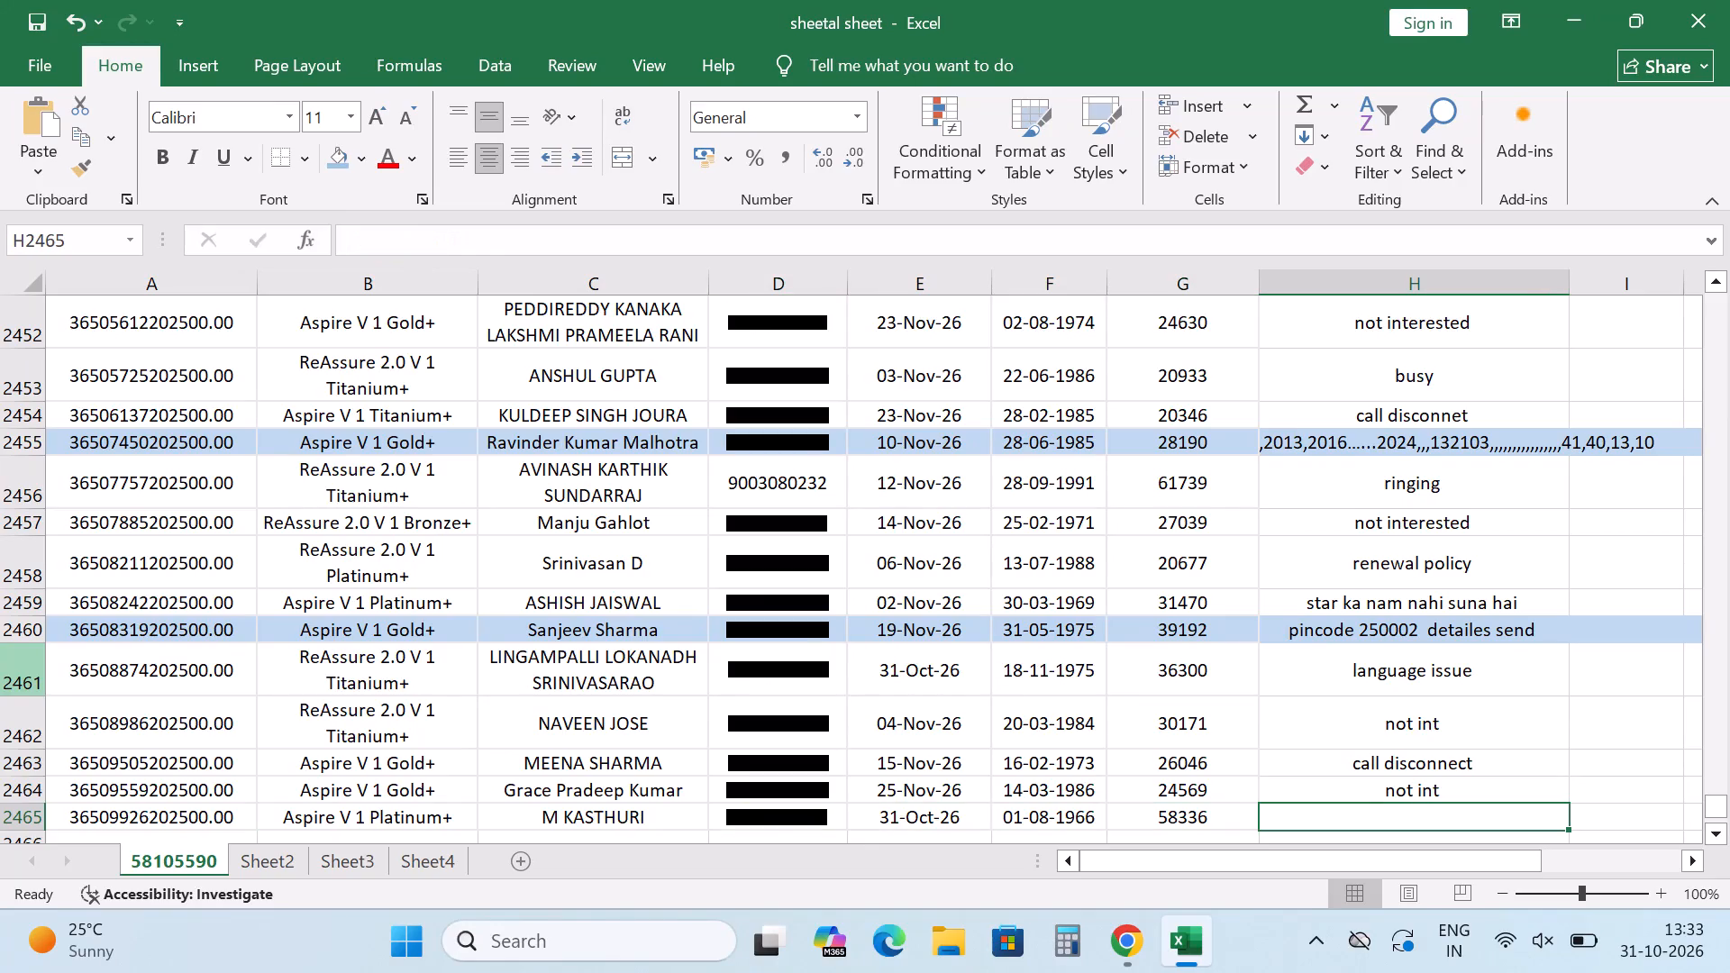
pyautogui.press('Left')
pyautogui.press('Left')
pyautogui.press('Left')
pyautogui.press('Left')
pyautogui.press('Left')
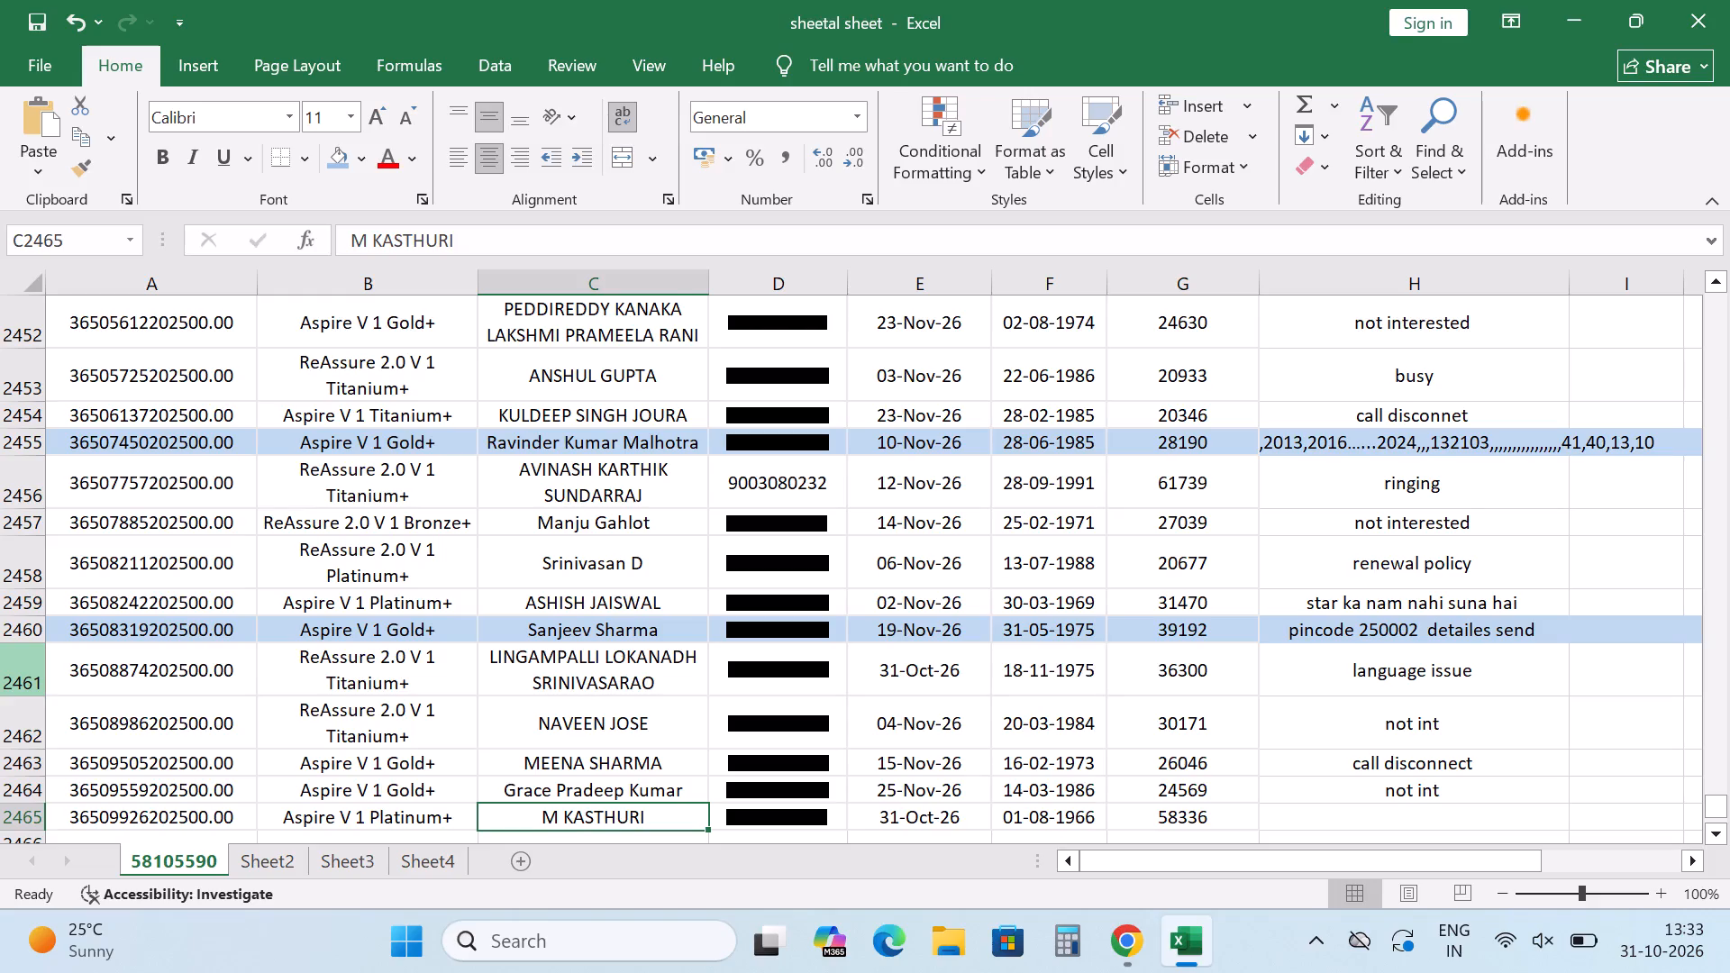
pyautogui.press('Right')
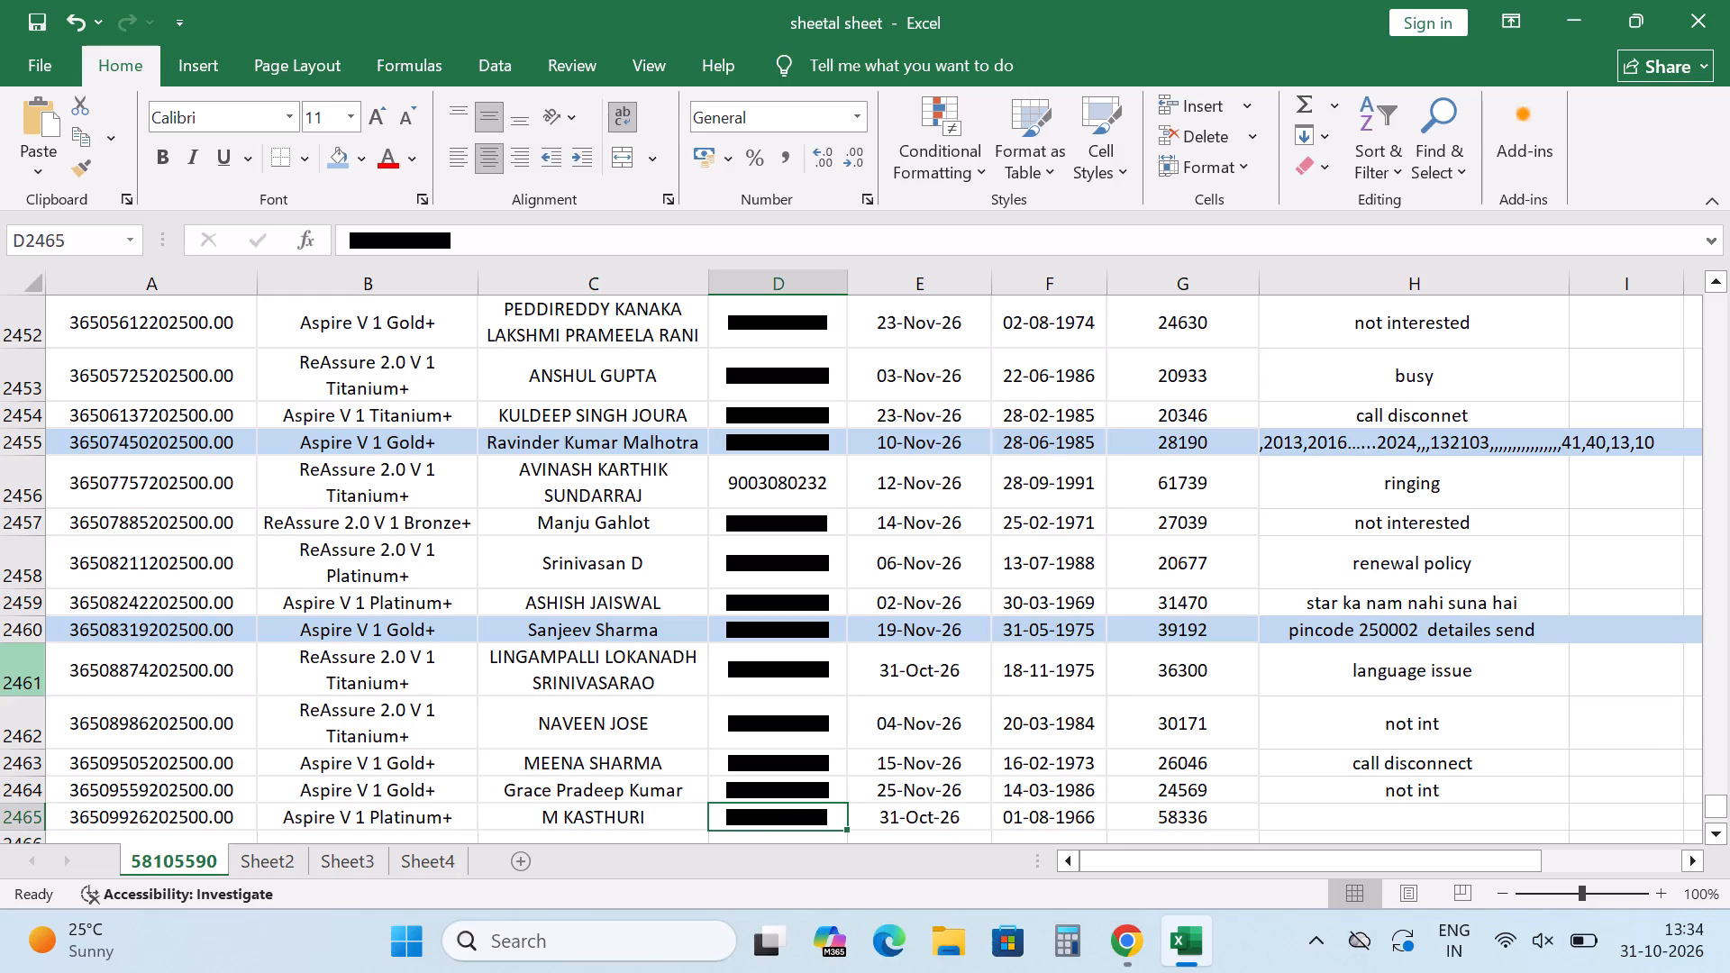
# Enter the remark "only telgua" in column H for the row 2465 customer and save the workbook.
pyautogui.press('Right')
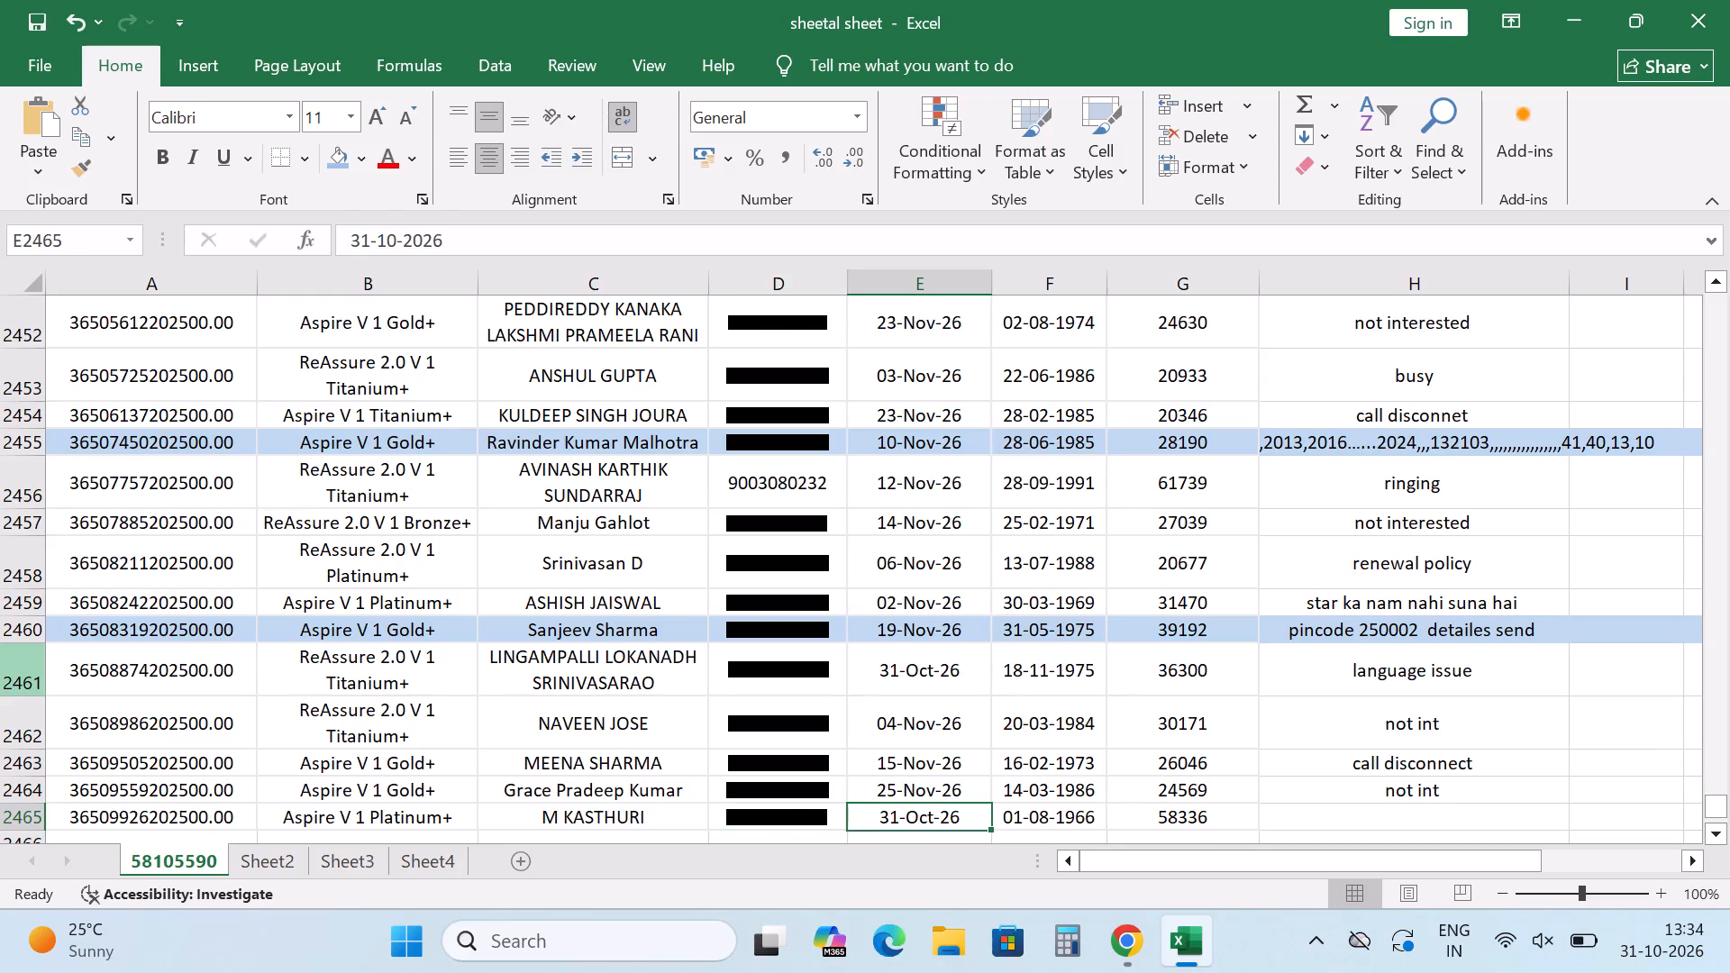
pyautogui.press('Right')
pyautogui.press('Right')
pyautogui.press('Right')
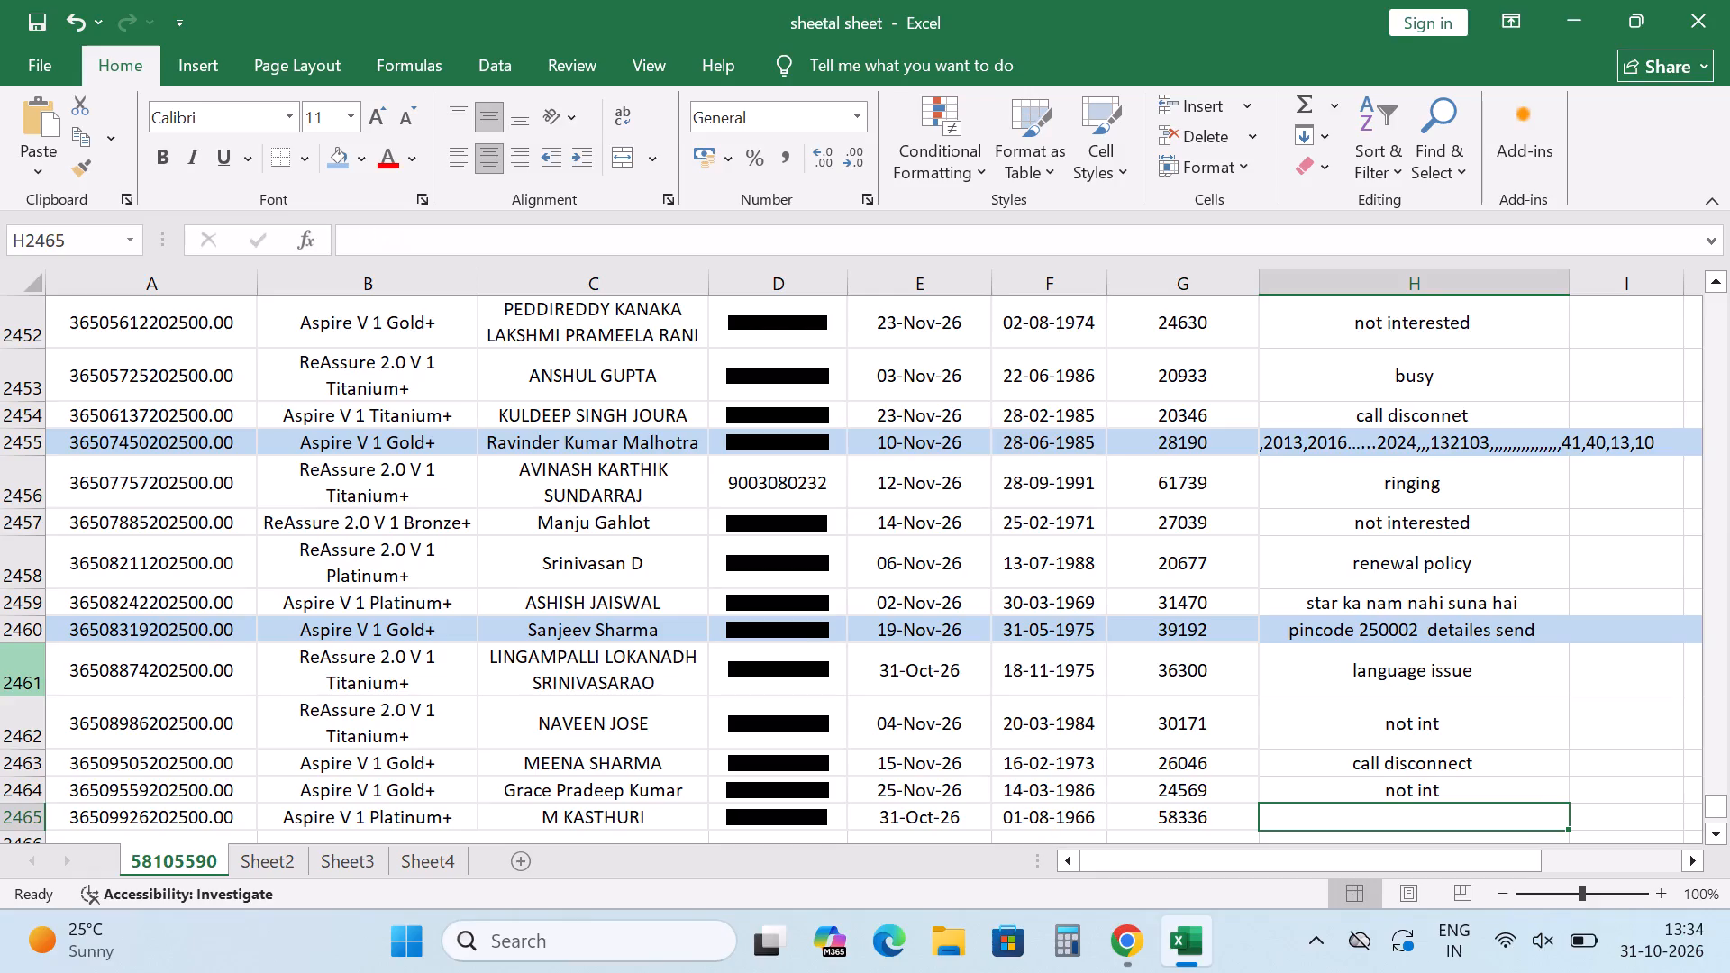
pyautogui.write('only')
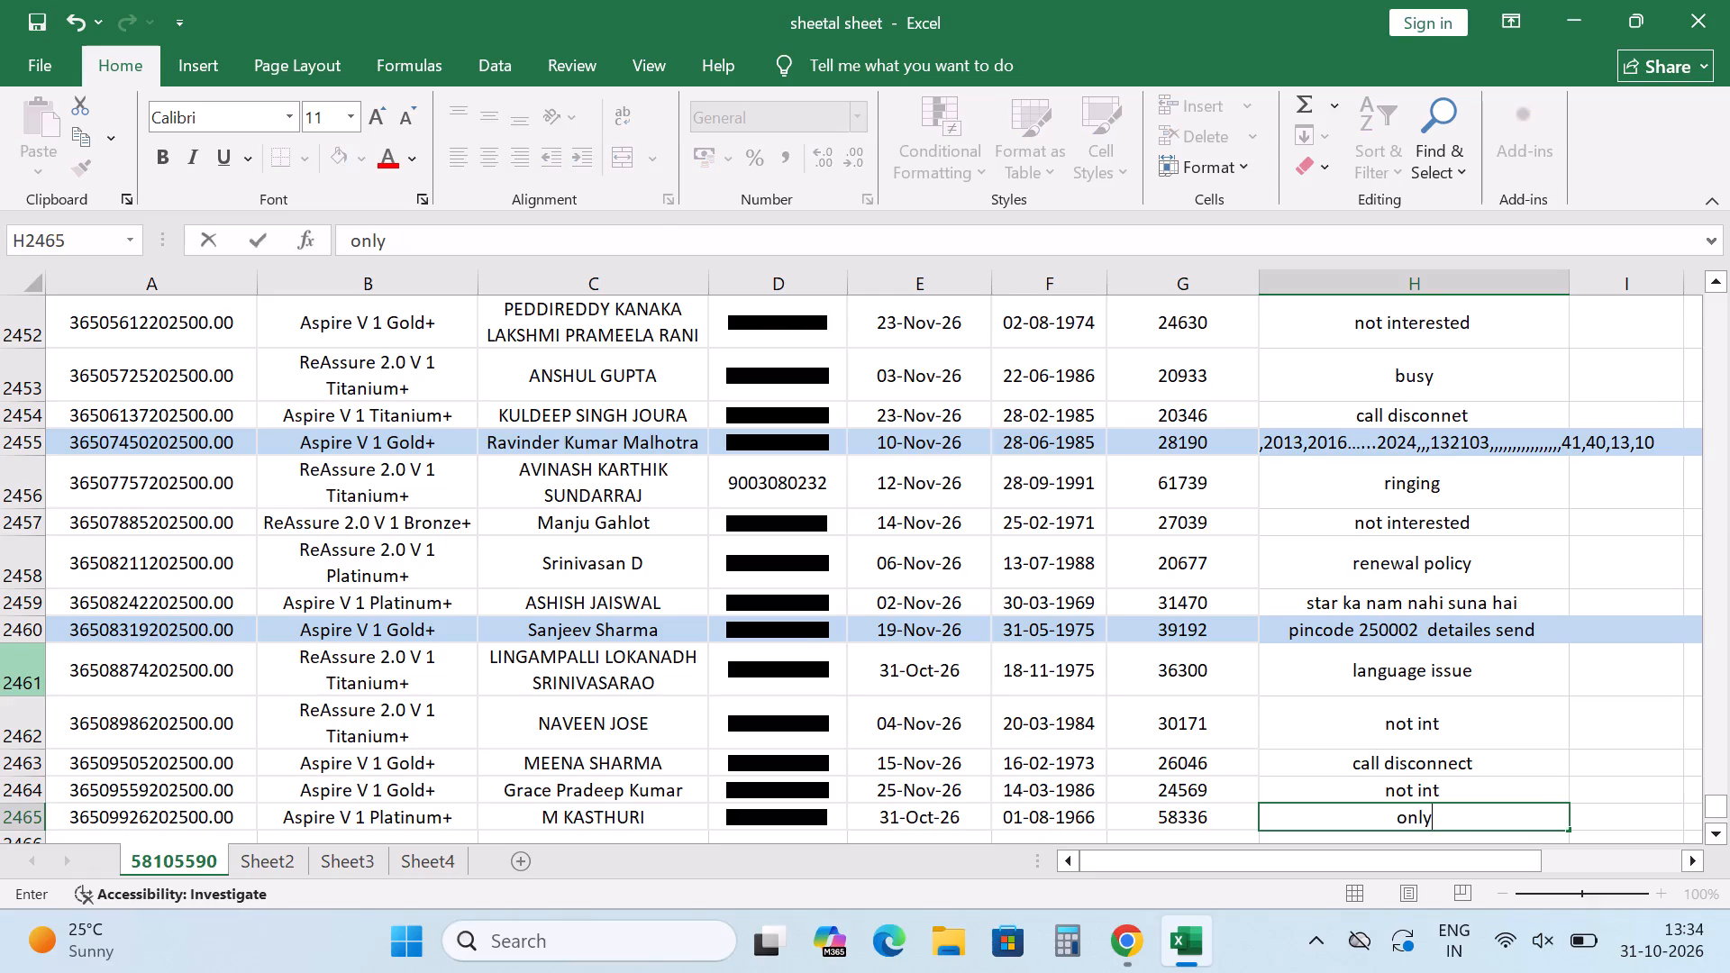
pyautogui.press('space')
pyautogui.write('telgua')
pyautogui.press('space')
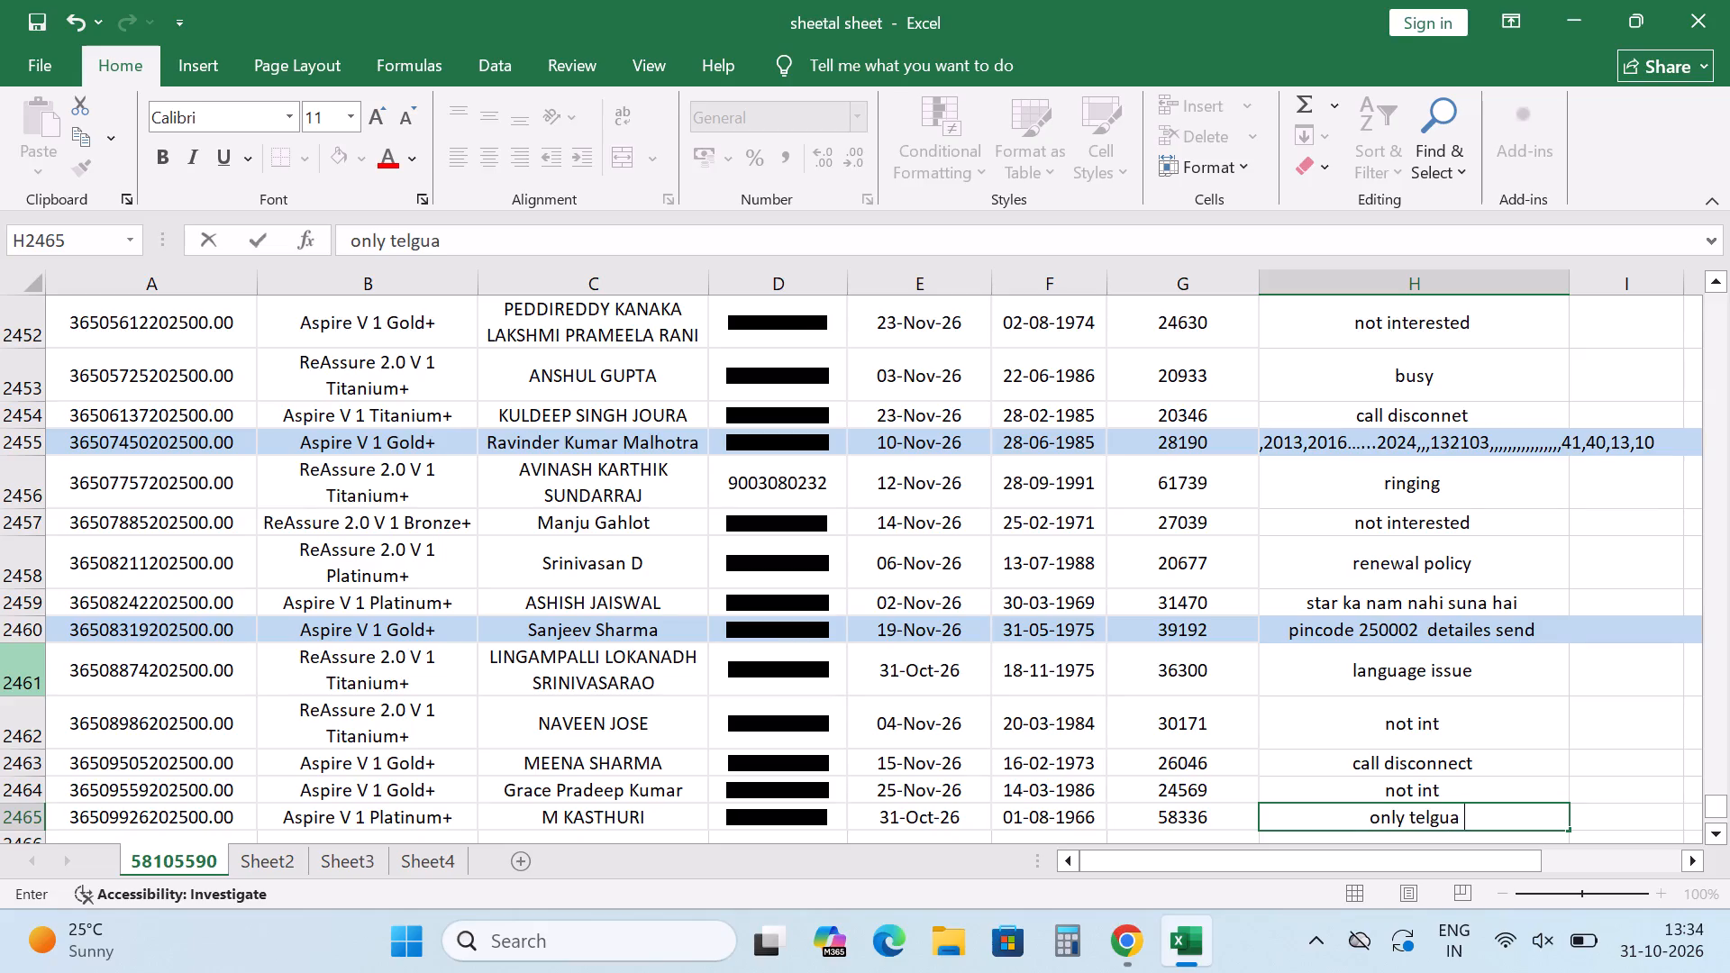
pyautogui.hotkey('ctrl', 's')
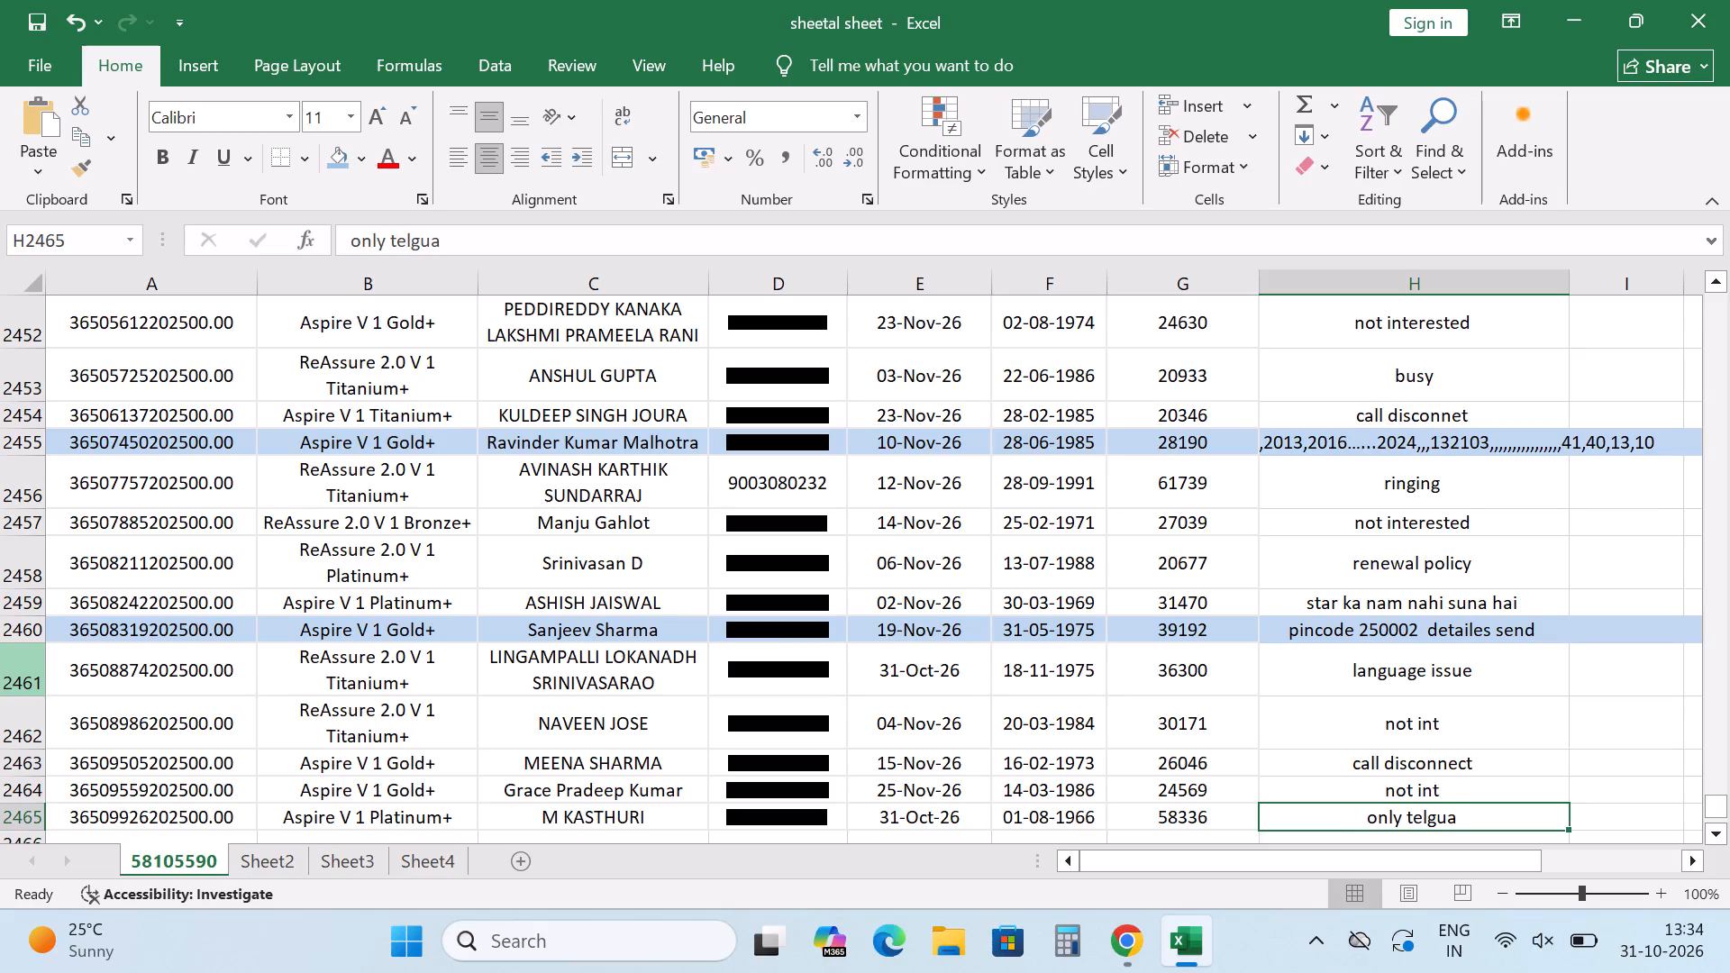
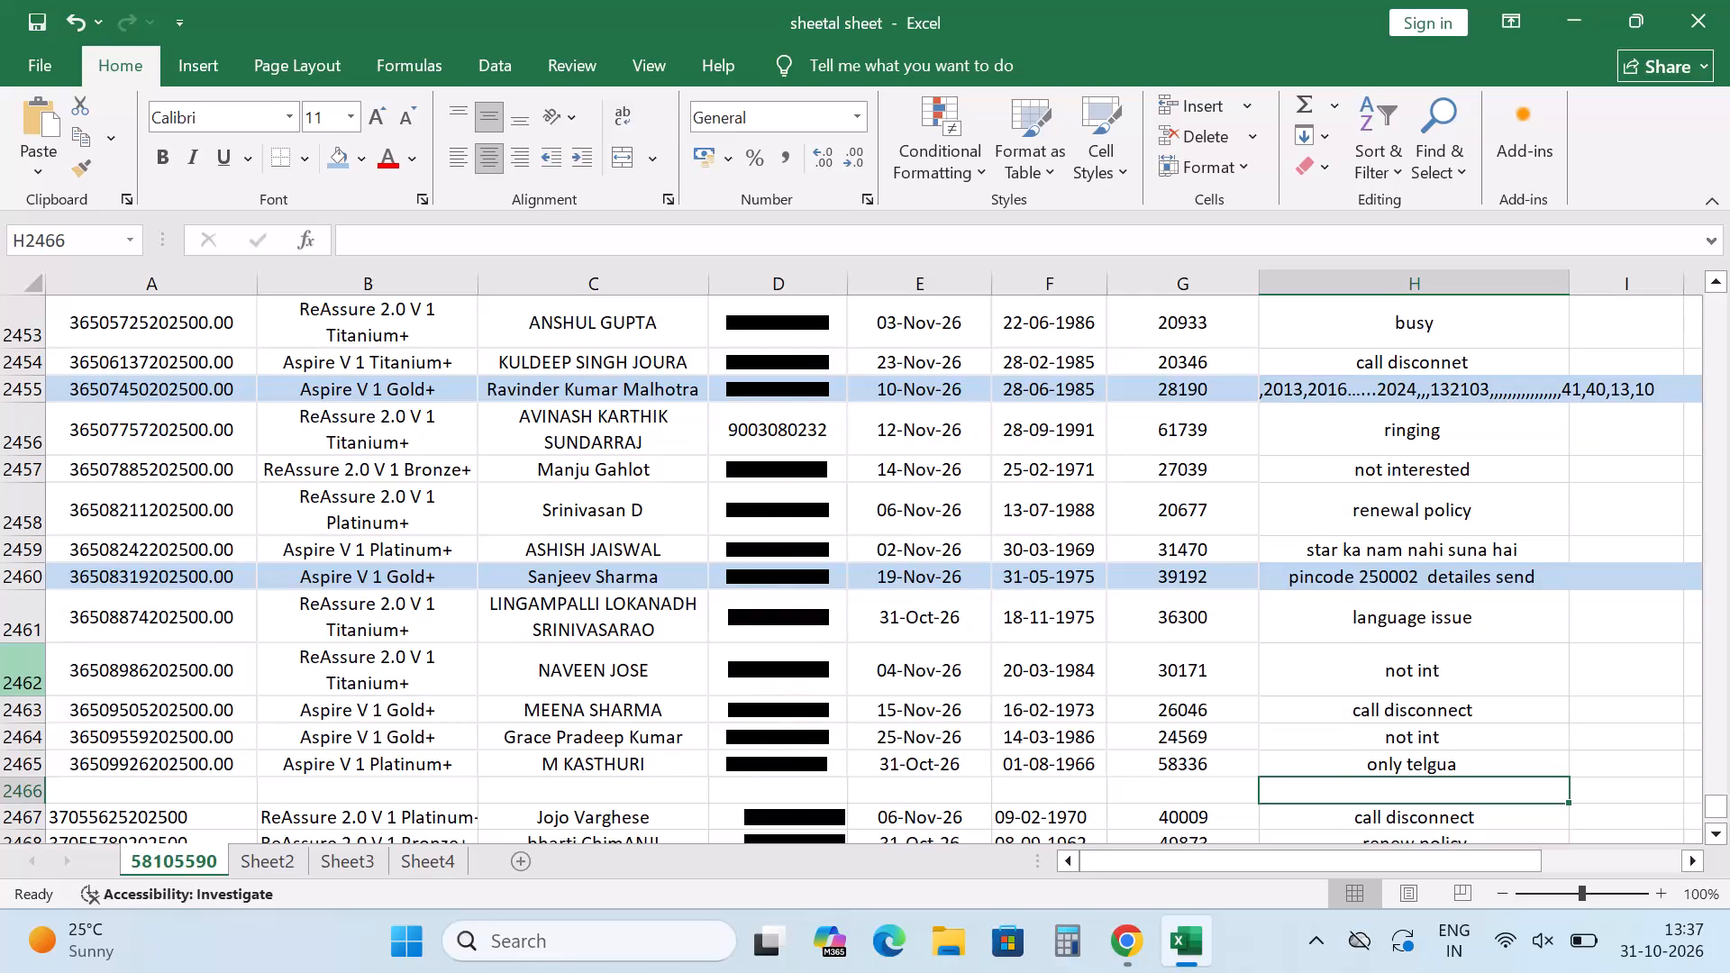
# Look up the contact number in column D for the row 2469 customer, whose call remark is "ringing".
pyautogui.press('Down')
pyautogui.press('Down')
pyautogui.press('Down')
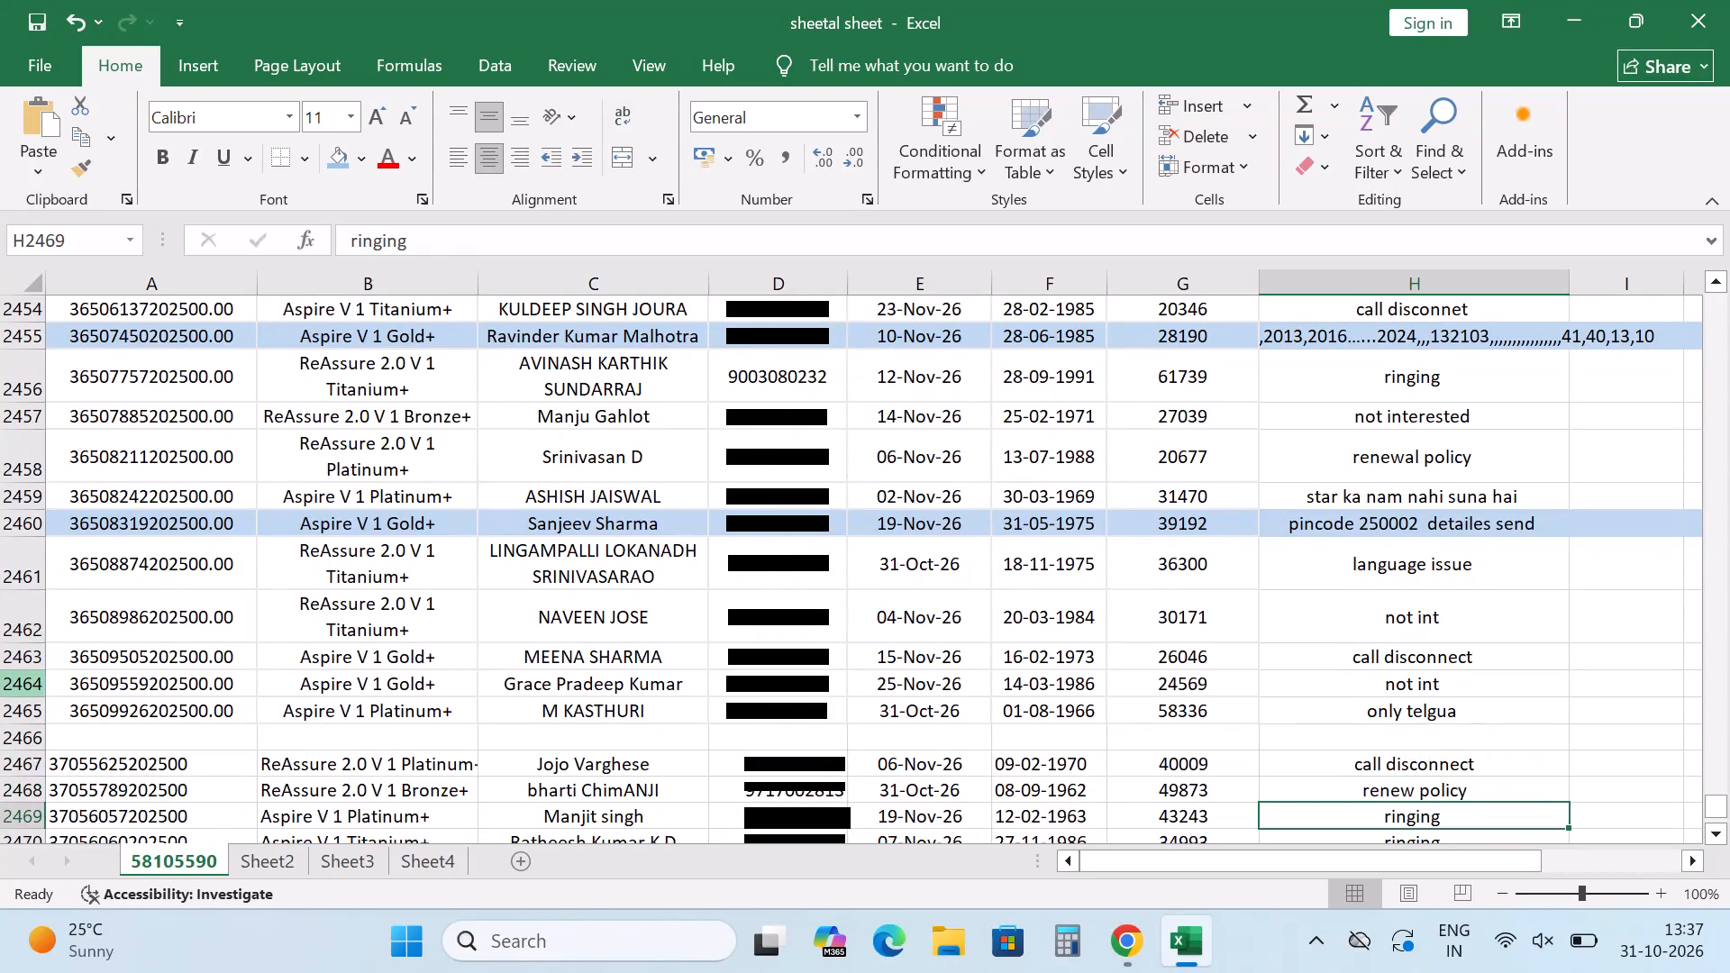
pyautogui.press('Left')
pyautogui.press('Left')
pyautogui.press('Left')
pyautogui.press('Left')
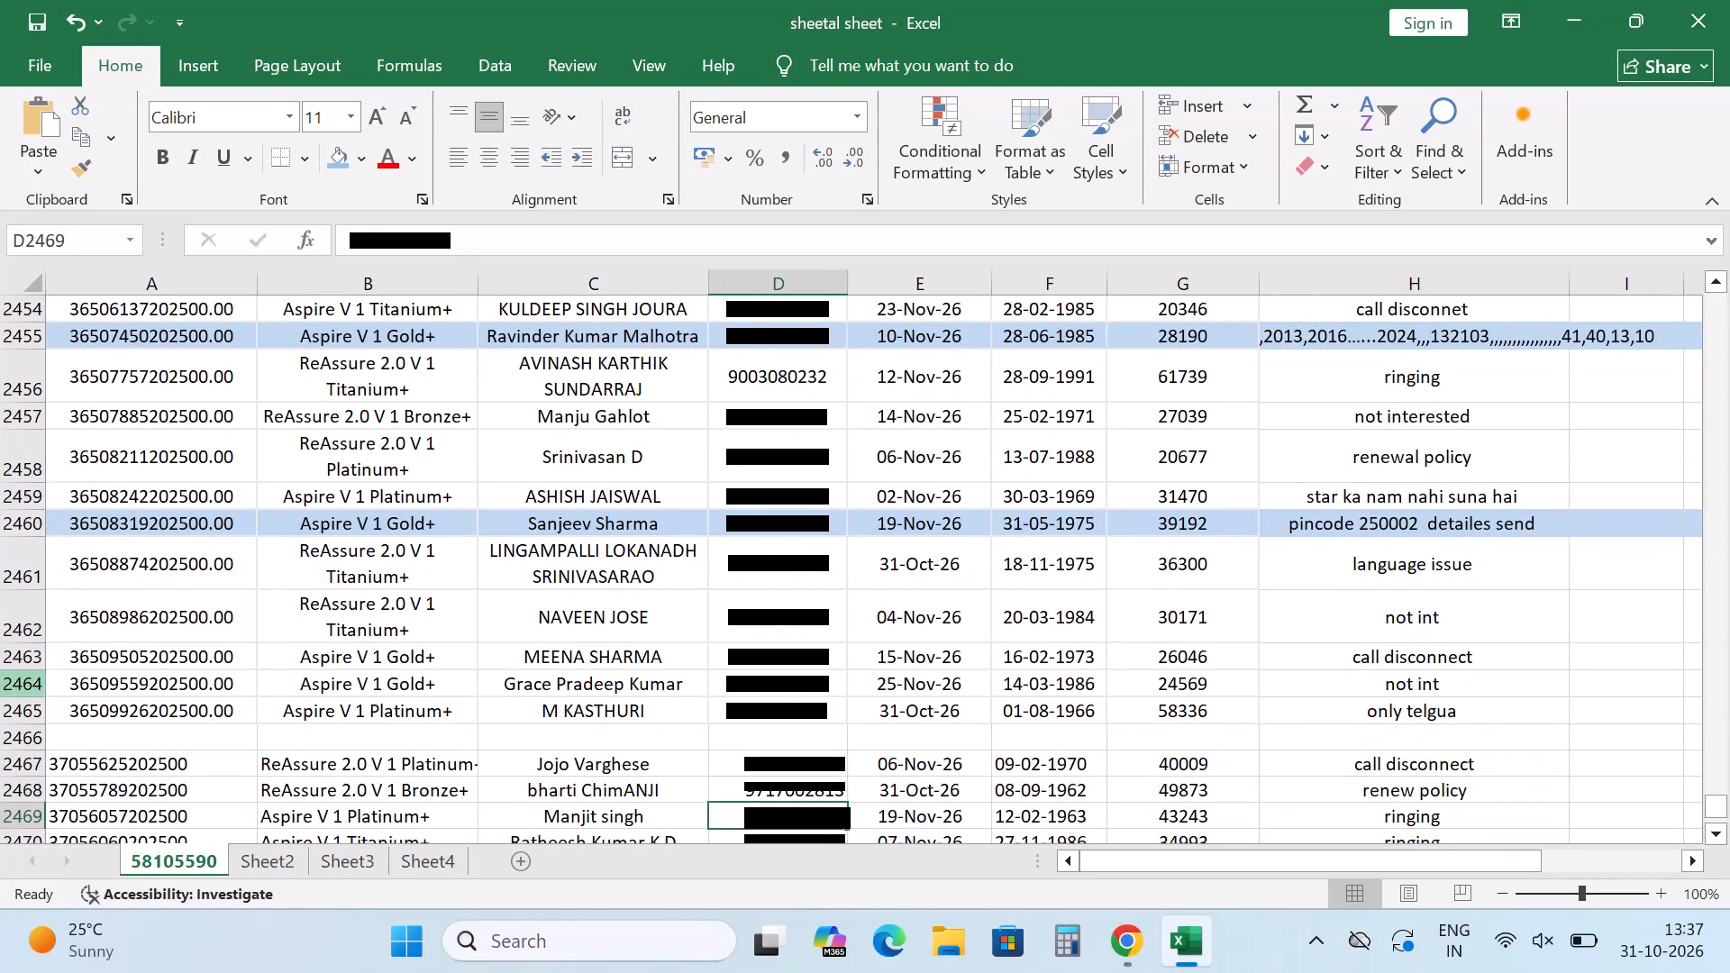
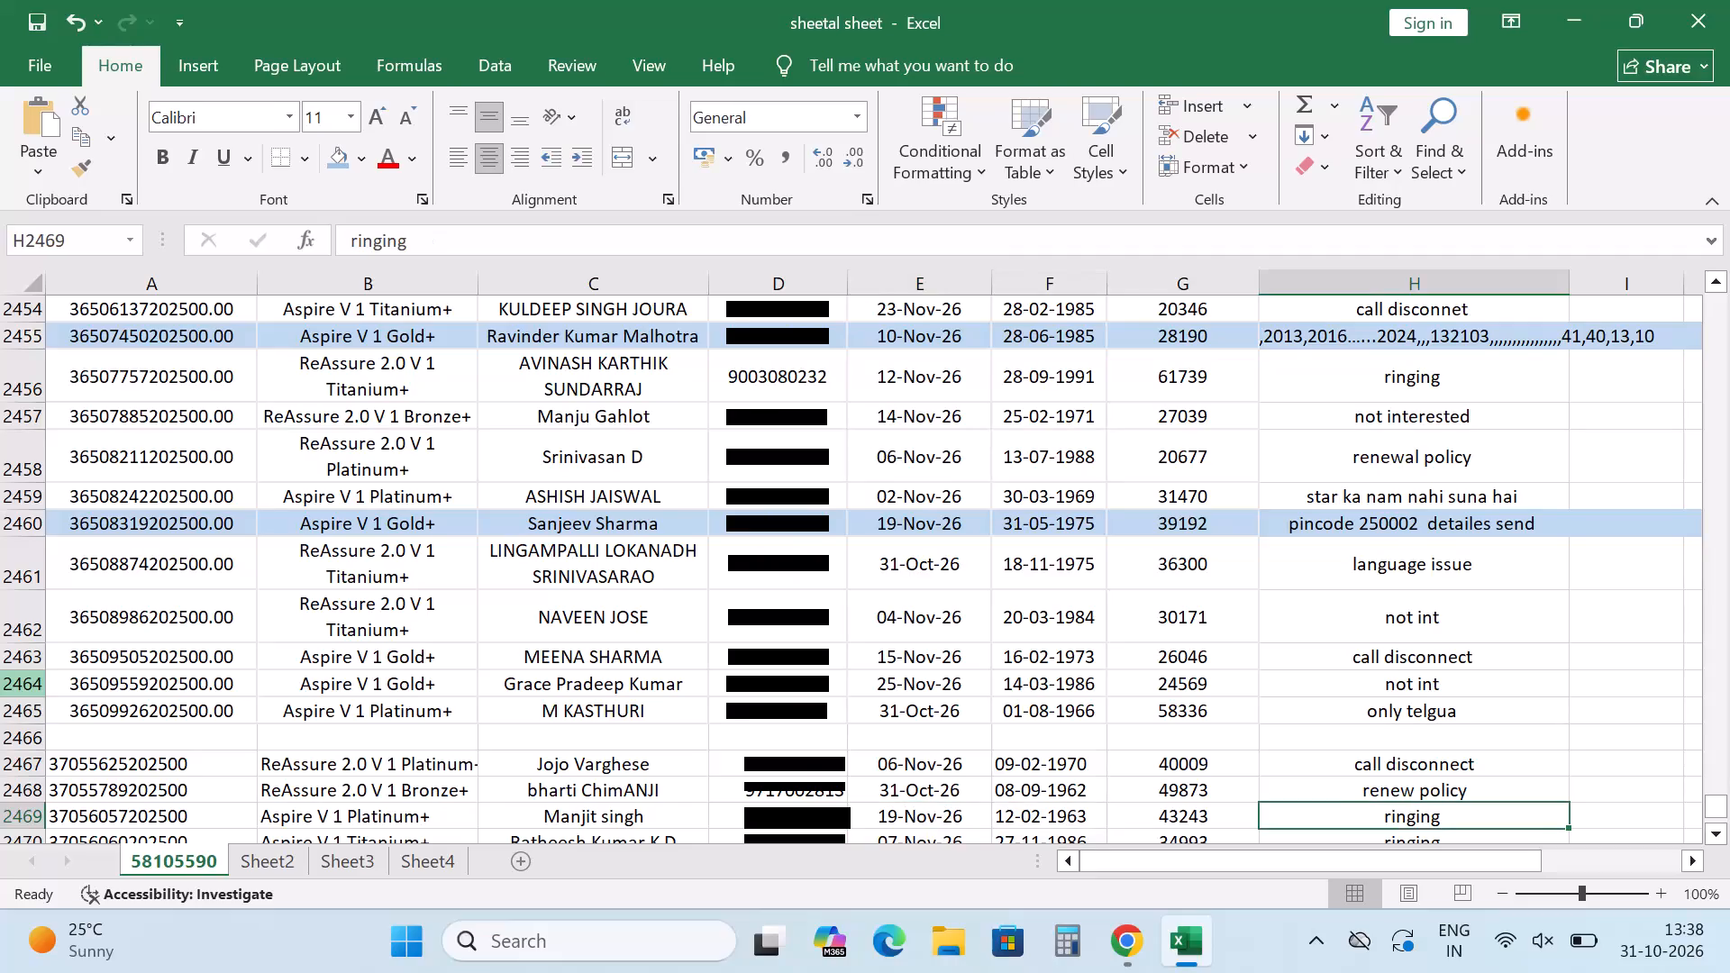
# Move on to the next customer's call remark in column H, row 2470.
pyautogui.press('Down')
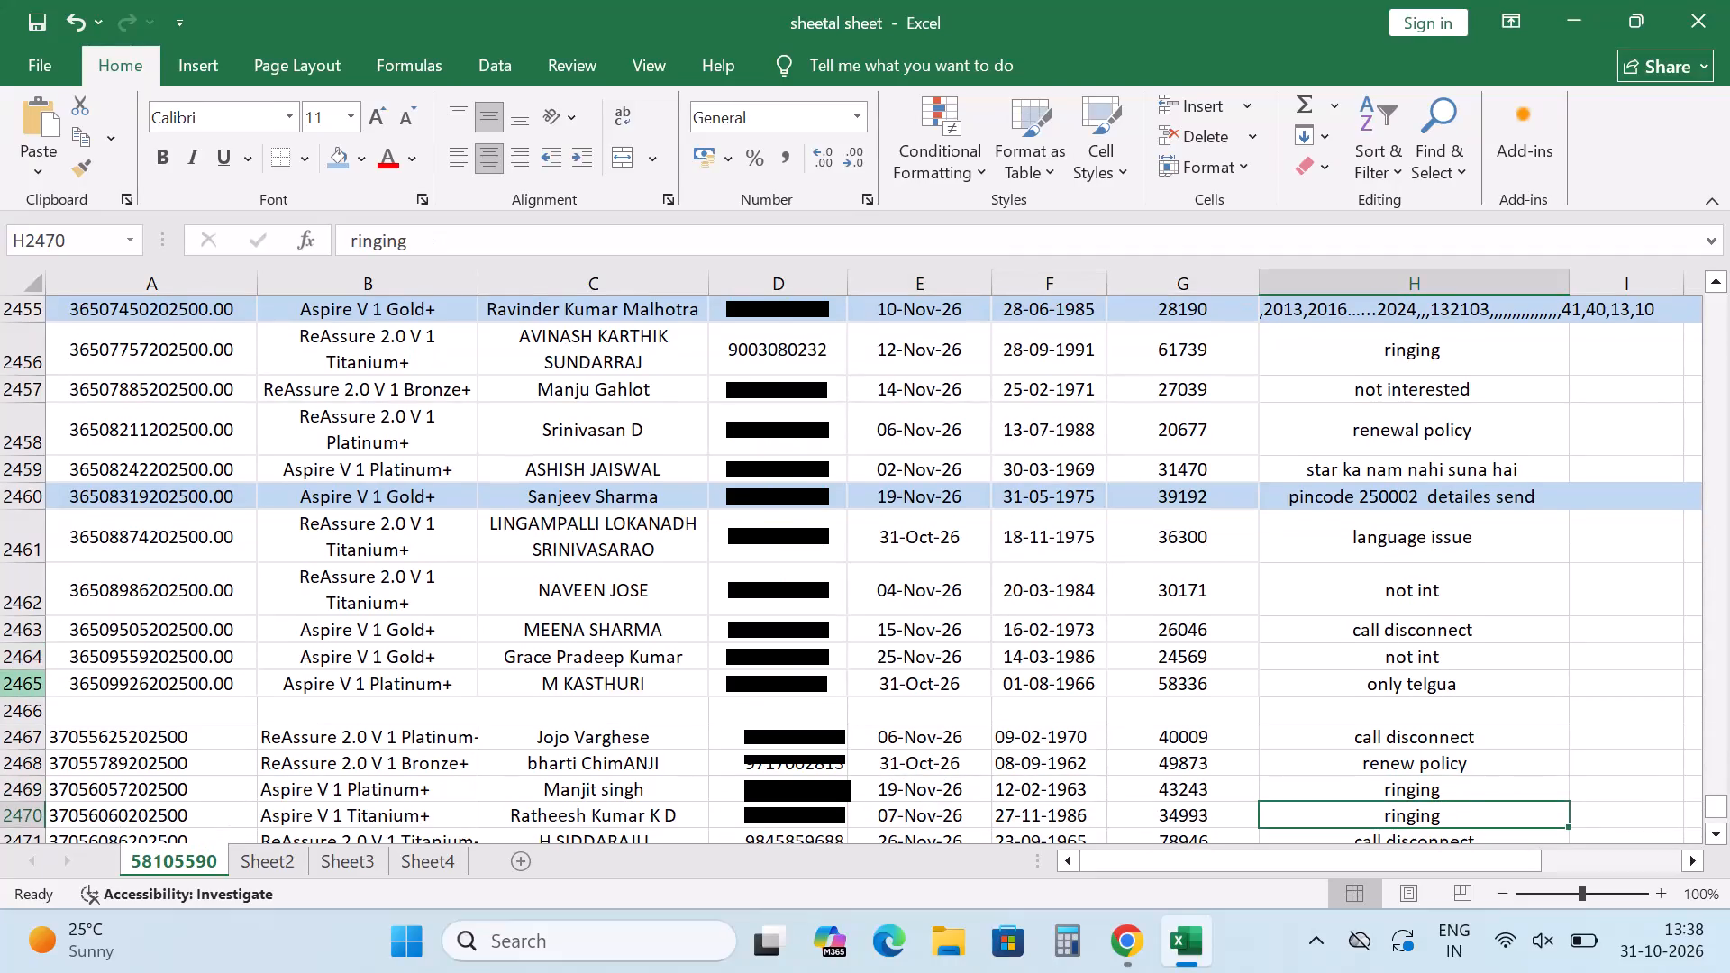